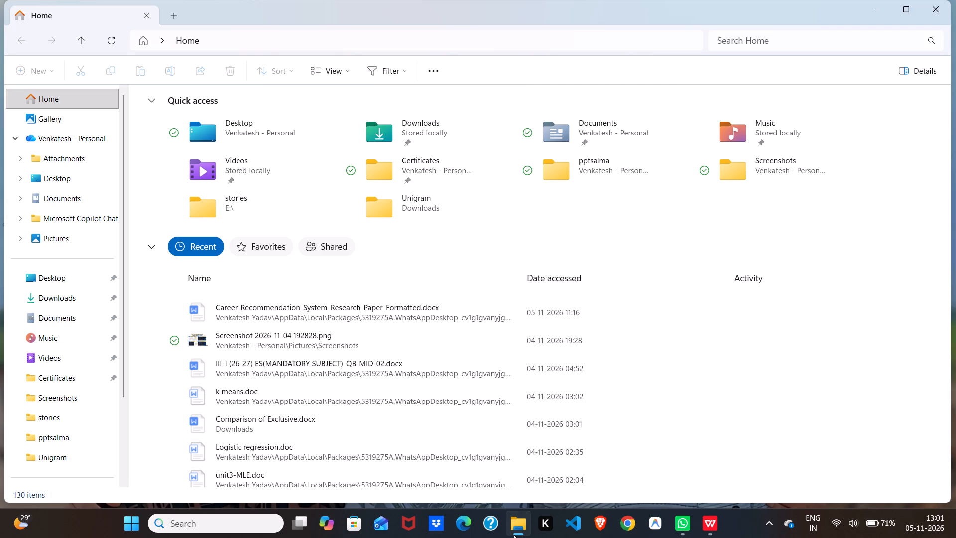
Open Career_Recommendation_System_Research_Paper_Formatted.docx from the recent files, skim its first pages, and return to the file list.
double_click(315, 313)
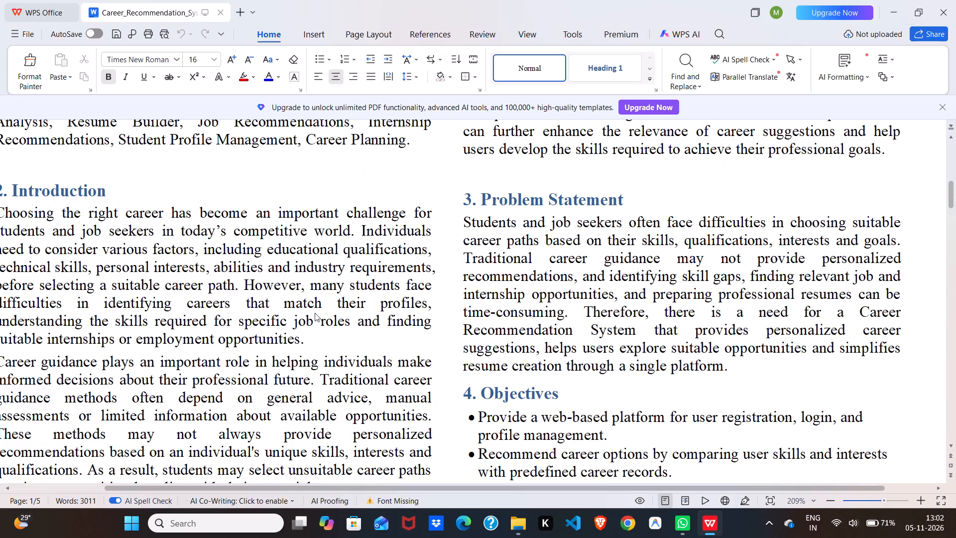
scroll(315, 313, down, 2)
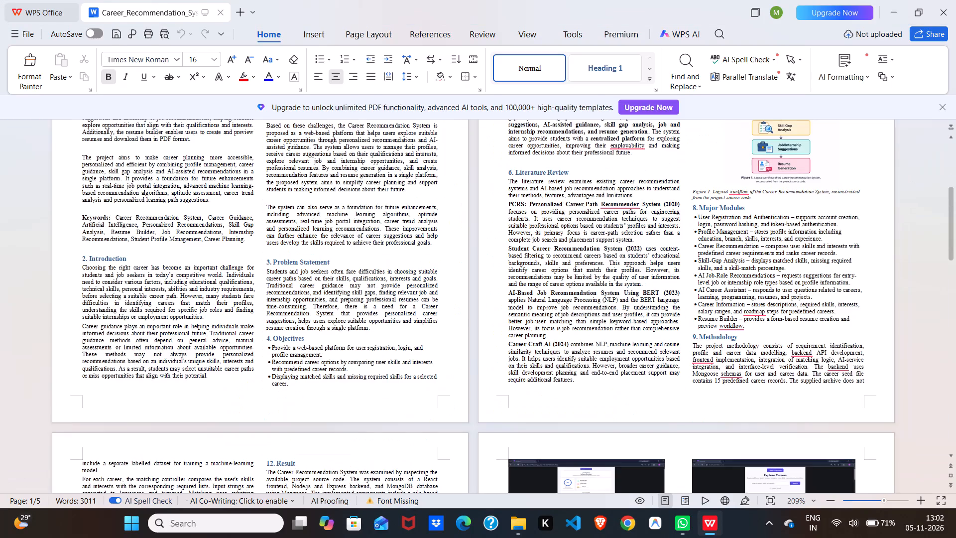
scroll(434, 293, up, 5)
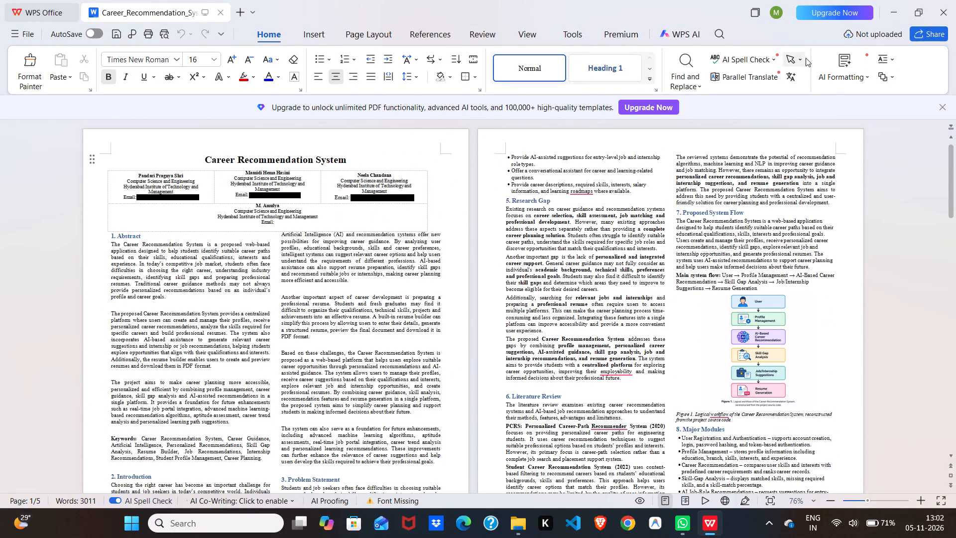
click(898, 3)
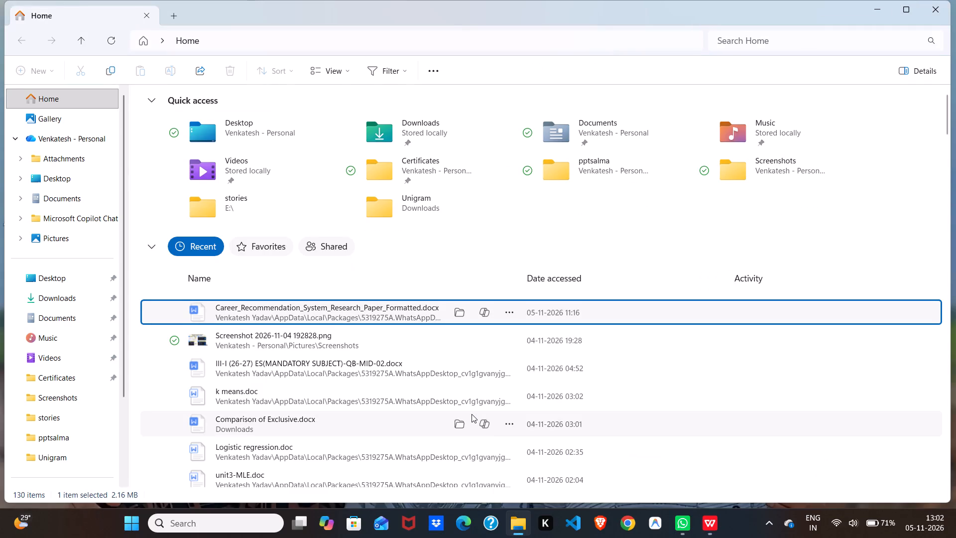
Open Car_Rental_IEEE_Research_Paper.docx from the recent files list.
scroll(472, 414, down, 5)
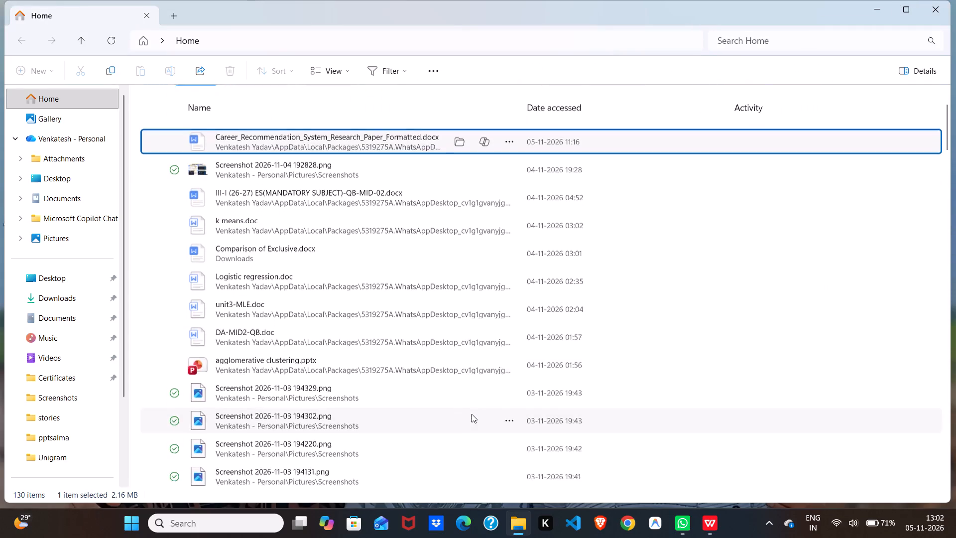
scroll(472, 414, down, 5)
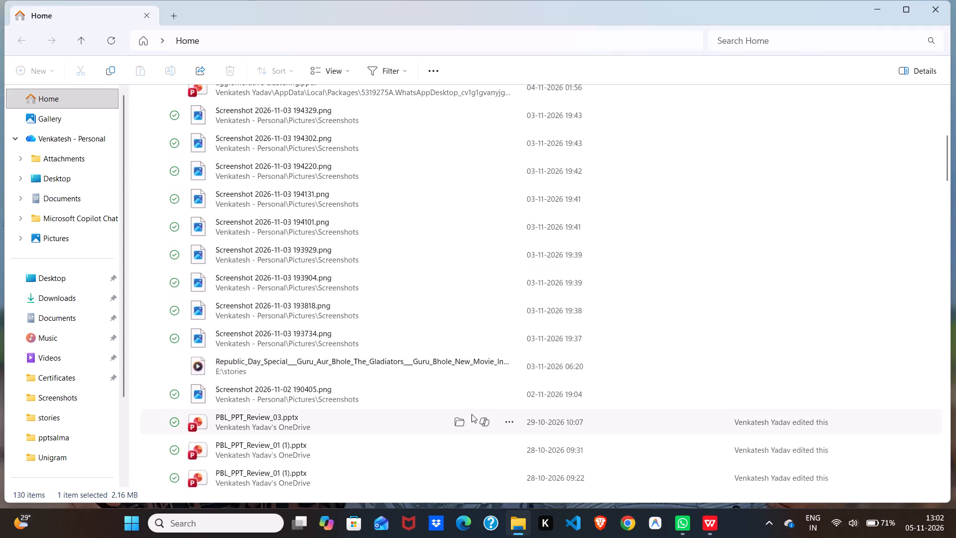
scroll(472, 414, down, 3)
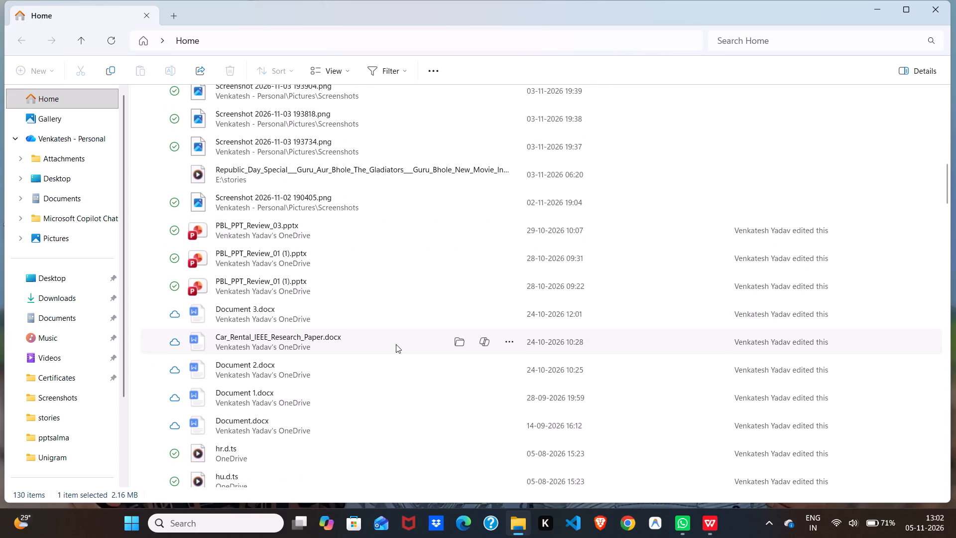
double_click(396, 343)
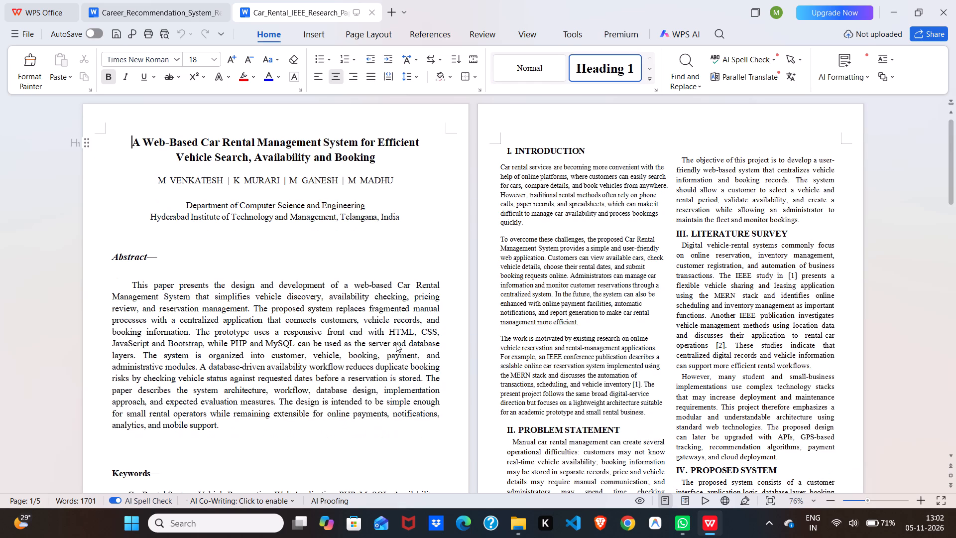
Look through the car rental paper to review its title block, section layout and figures.
scroll(521, 360, down, 3)
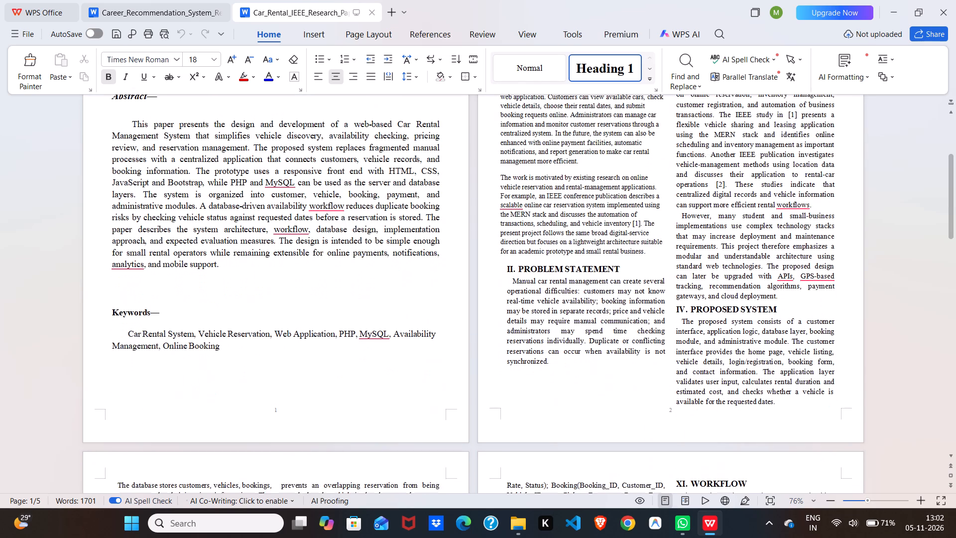
scroll(521, 360, down, 12)
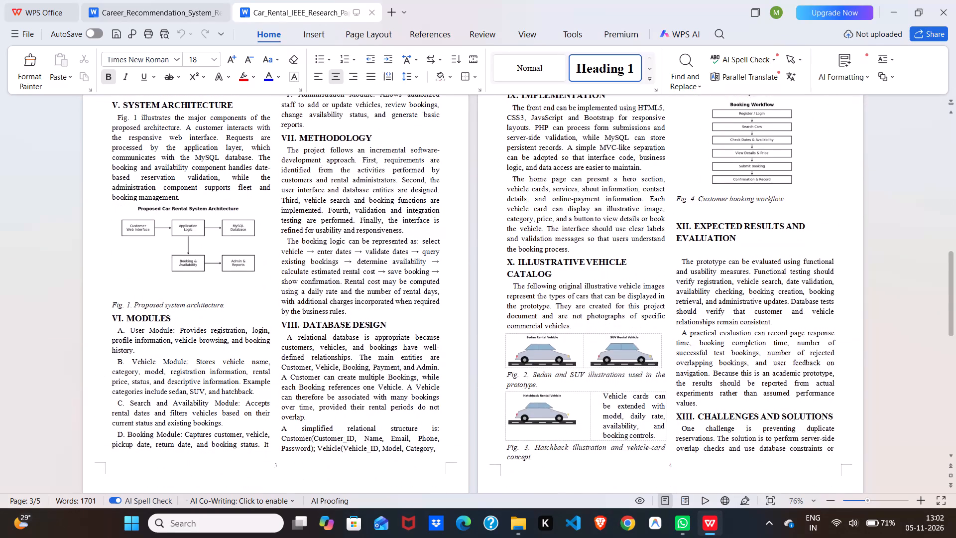
scroll(521, 360, down, 4)
scroll(521, 360, up, 17)
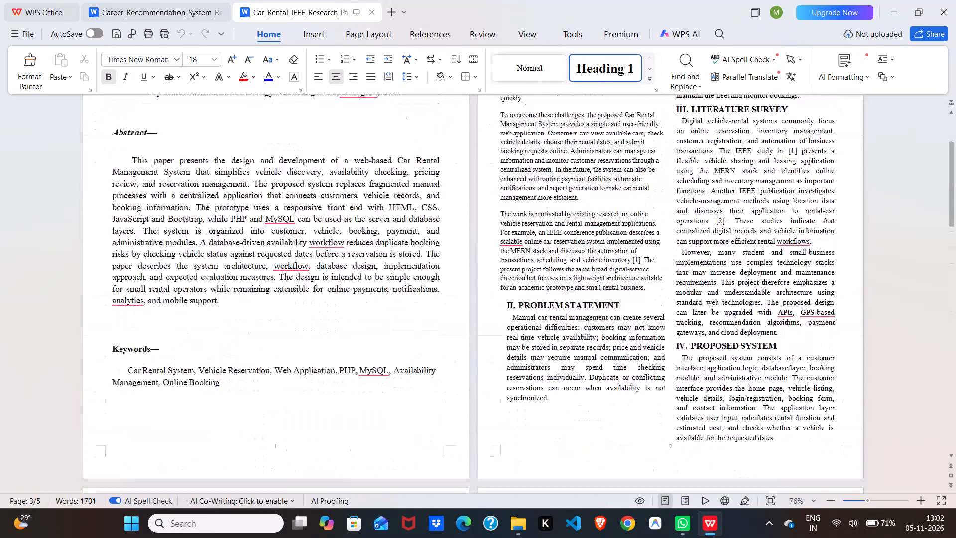
scroll(197, 151, up, 5)
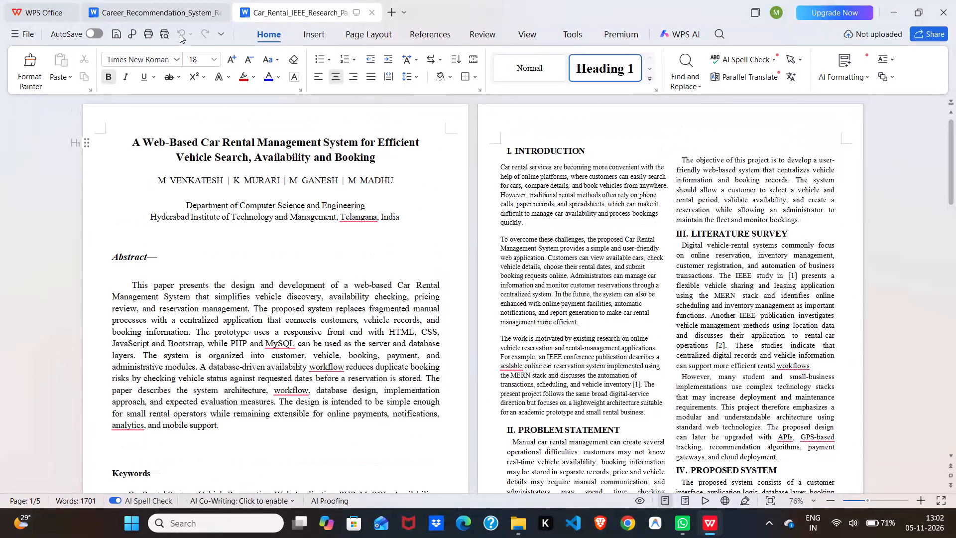
Replace the car rental paper's author and department lines with the title and author table copied from the Career Recommendation System paper.
click(171, 7)
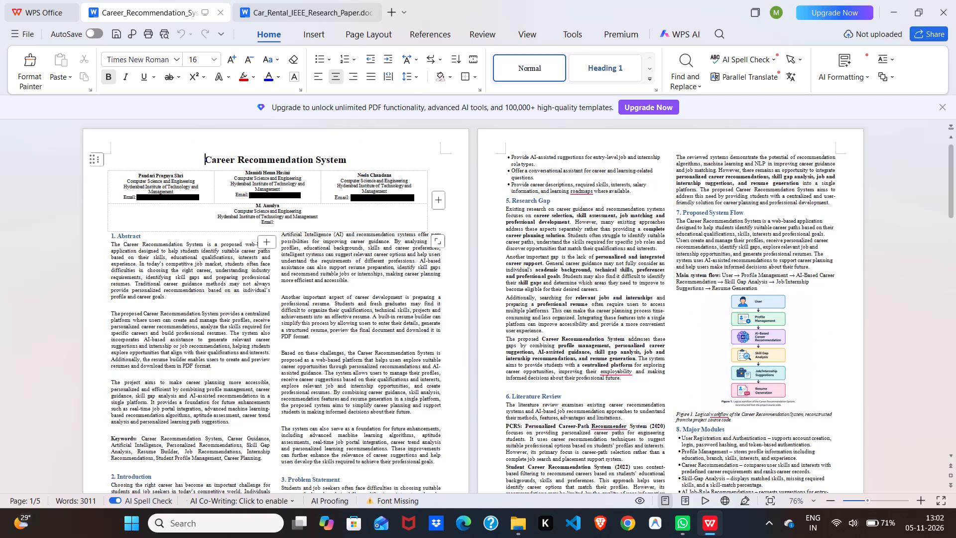
drag(451, 227, 250, 167)
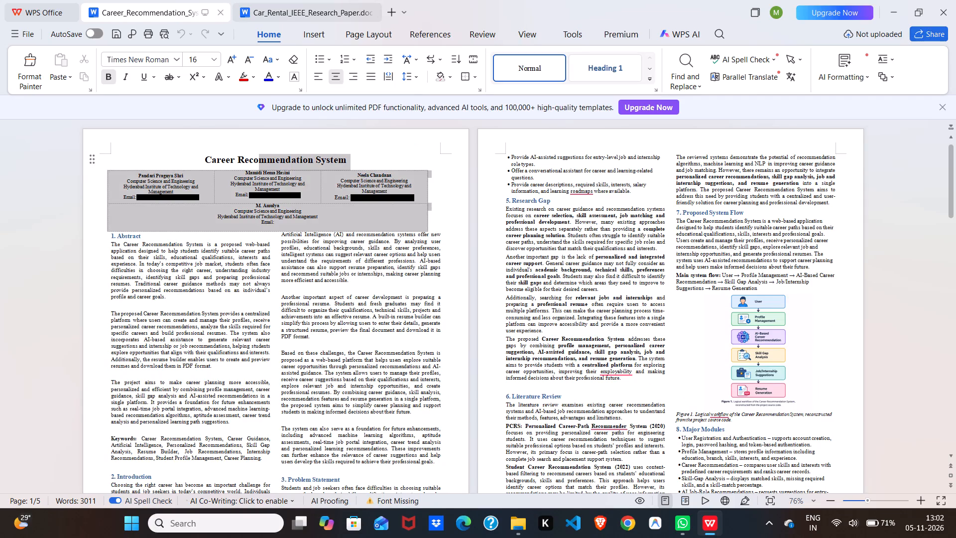
drag(250, 167, 200, 156)
key(ctrl+c)
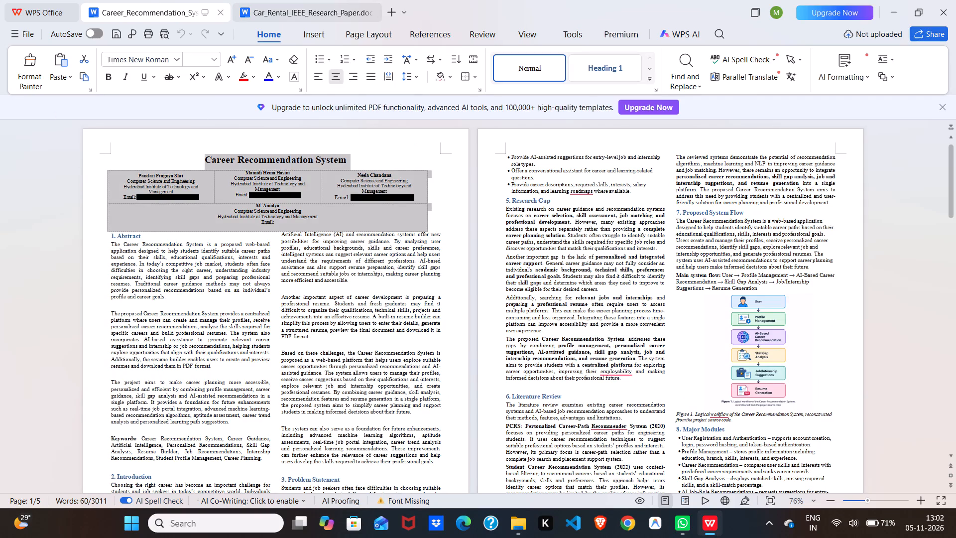
click(273, 8)
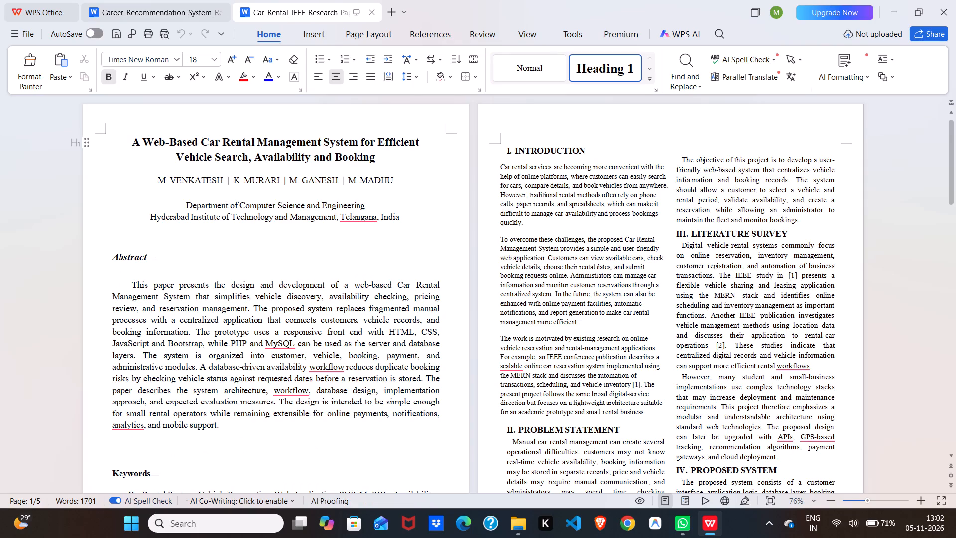
drag(413, 221, 224, 186)
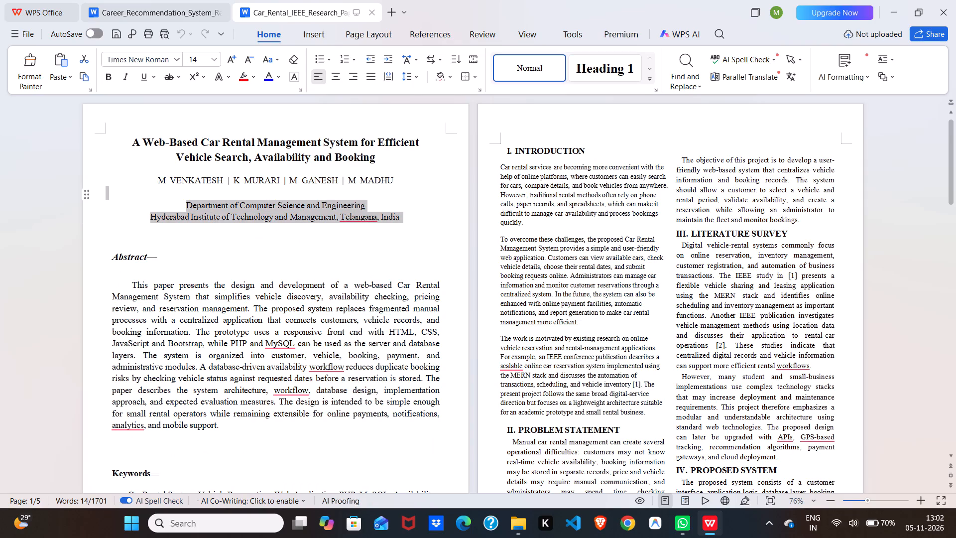
drag(224, 186, 156, 184)
key(ctrl+v)
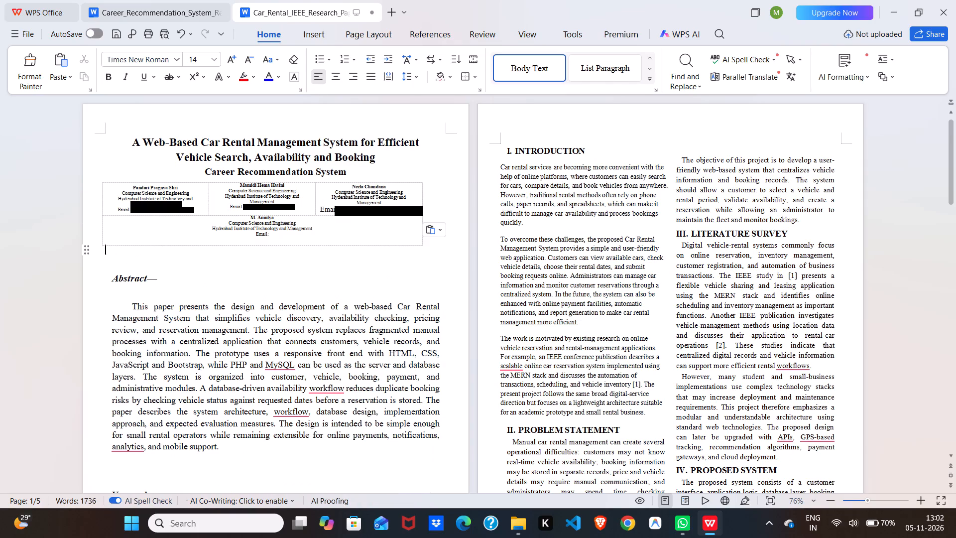
Delete the pasted "Career Recommendation System" title line above the author table.
drag(356, 171, 205, 172)
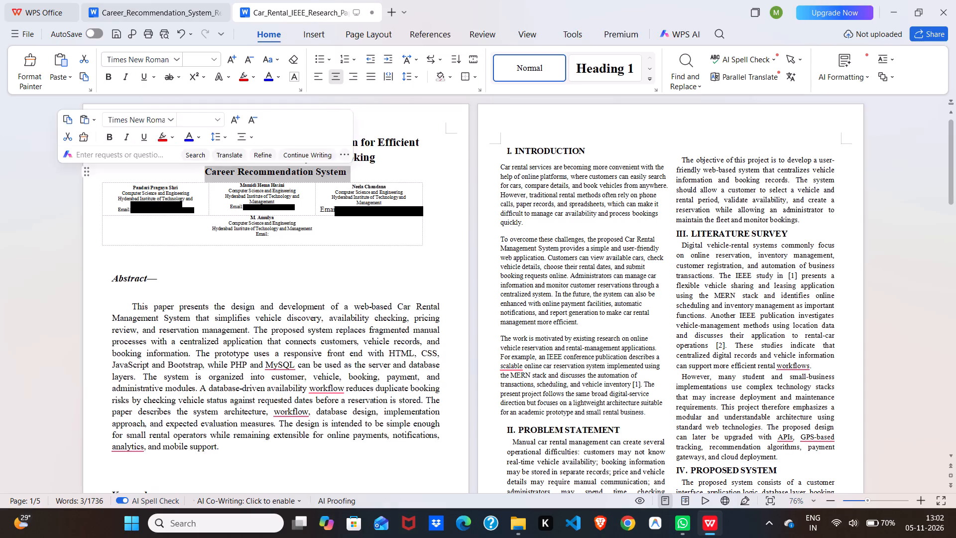
key(BackSpace)
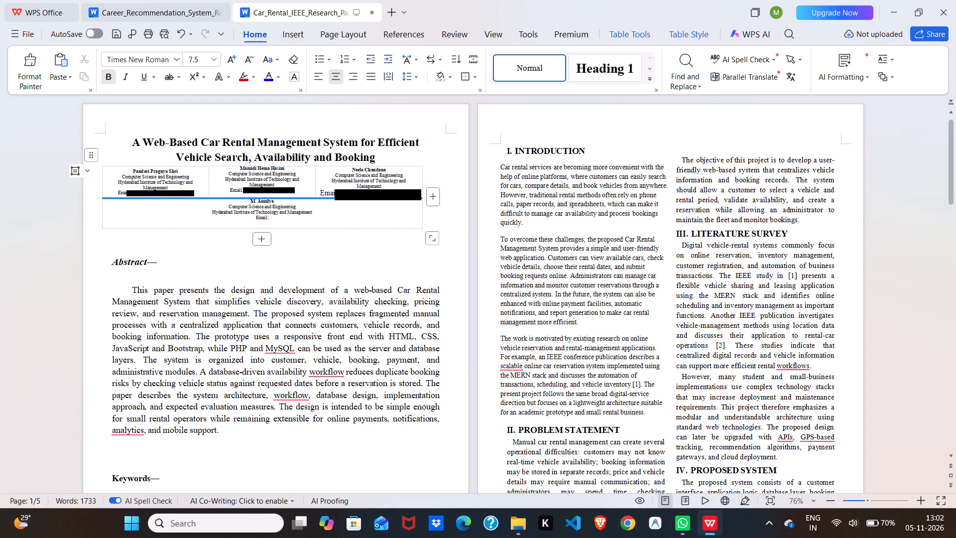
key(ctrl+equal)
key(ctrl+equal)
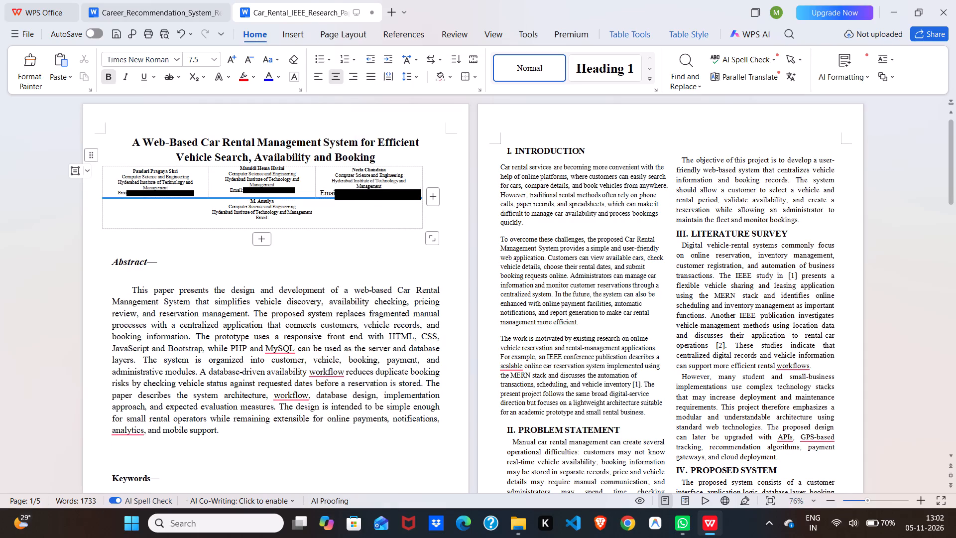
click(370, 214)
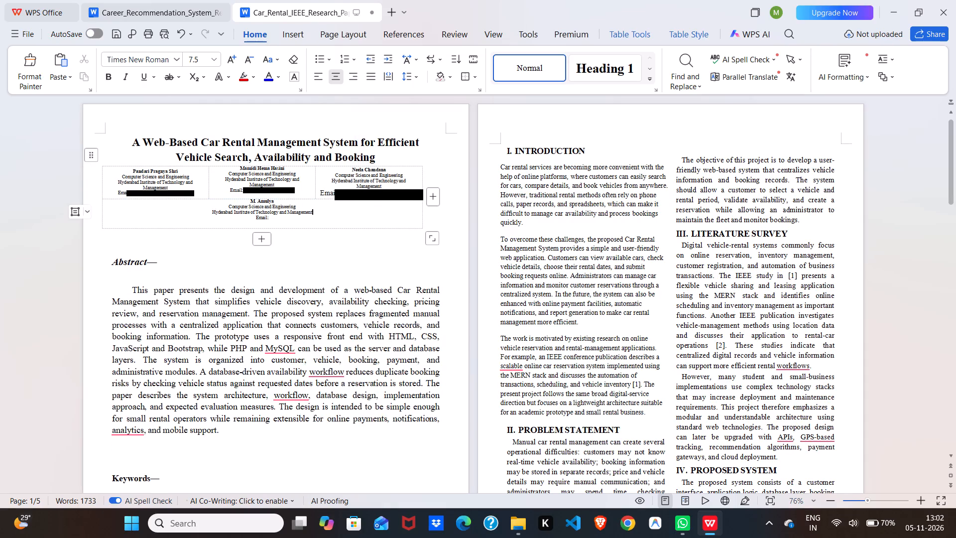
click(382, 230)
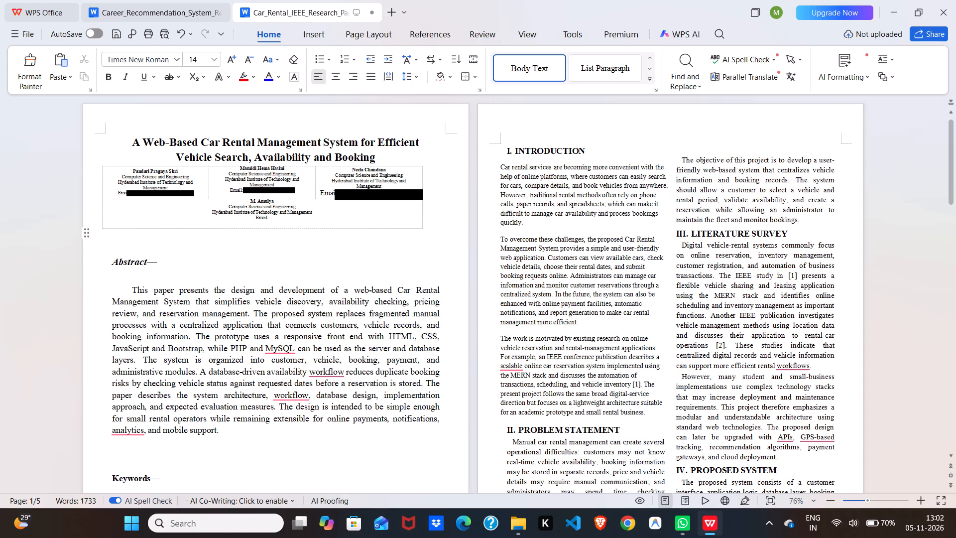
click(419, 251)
Enlarge the author table beneath the paper's title, widening it slightly and roughly doubling its height.
click(414, 215)
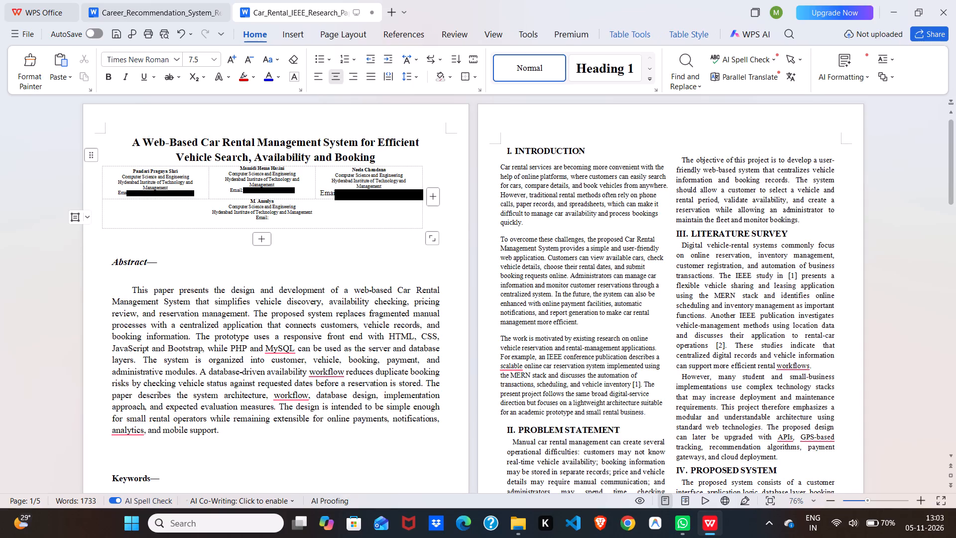
drag(435, 238, 442, 245)
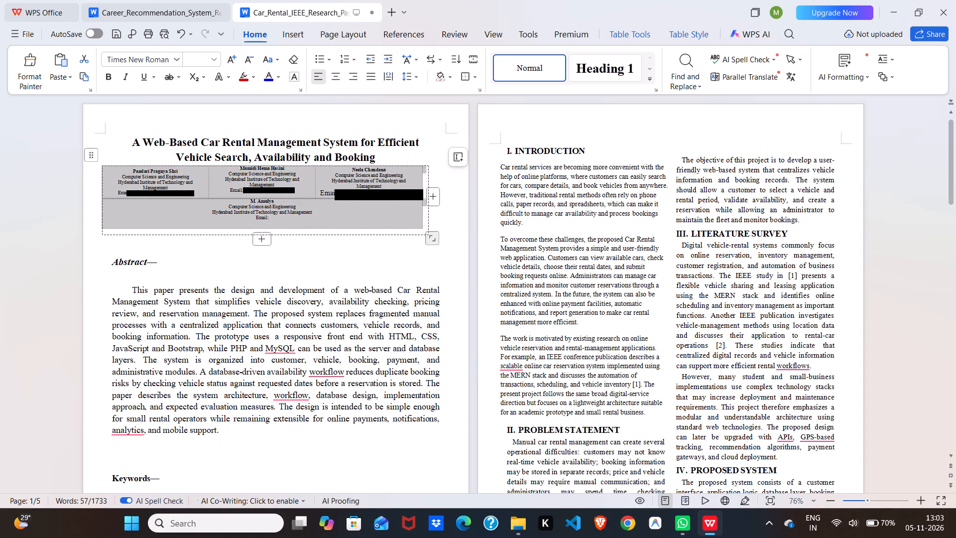
drag(442, 245, 454, 257)
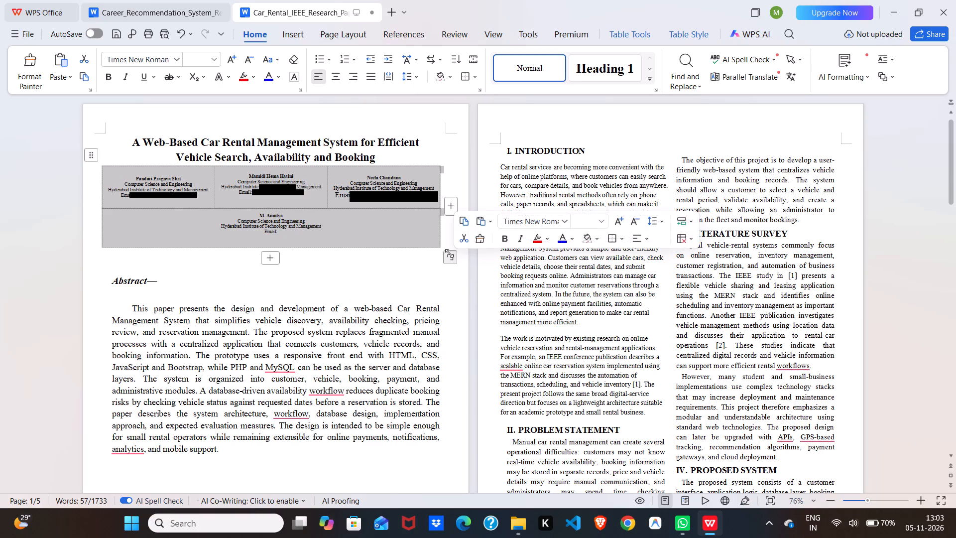
drag(452, 263, 457, 282)
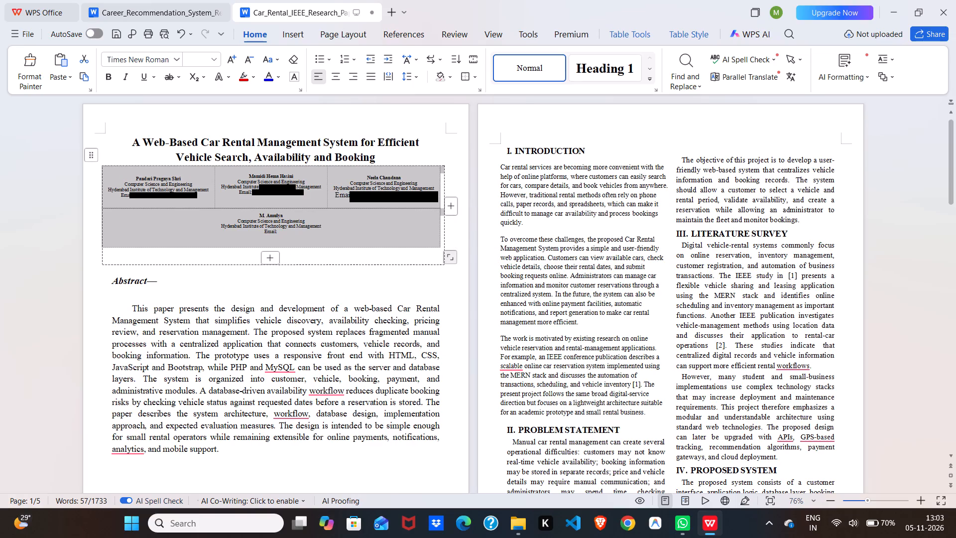
drag(457, 282, 463, 288)
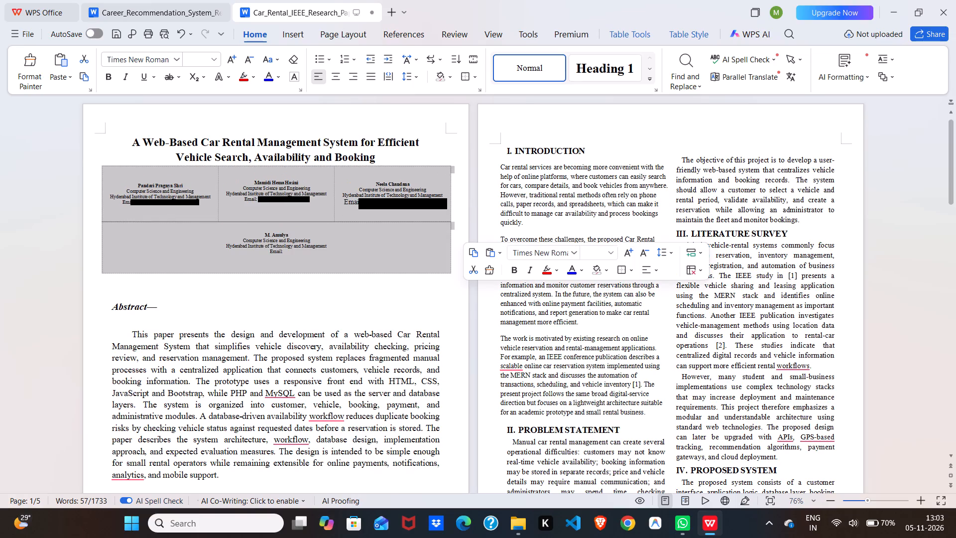
click(429, 258)
drag(459, 281, 464, 296)
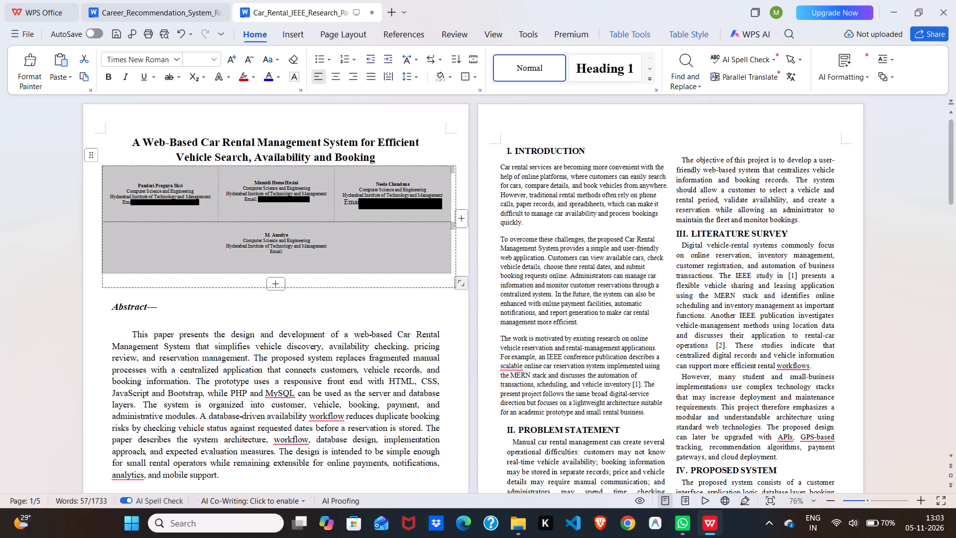
drag(464, 296, 467, 300)
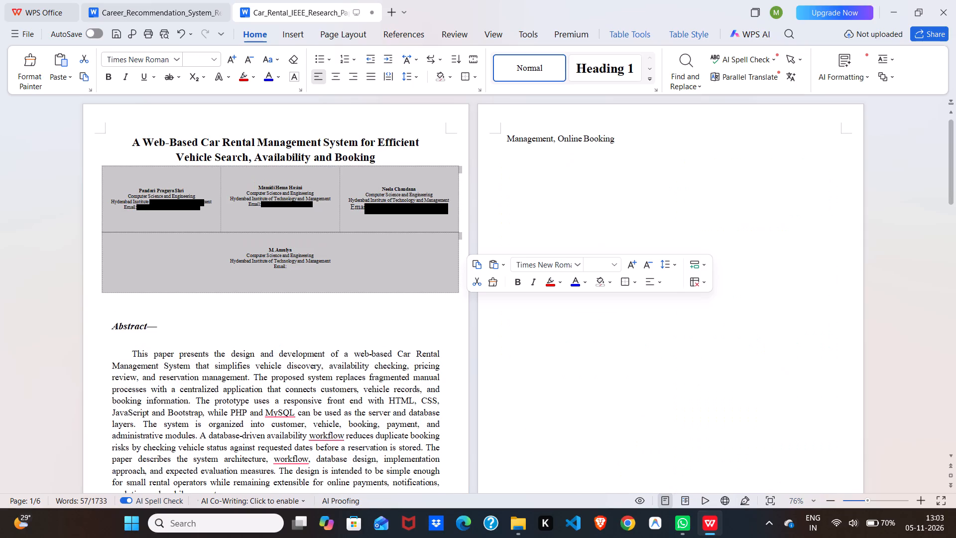
click(547, 212)
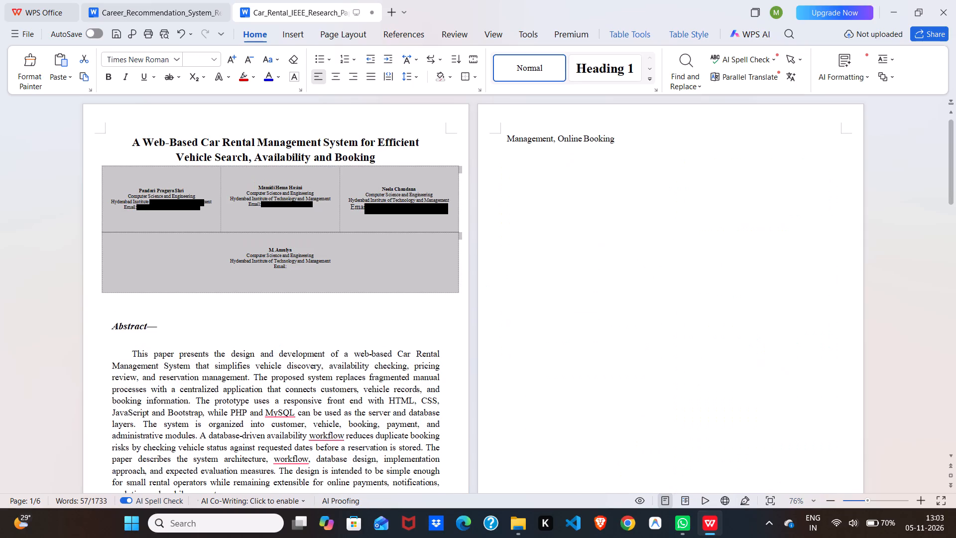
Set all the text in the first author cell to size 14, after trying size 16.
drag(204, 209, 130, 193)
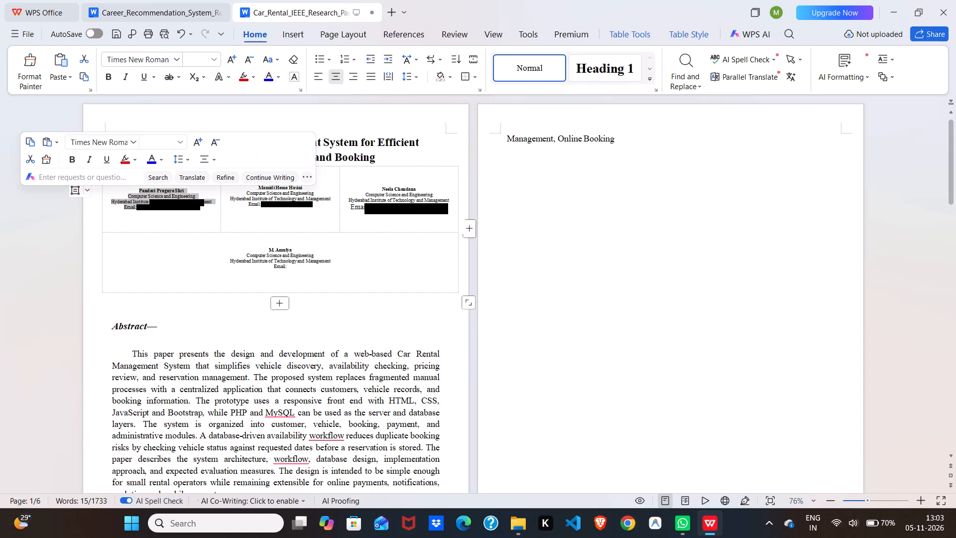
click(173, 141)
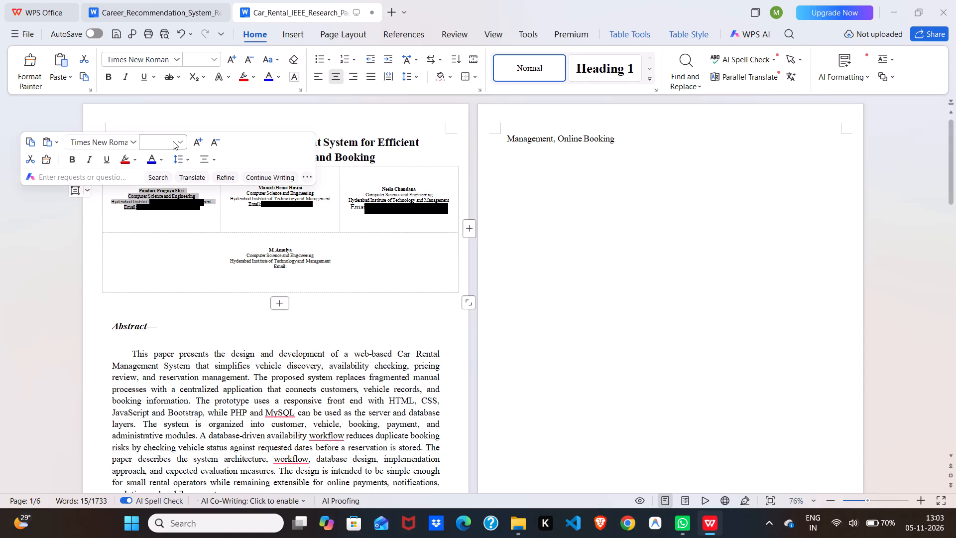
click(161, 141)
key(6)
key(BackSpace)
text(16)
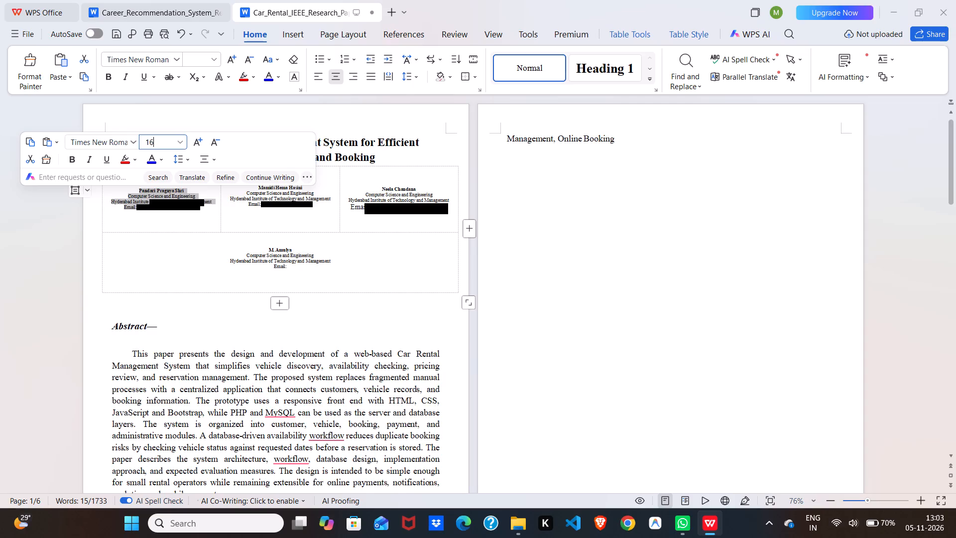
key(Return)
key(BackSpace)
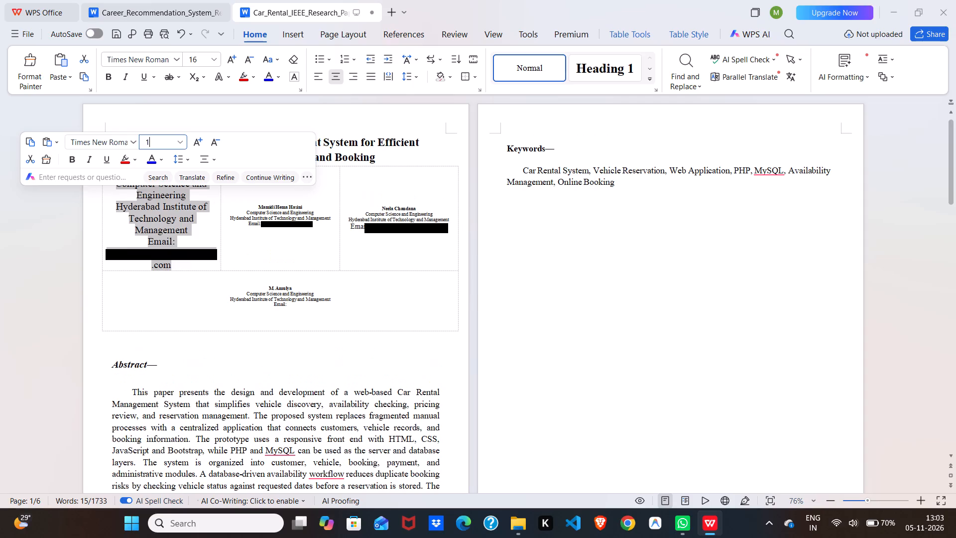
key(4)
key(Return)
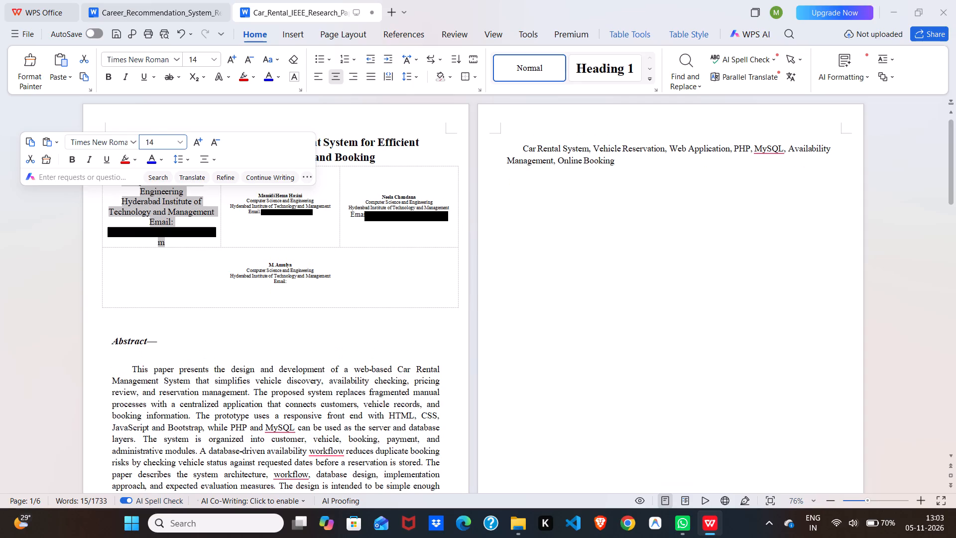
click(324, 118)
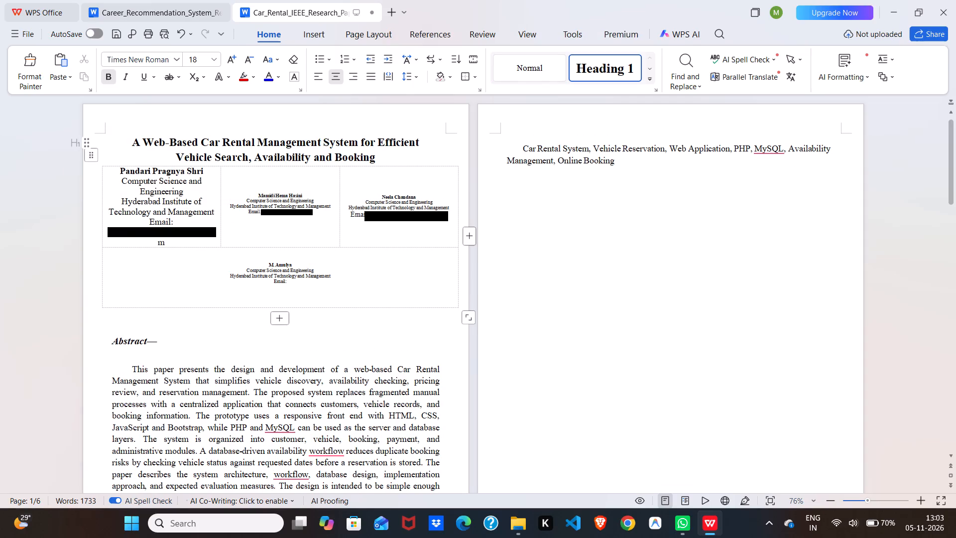
Replace the name in the first author cell with the new first author's name.
click(205, 170)
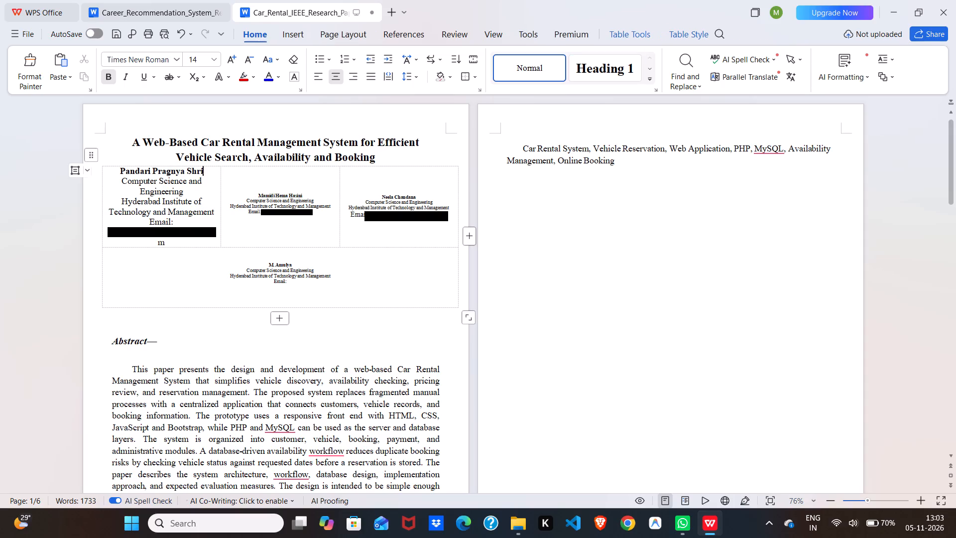
key(BackSpace)
key(BackSpace)
key(BackSpace)
key(BackSpace)
key(BackSpace)
key(BackSpace)
key(BackSpace)
key(BackSpace)
key(BackSpace)
key(BackSpace)
key(BackSpace)
key(BackSpace)
key(BackSpace)
key(BackSpace)
key(BackSpace)
key(BackSpace)
key(BackSpace)
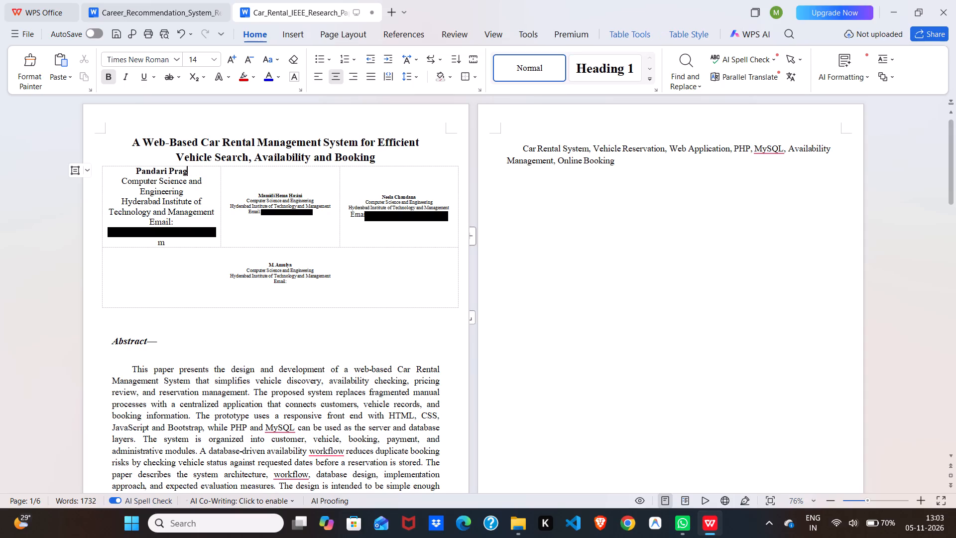
key(BackSpace)
key(BackSpace)
key(BackSpace)
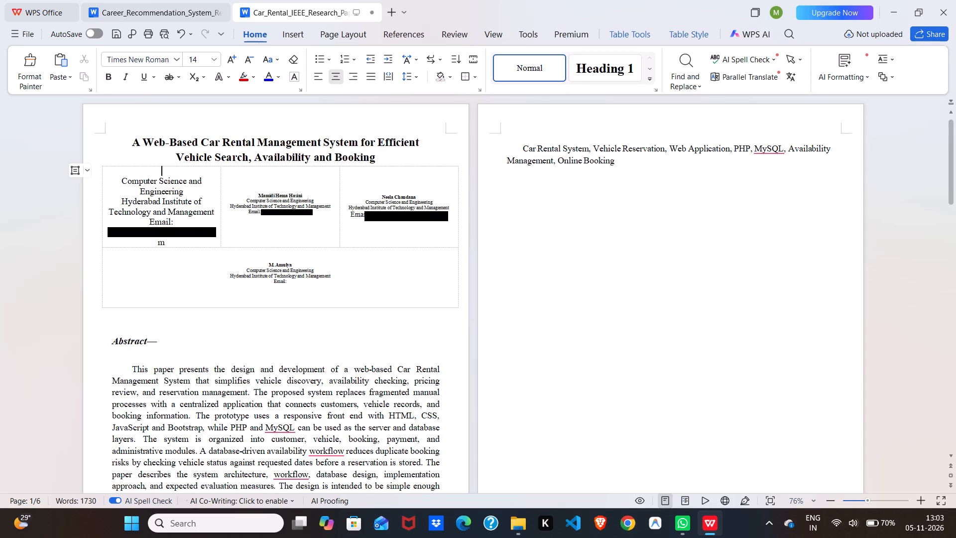
key(shift+m)
key(period)
text(Venak)
key(BackSpace)
key(BackSpace)
text(katesh)
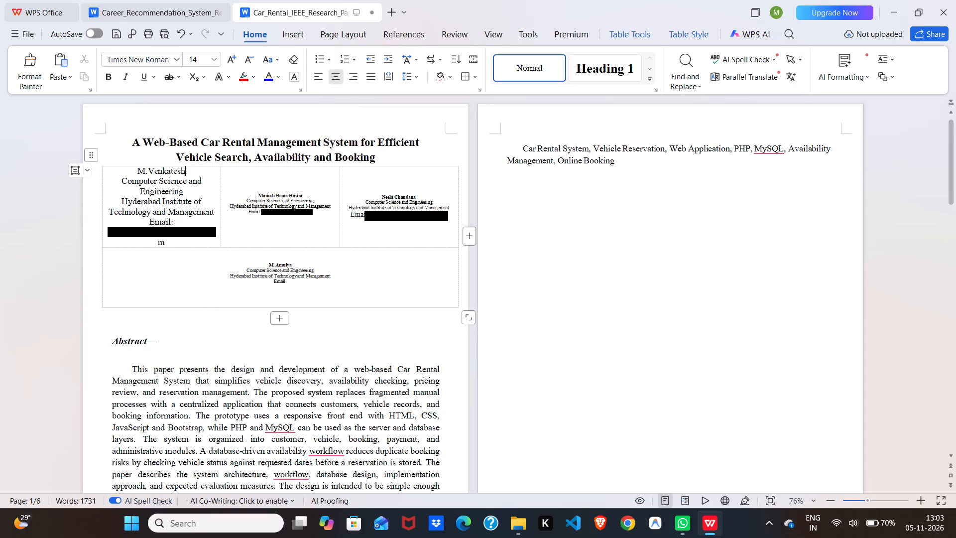
Make the new first author's name bold.
key(shift+Left)
key(shift+Left)
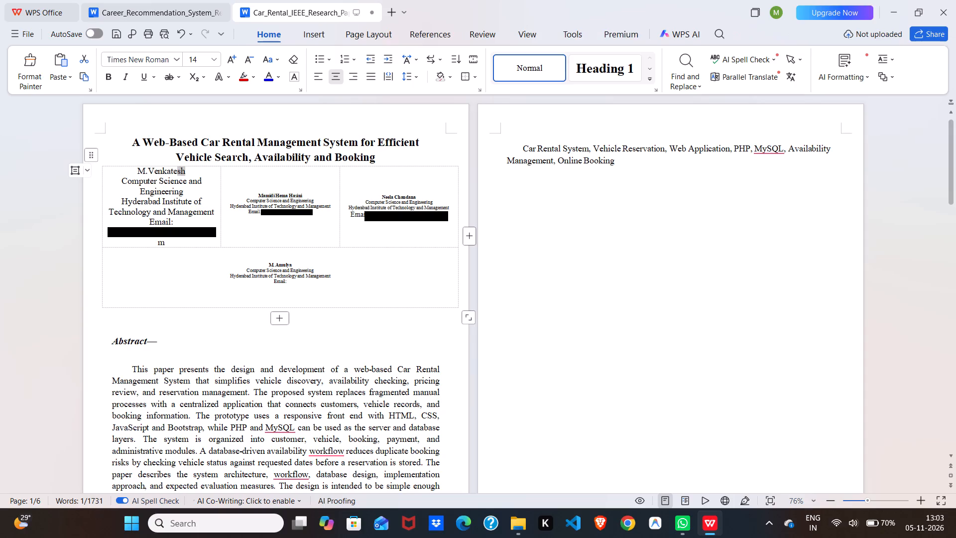
key(shift+Left)
key(shift+Left)
key(shift+Left)
key(shift+Left)
key(shift+Left)
key(shift+Left)
key(shift+Left)
key(shift+Left)
key(shift+Left)
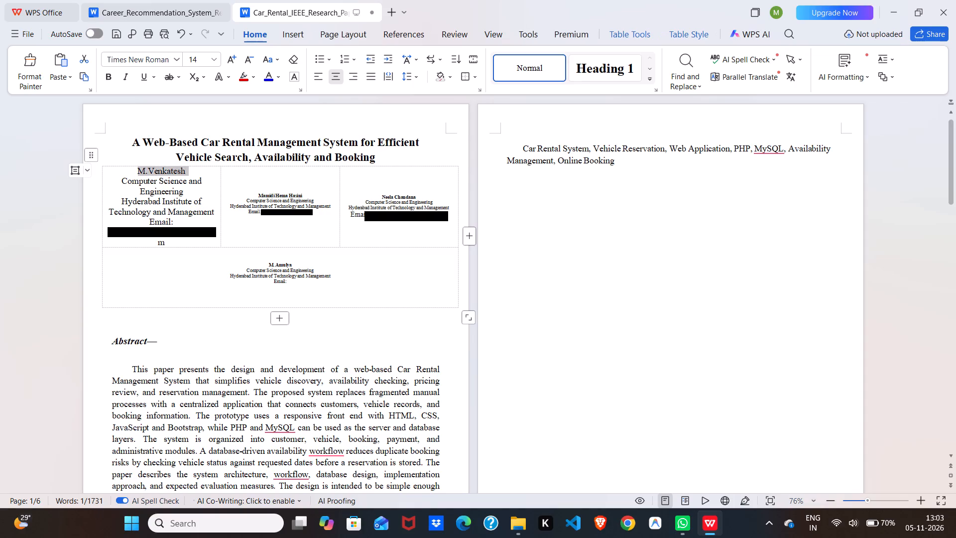
key(ctrl+b)
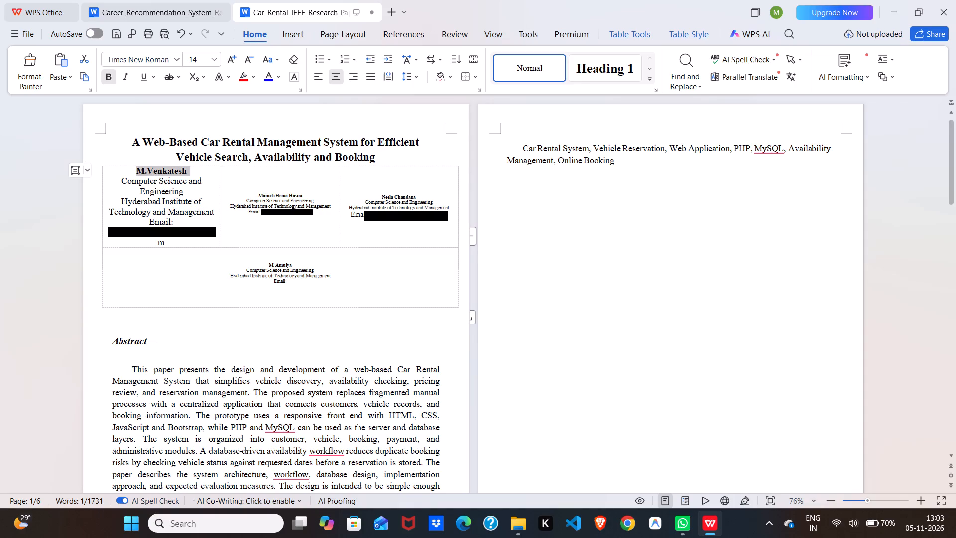
Set the first author's name to font size 16.
click(176, 244)
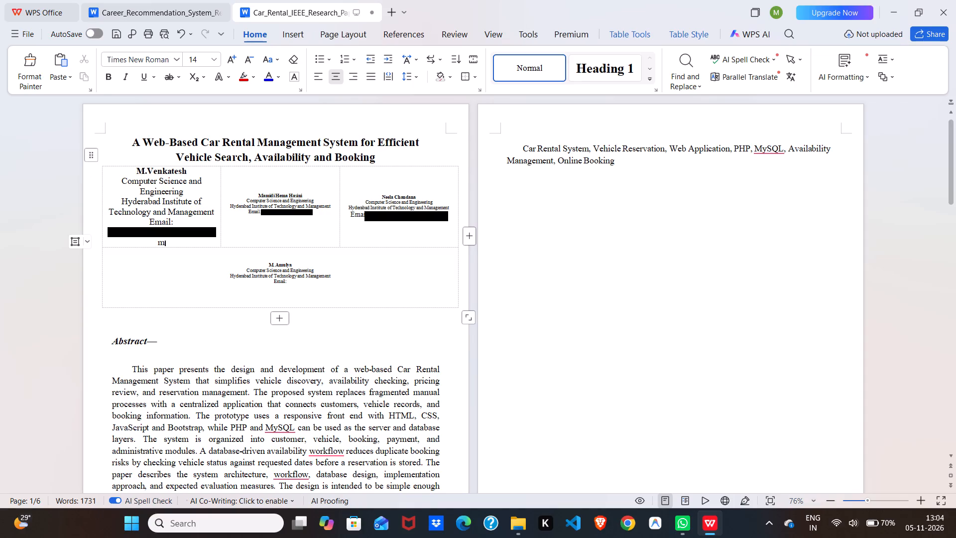
drag(188, 173, 134, 174)
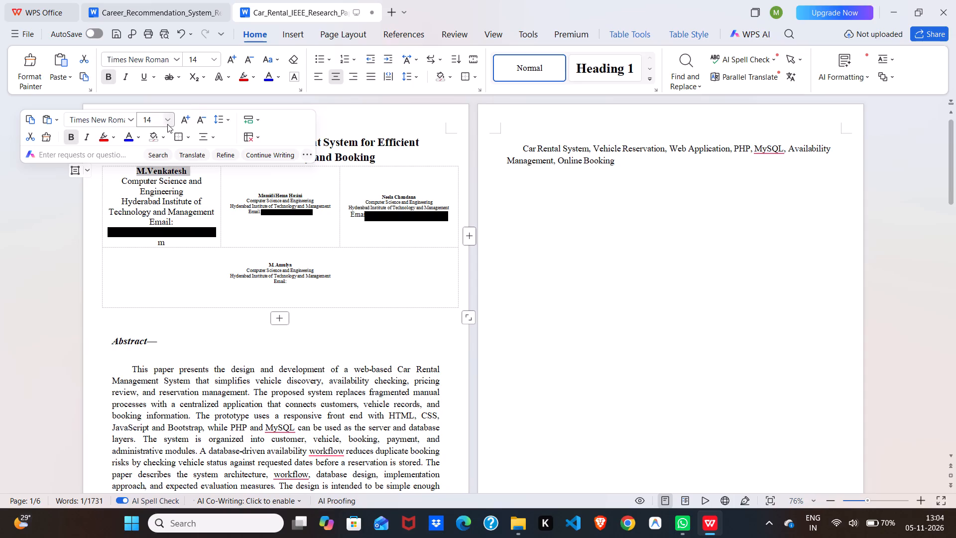
click(158, 121)
click(153, 118)
key(BackSpace)
text(16)
key(Return)
Check the font size used for the first author's name in the Career Recommendation System paper's author table.
click(167, 8)
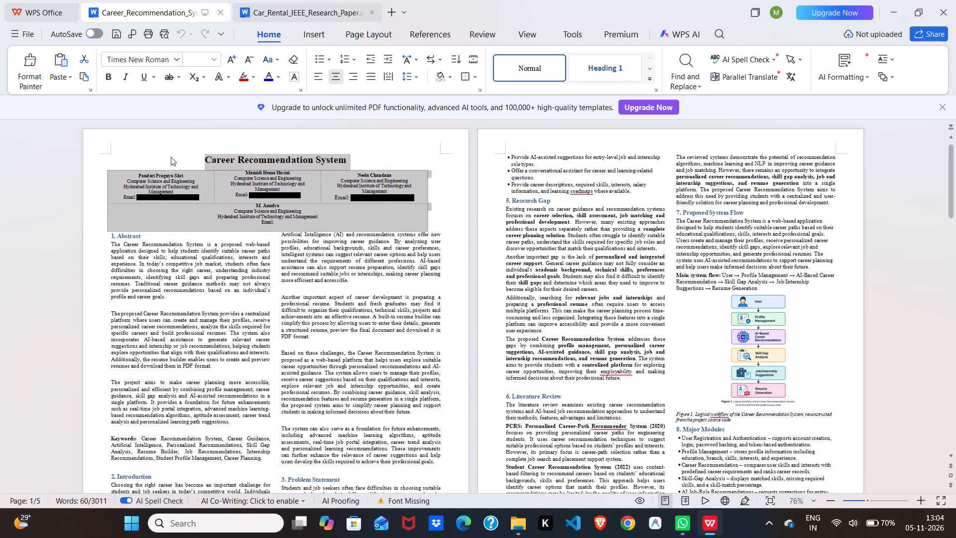
click(171, 157)
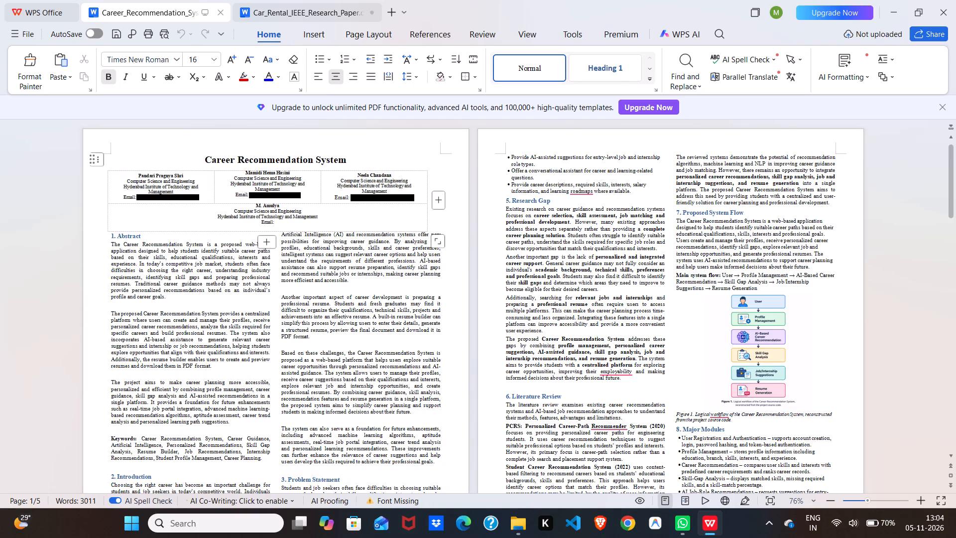
drag(185, 176, 135, 171)
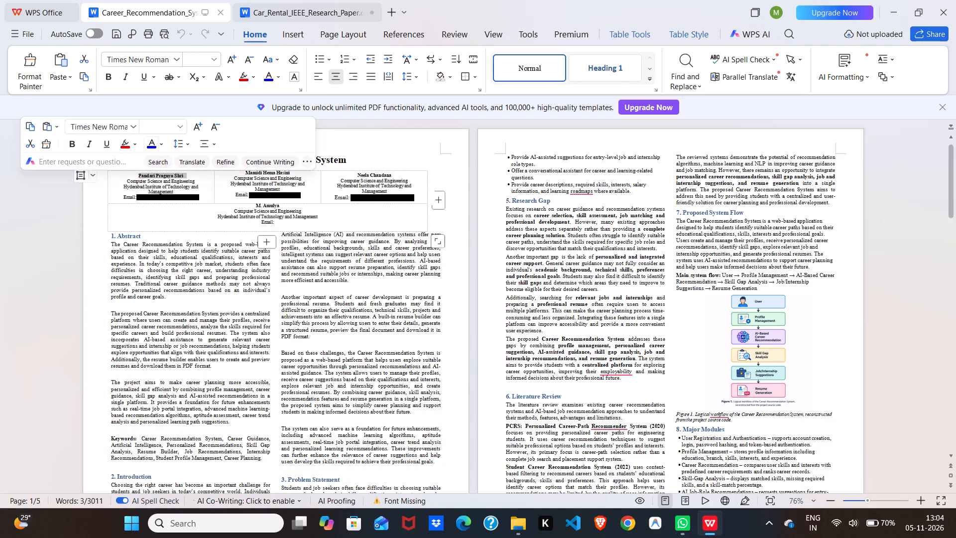
click(215, 60)
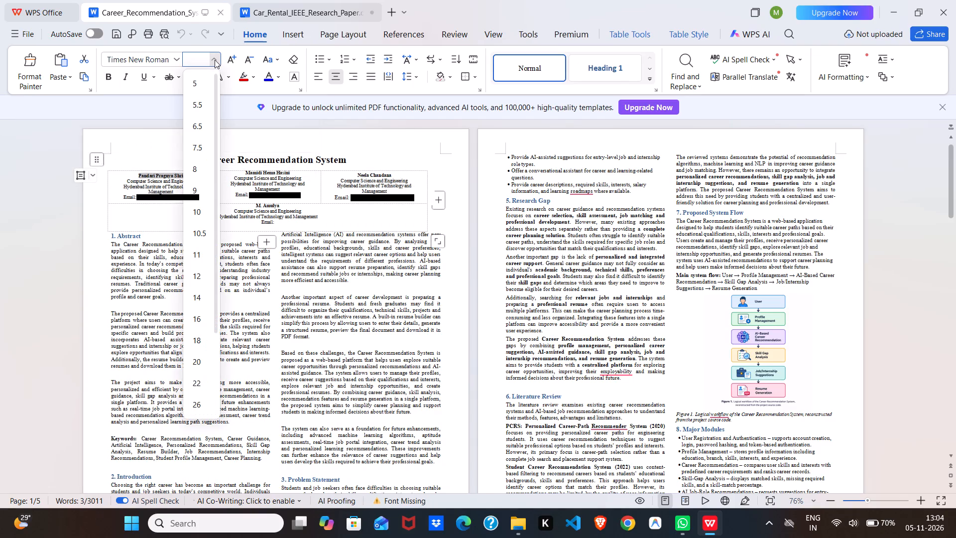
click(215, 60)
click(200, 192)
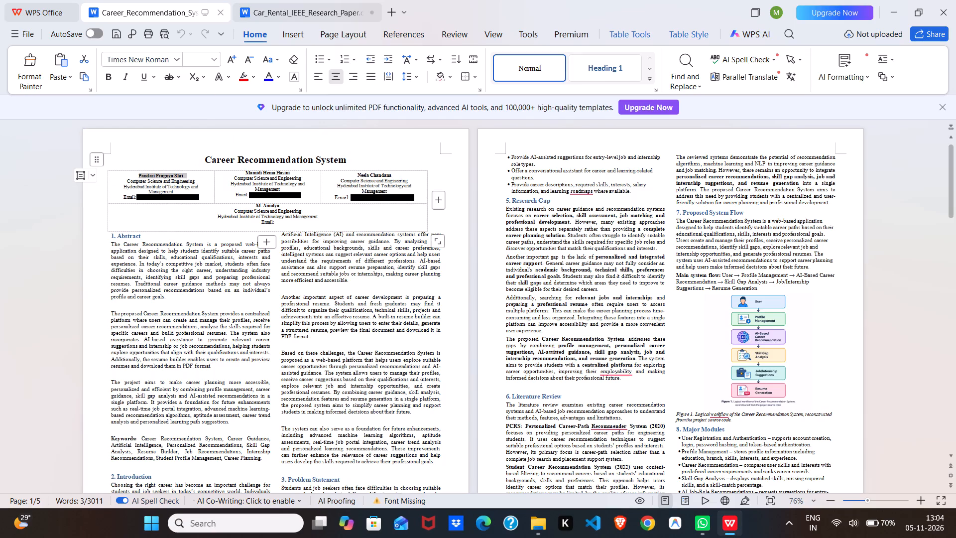
In the car rental paper, set the department, institute and email lines below the first author's name to font size 12.
click(278, 3)
drag(172, 242, 144, 224)
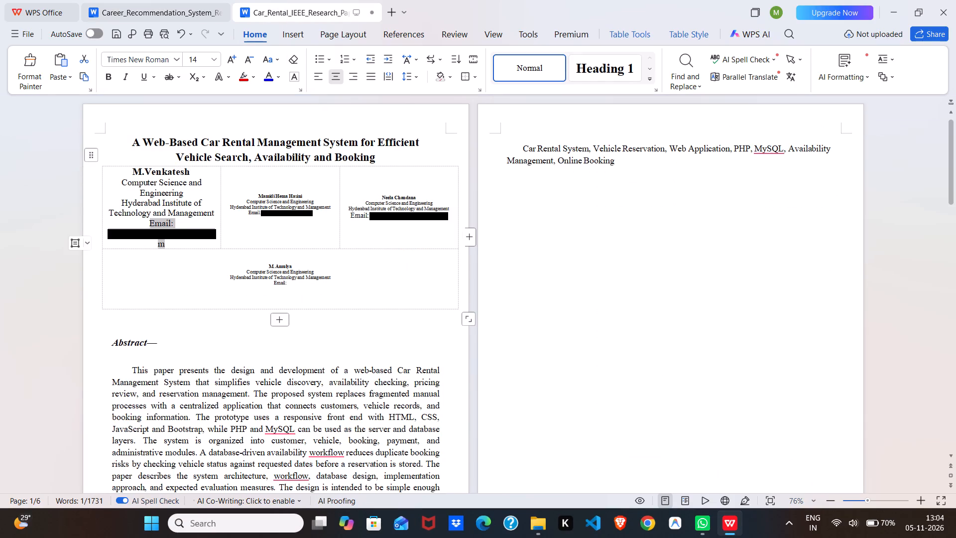
drag(144, 224, 122, 183)
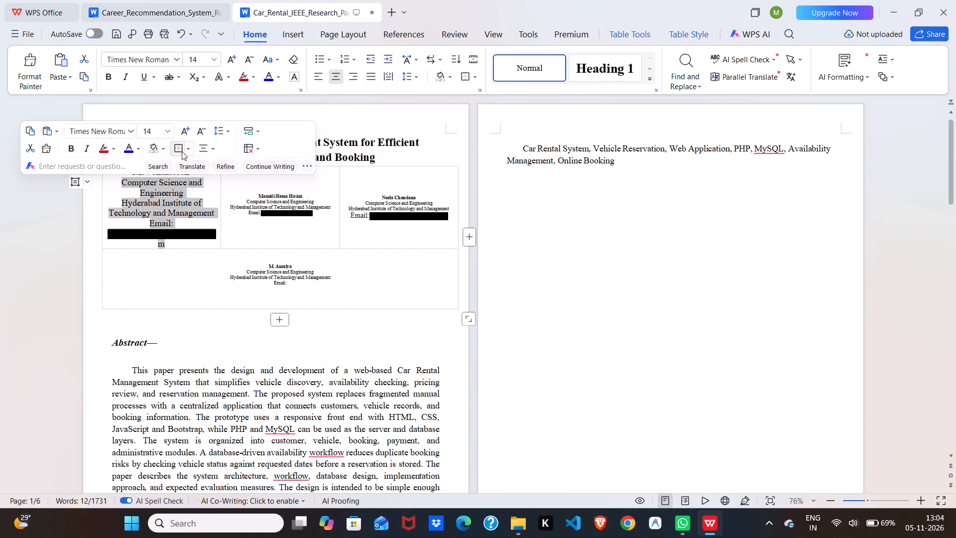
click(202, 58)
key(BackSpace)
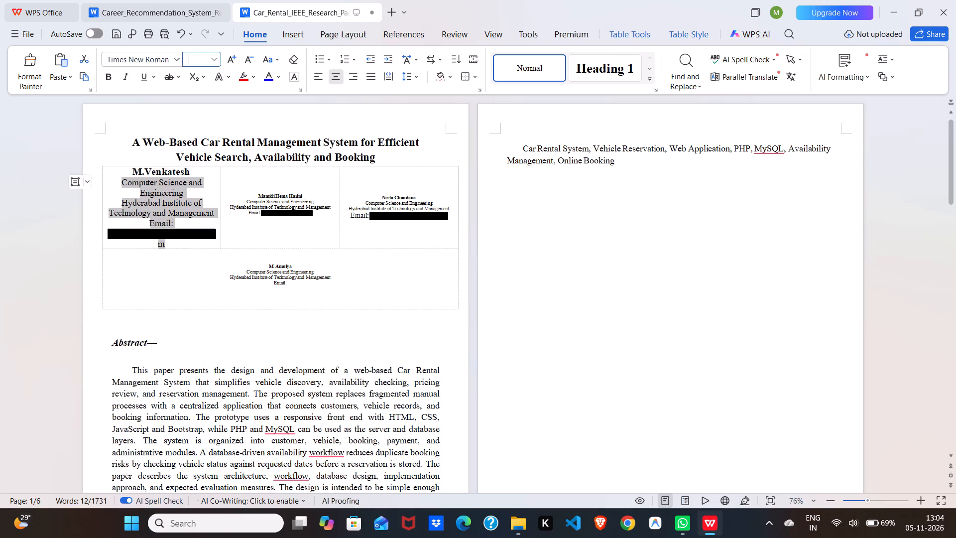
text(12)
key(Return)
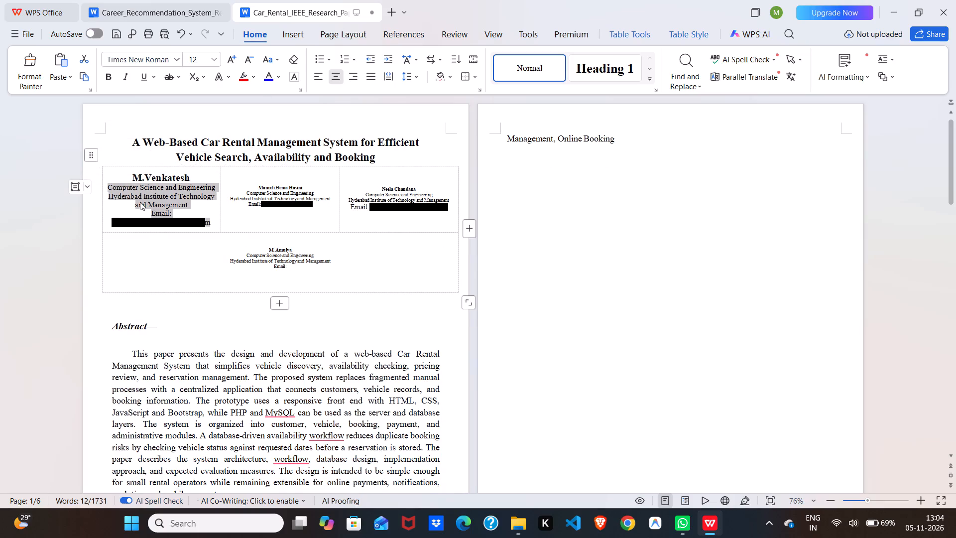
Replace the email address in the first author cell with the new first author's email address.
click(162, 271)
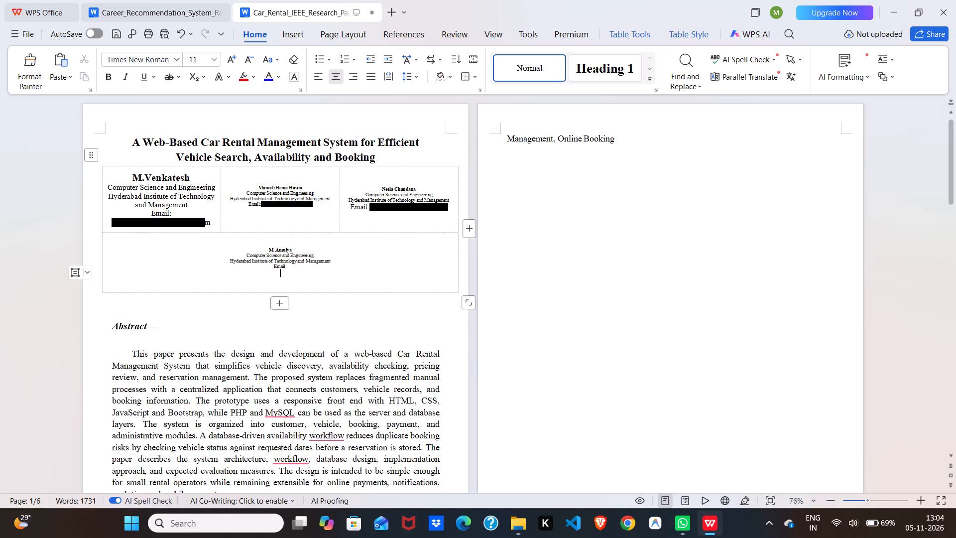
click(213, 222)
key(BackSpace)
key(BackSpace)
key(BackSpace)
key(BackSpace)
key(BackSpace)
key(BackSpace)
key(BackSpace)
key(BackSpace)
key(BackSpace)
key(BackSpace)
key(BackSpace)
key(BackSpace)
key(BackSpace)
key(BackSpace)
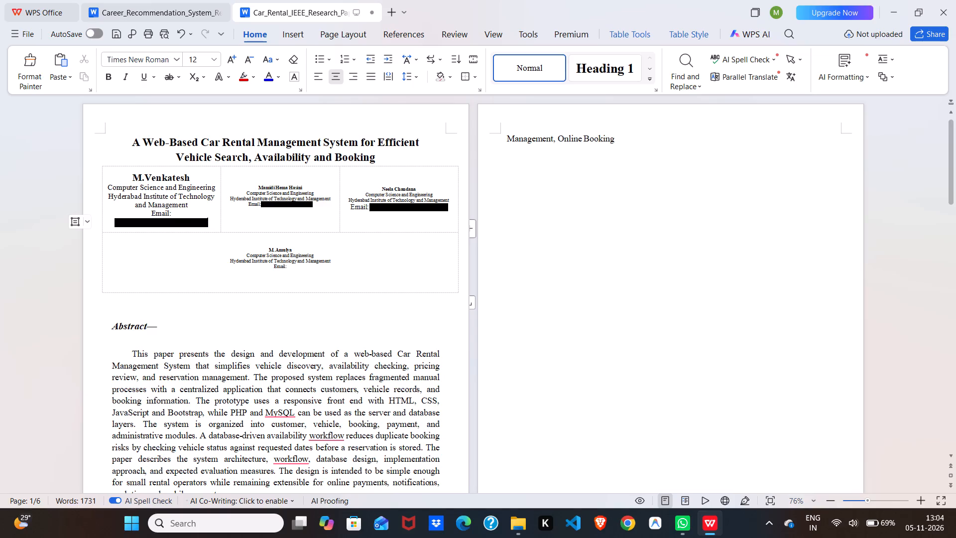
key(BackSpace)
key(BackSpace)
key(BackSpace)
key(BackSpace)
key(BackSpace)
key(BackSpace)
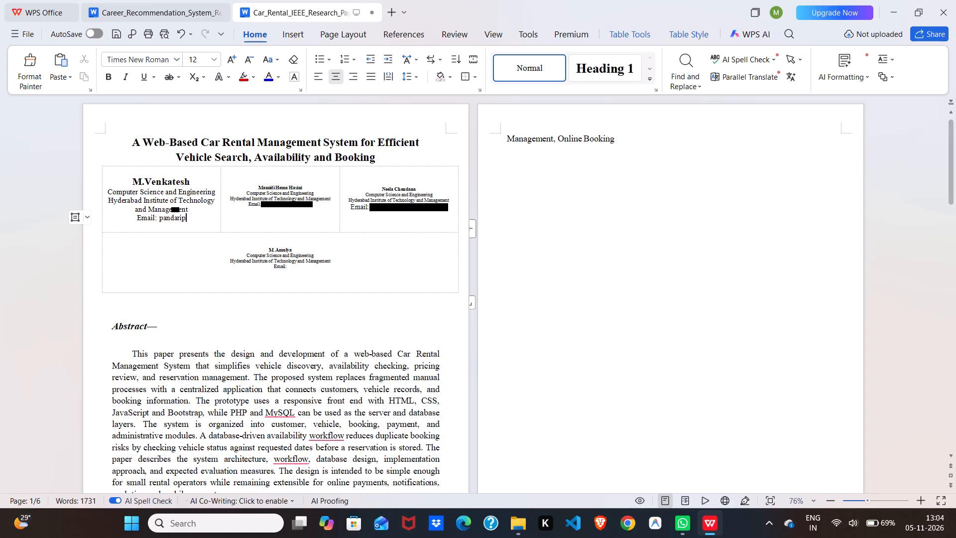
key(BackSpace)
key(BackSpace)
key(BackSpace)
key(BackSpace)
key(BackSpace)
key(BackSpace)
key(BackSpace)
key(BackSpace)
text(myaa)
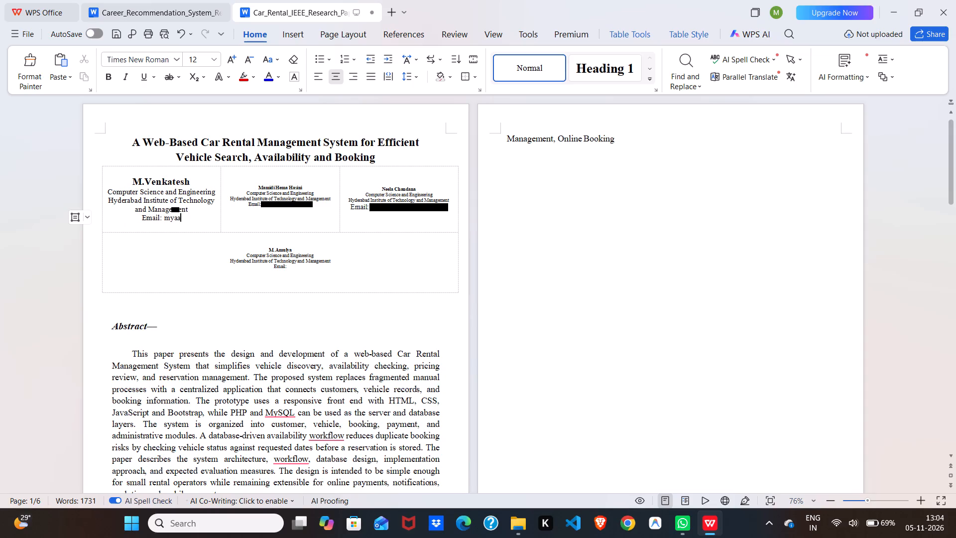
key(BackSpace)
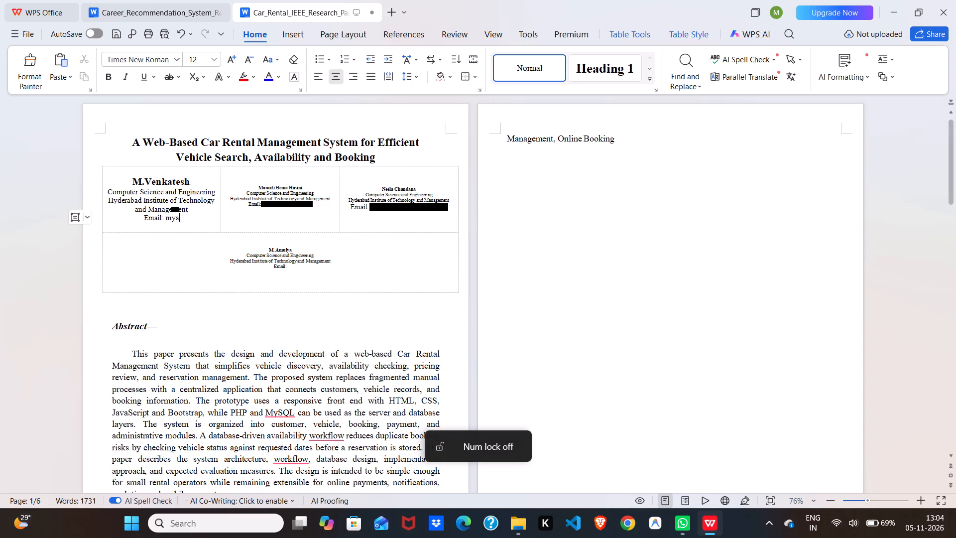
text(la)
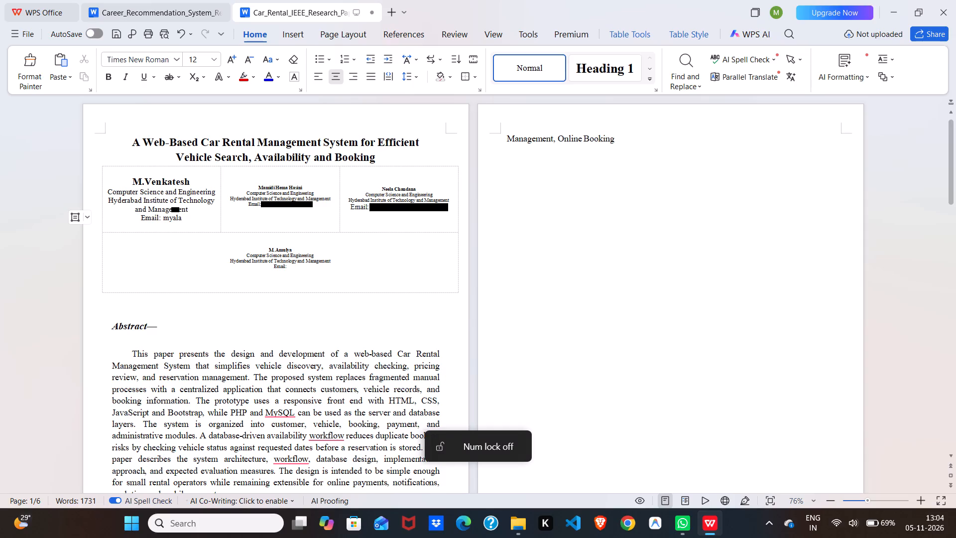
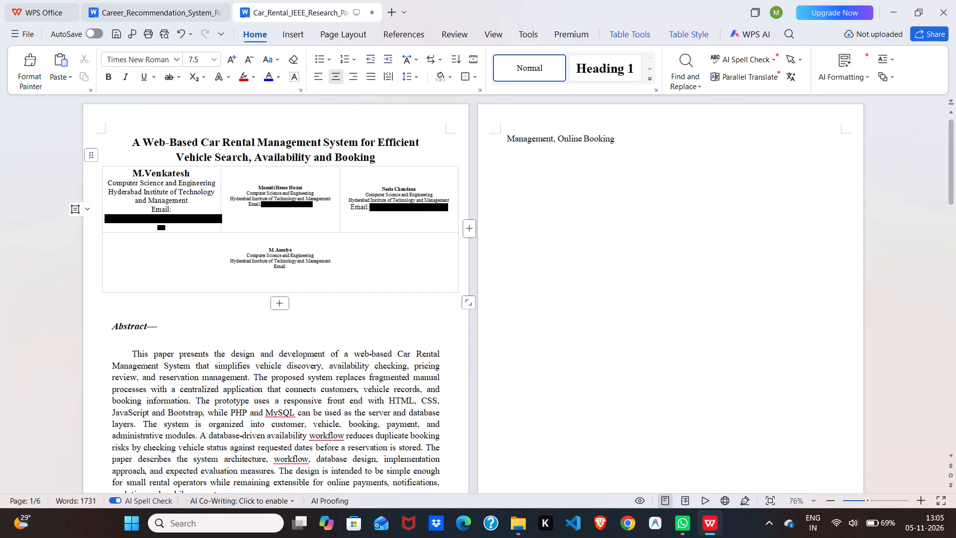
Copy the first author's whole block and paste it over the second author's details in the middle cell of the author table.
drag(168, 227, 118, 180)
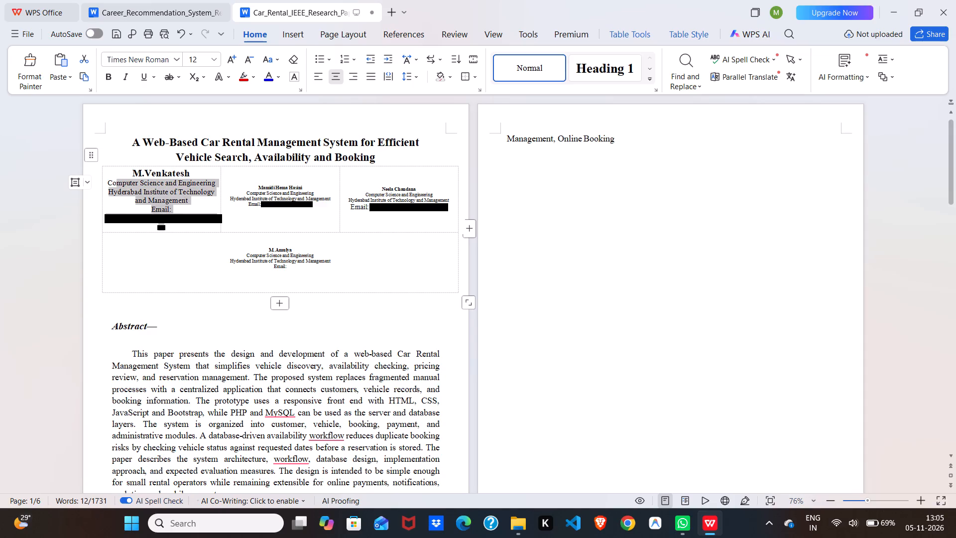
drag(118, 180, 118, 177)
key(ctrl+c)
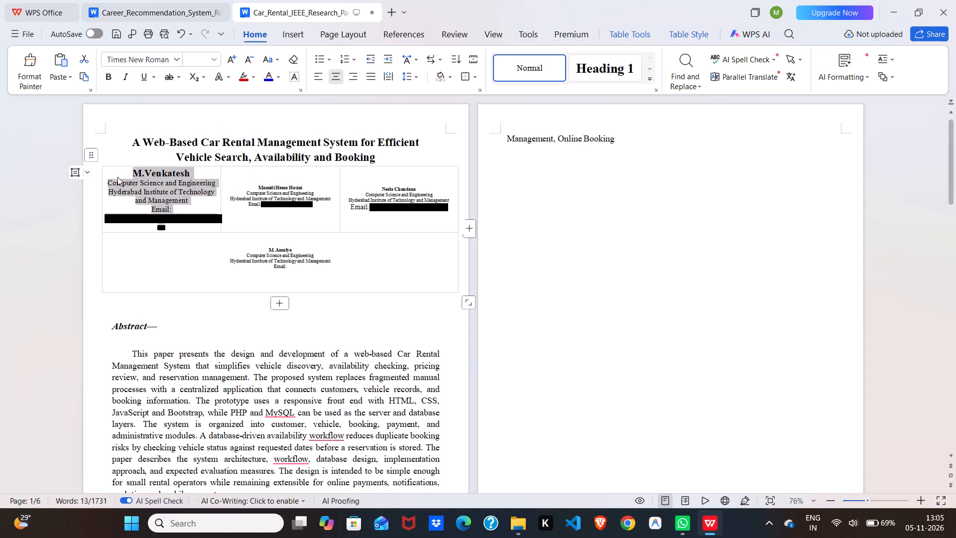
drag(330, 214, 228, 177)
key(ctrl+v)
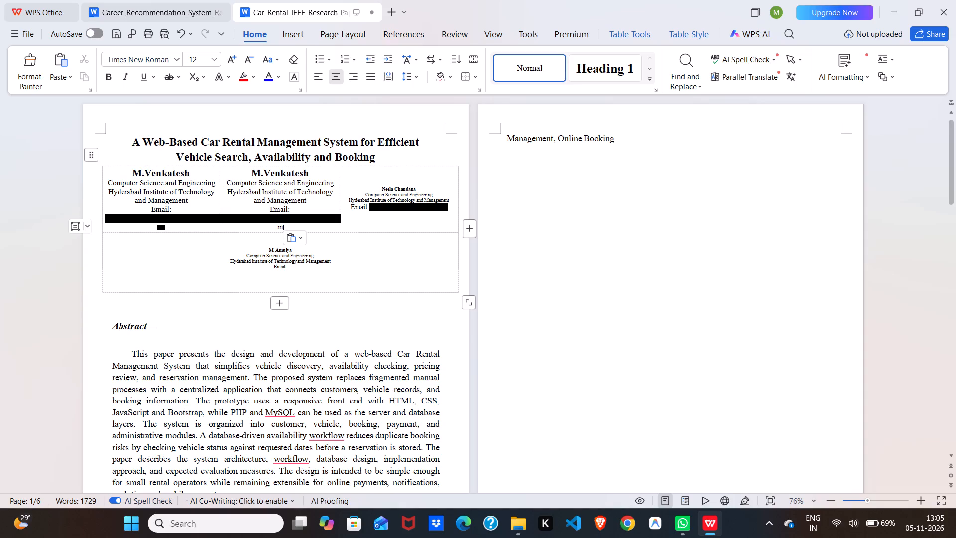
Replace the copied name in the middle cell of the author table with the second author's name.
click(315, 174)
key(BackSpace)
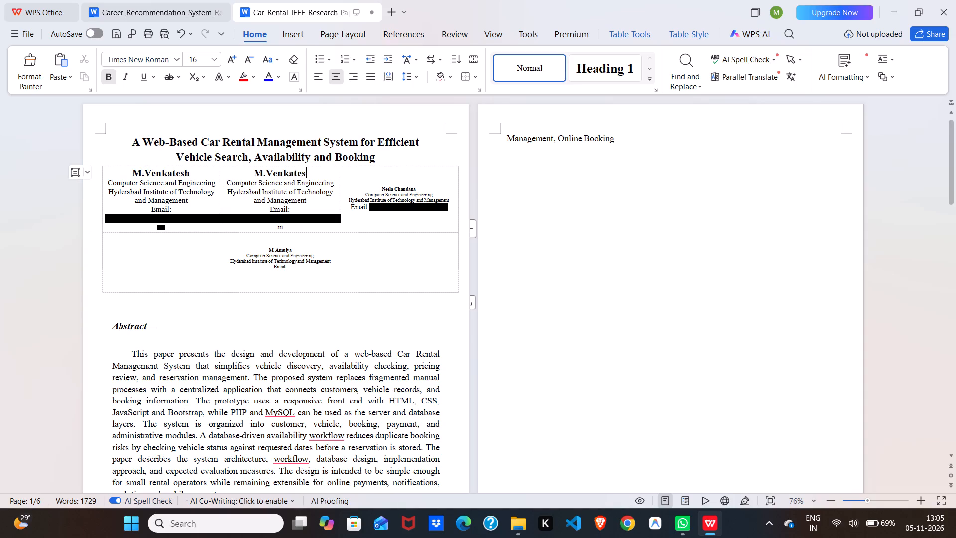
key(BackSpace)
key(BackSpace)
key(BackSpace)
key(BackSpace)
key(BackSpace)
key(BackSpace)
key(BackSpace)
key(BackSpace)
key(BackSpace)
key(BackSpace)
key(shift+k)
key(period)
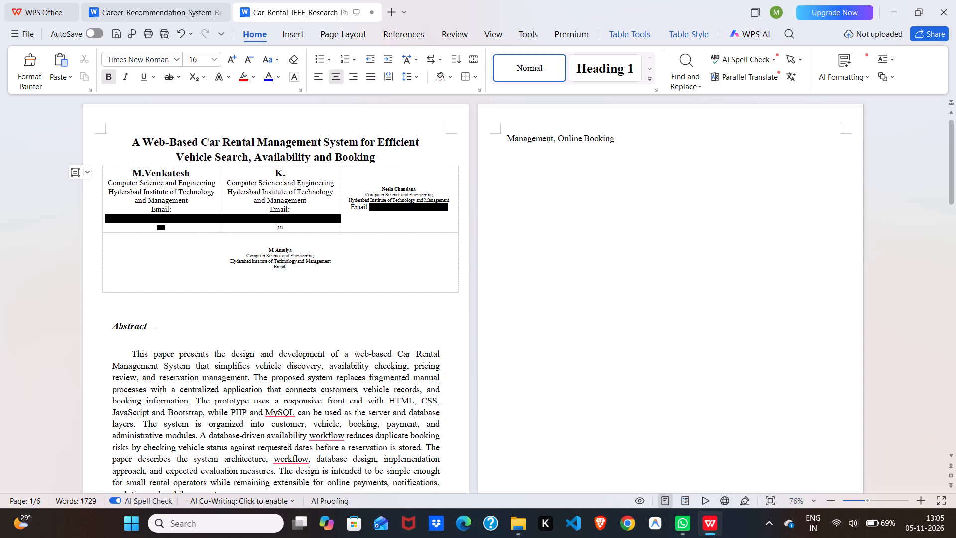
key(space)
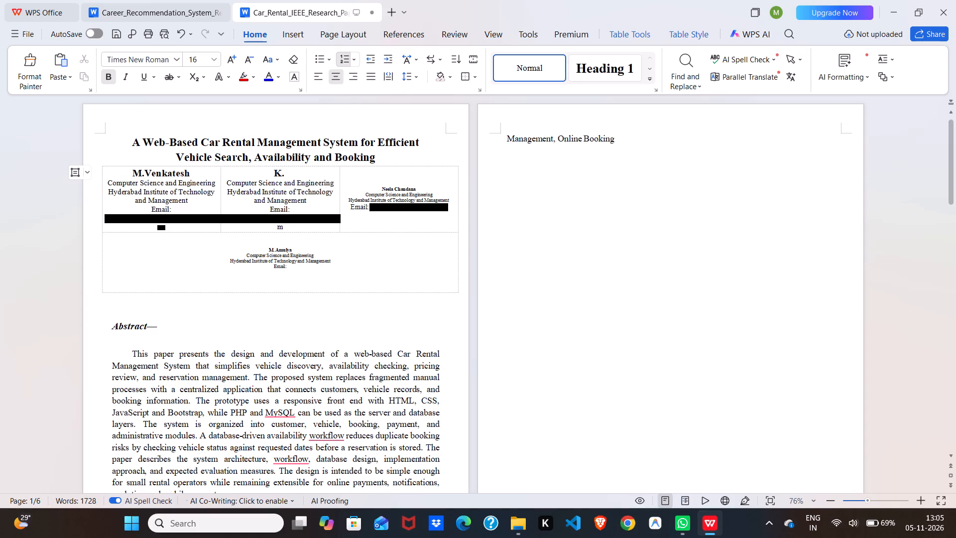
text(Mu)
text(rari)
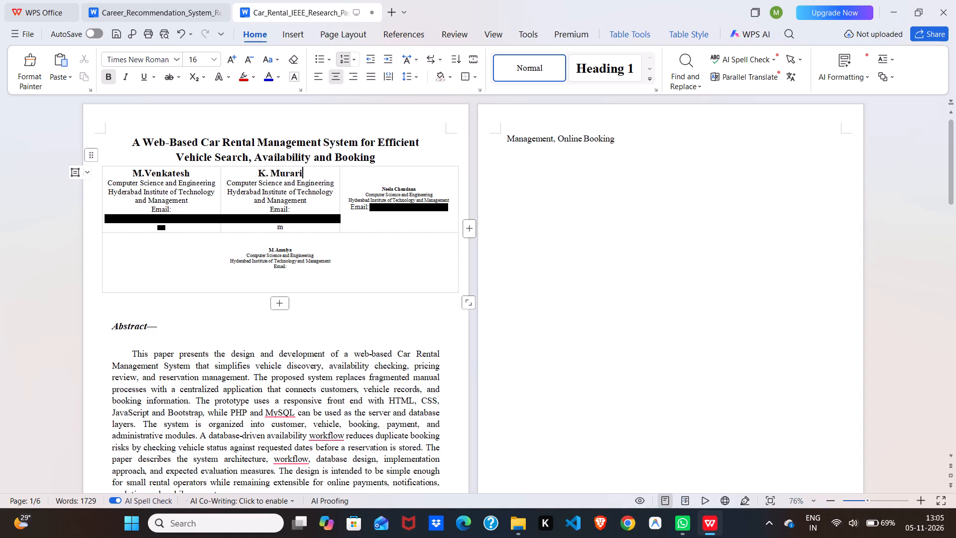
Try to select the third author's existing details in the last cell of the author table's upper row.
click(434, 220)
key(ctrl+a)
click(434, 220)
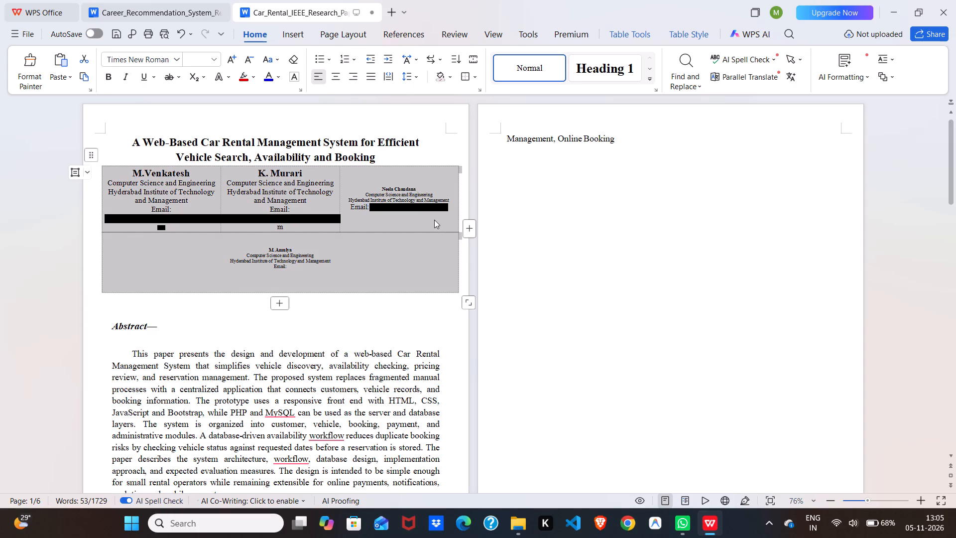
Paste the copied first author's block over the existing details in the upper row's last cell and the bottom cell of the author table.
drag(450, 219, 359, 189)
key(ctrl+v)
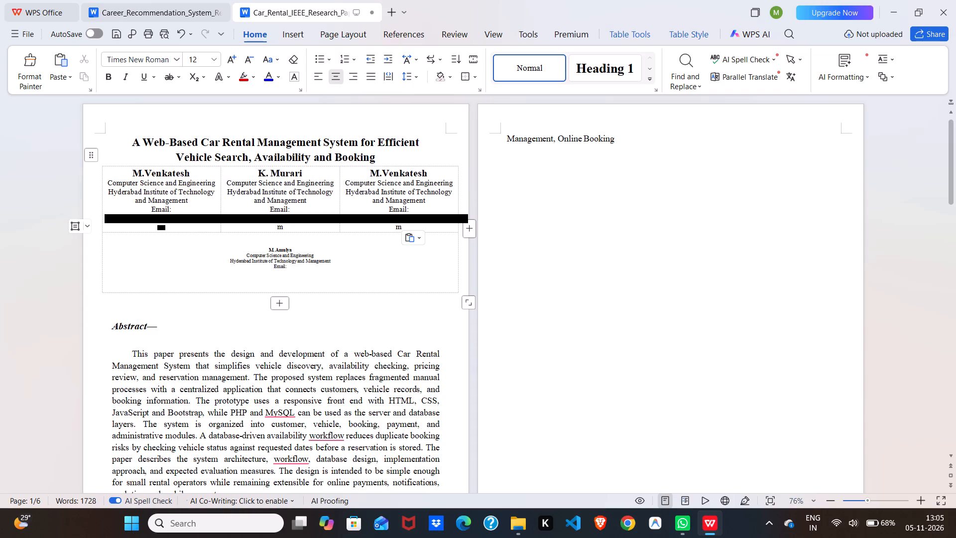
drag(312, 277, 247, 251)
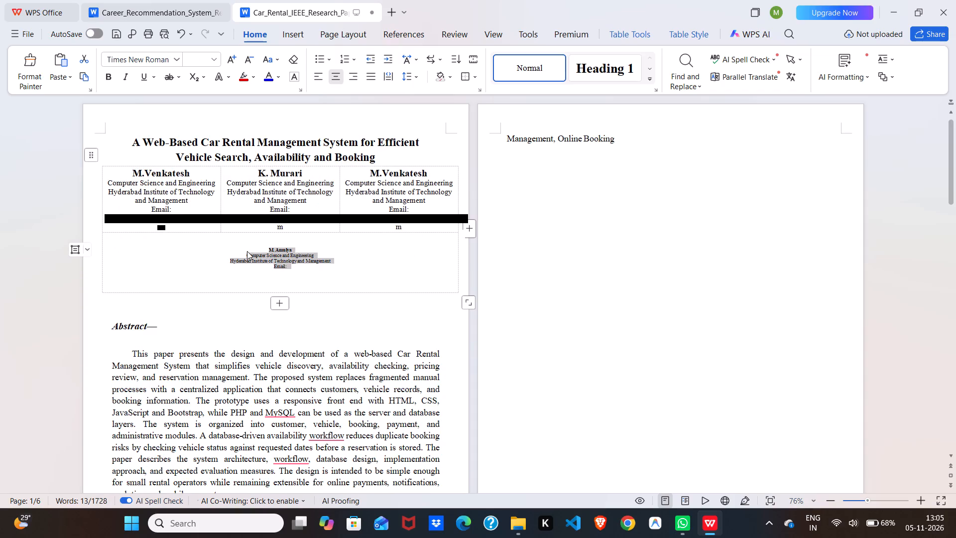
key(ctrl+v)
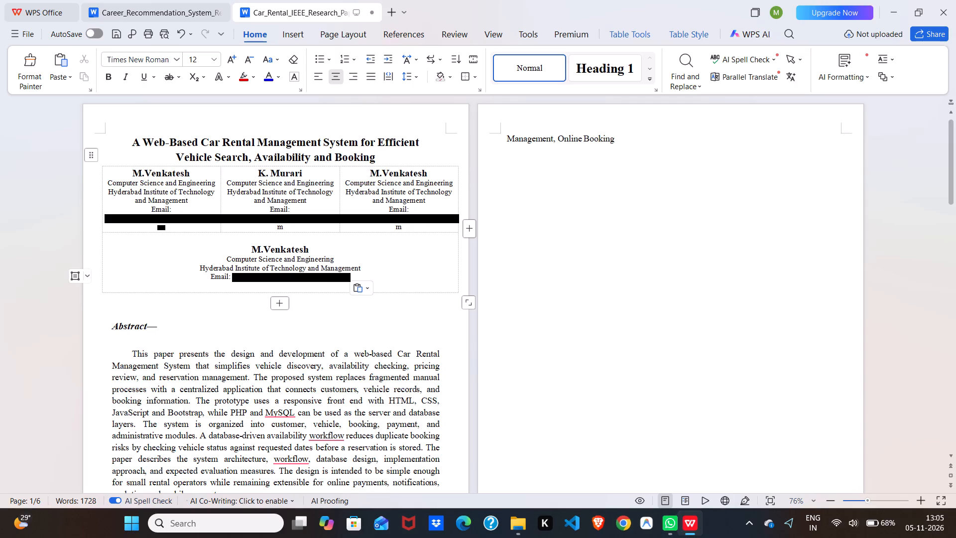
Check the author table in the Career Recommendation System document, and return to the Car Rental paper.
click(152, 8)
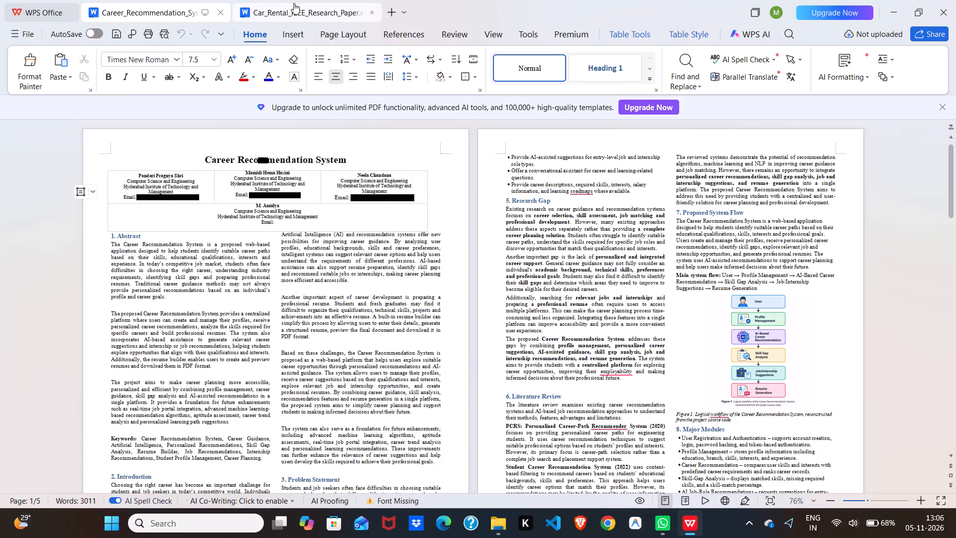
click(294, 3)
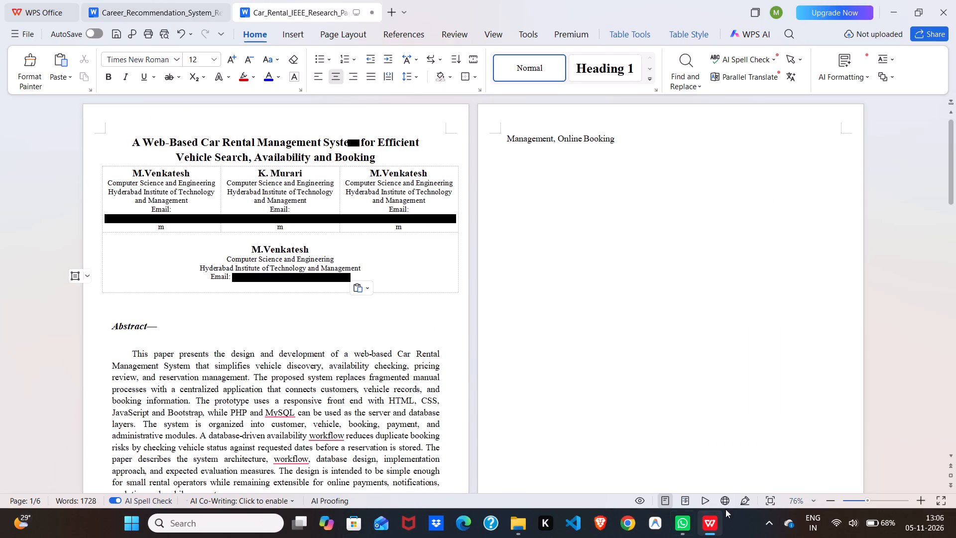
Search the computer for Telegram and launch it.
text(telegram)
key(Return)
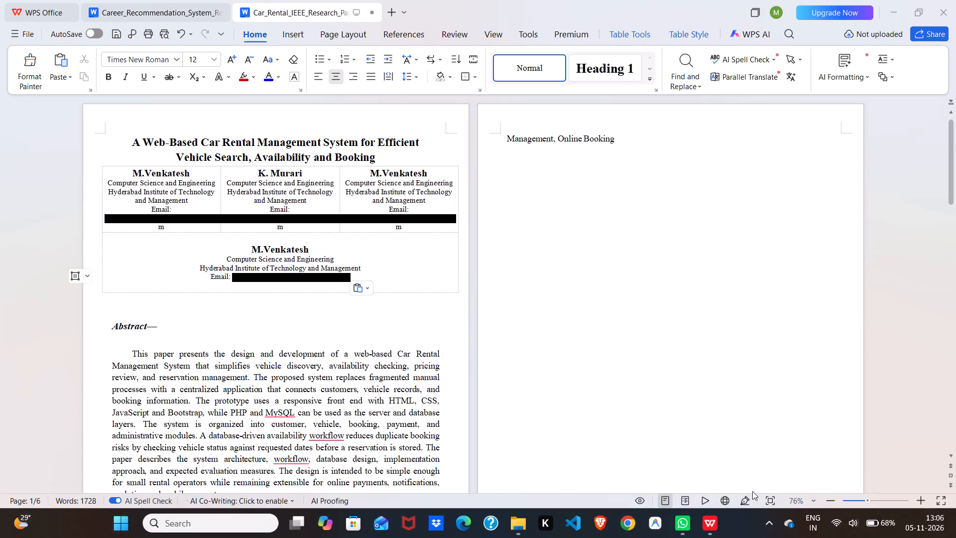
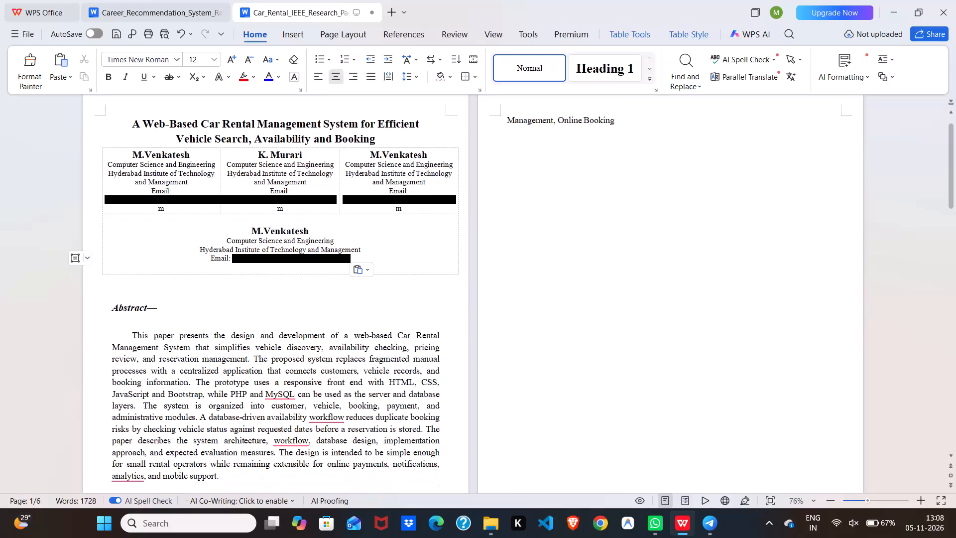
Delete the copied first author's name from the last cell of the author table's upper row.
click(434, 157)
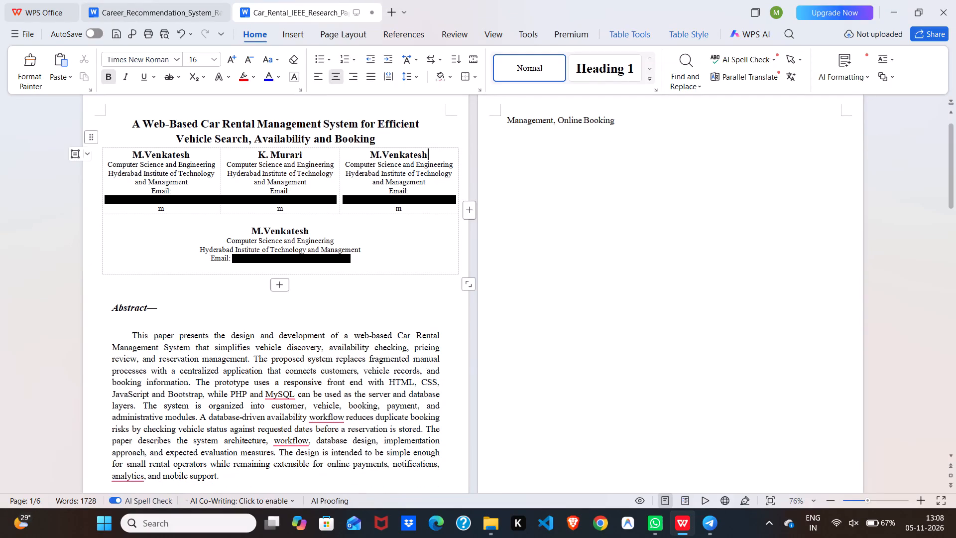
key(BackSpace)
key(BackSpace)
key(BackSpace)
key(BackSpace)
key(BackSpace)
key(BackSpace)
key(BackSpace)
key(BackSpace)
key(BackSpace)
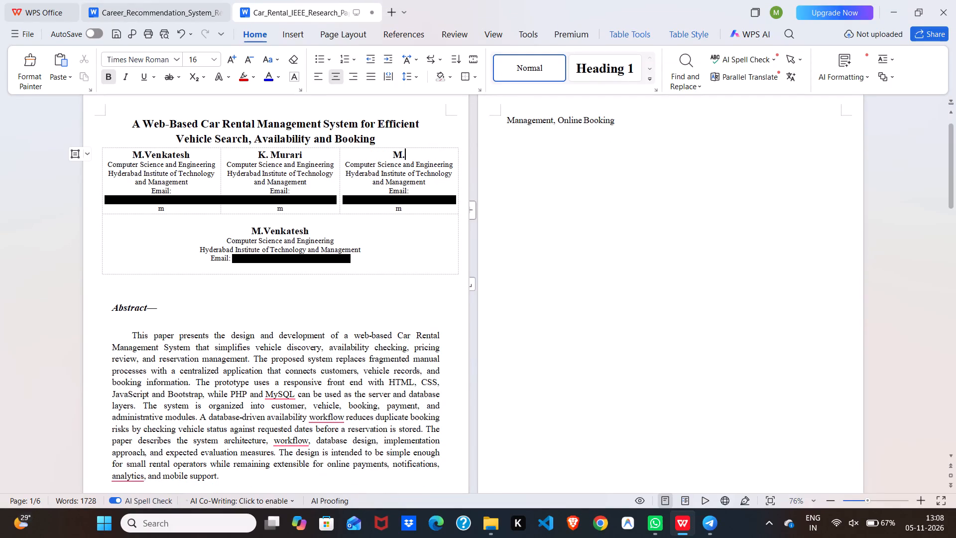
Complete the third author's name in the last cell of the author table's upper row.
key(shift+g)
text(anesg)
key(BackSpace)
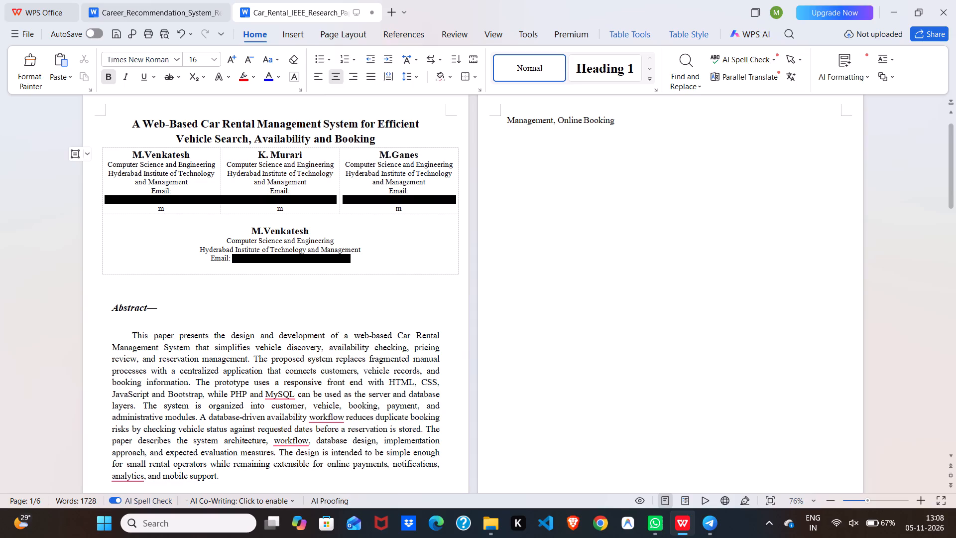
key(h)
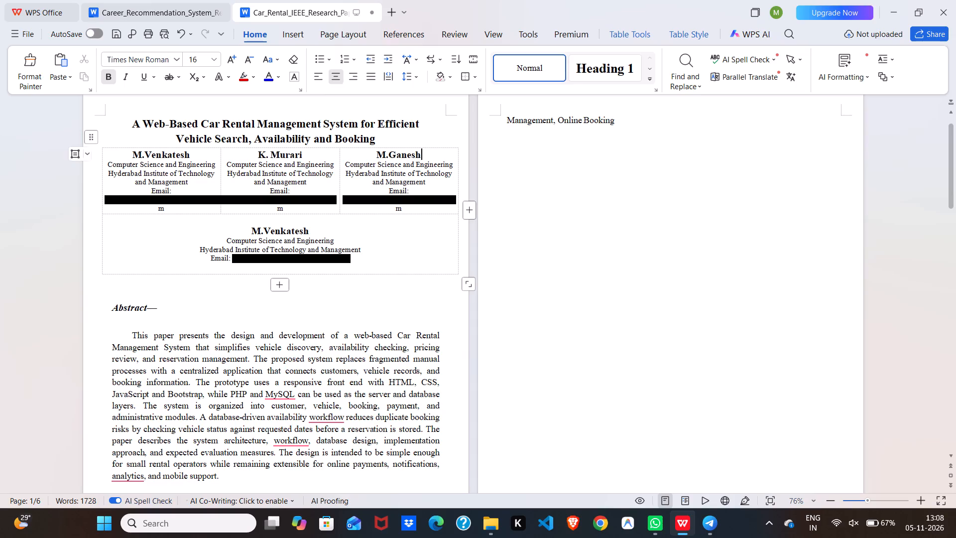
Replace the copied name in the merged lower cell of the author table with the fourth author's name, keeping the initial.
click(320, 230)
key(BackSpace)
key(BackSpace)
key(BackSpace)
key(BackSpace)
key(BackSpace)
key(BackSpace)
key(BackSpace)
key(BackSpace)
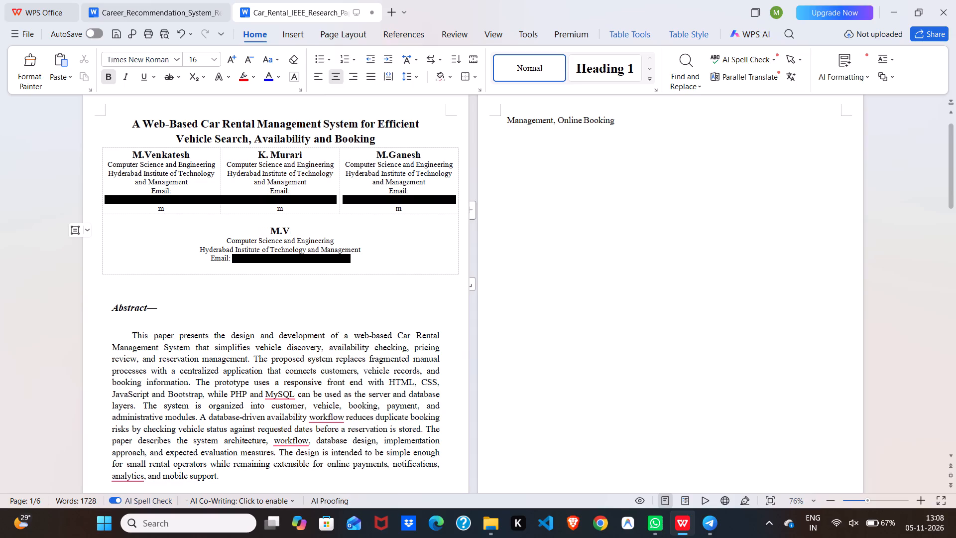
key(BackSpace)
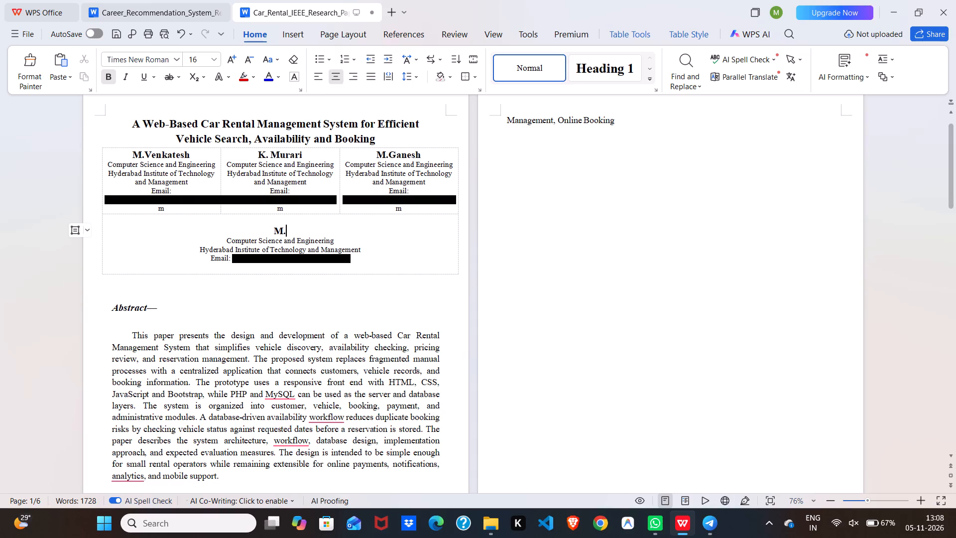
text(Madhu)
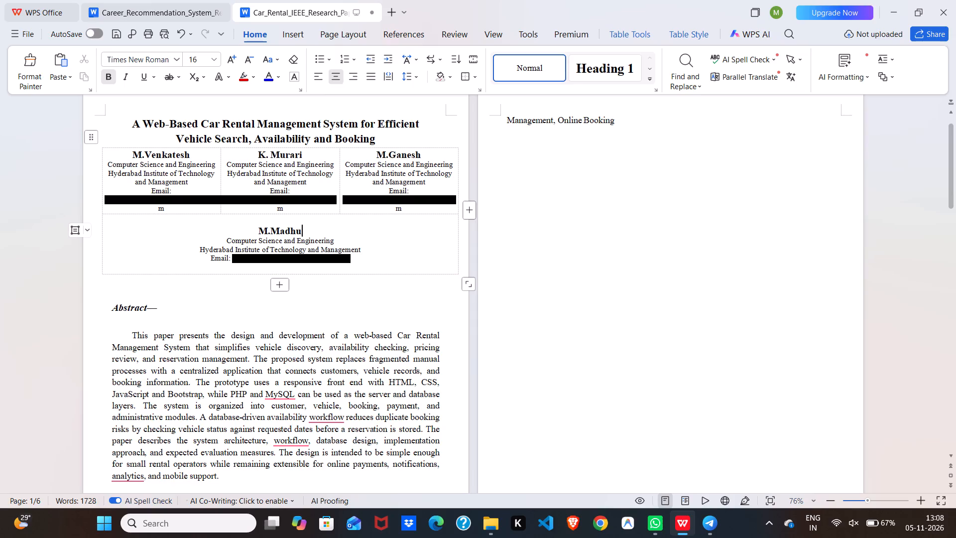
Remove the Keywords heading's indent and the blank line separating it from the abstract on the first page.
click(596, 331)
scroll(402, 359, down, 1)
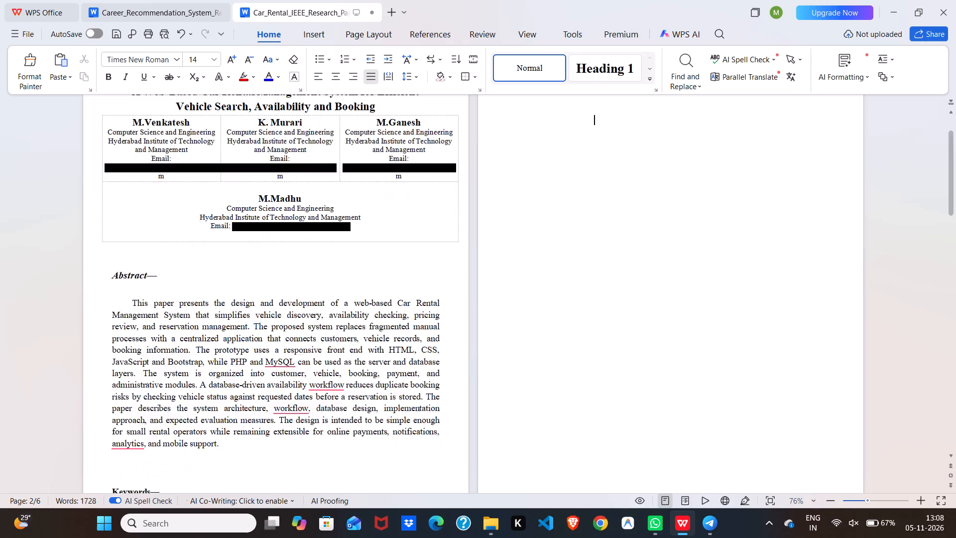
scroll(402, 359, down, 7)
scroll(402, 359, up, 2)
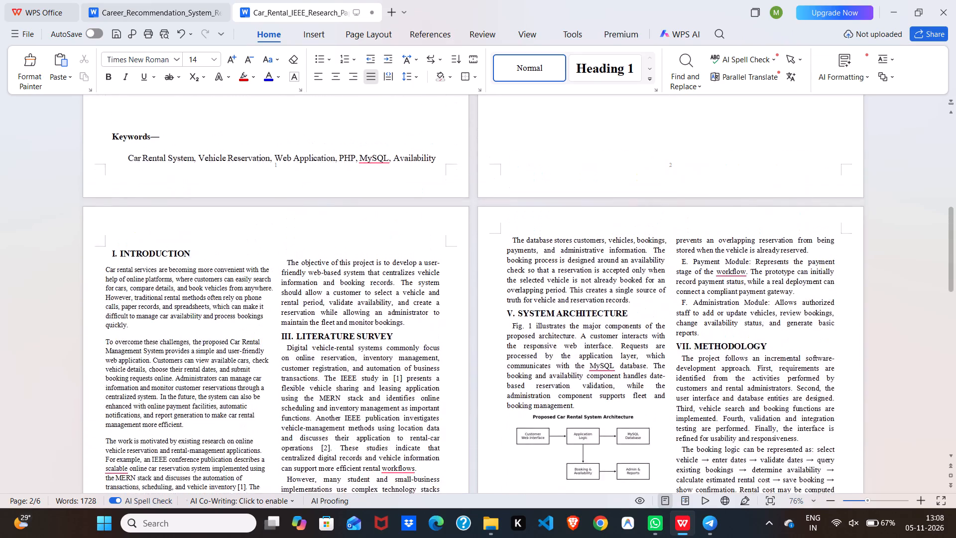
scroll(402, 359, up, 2)
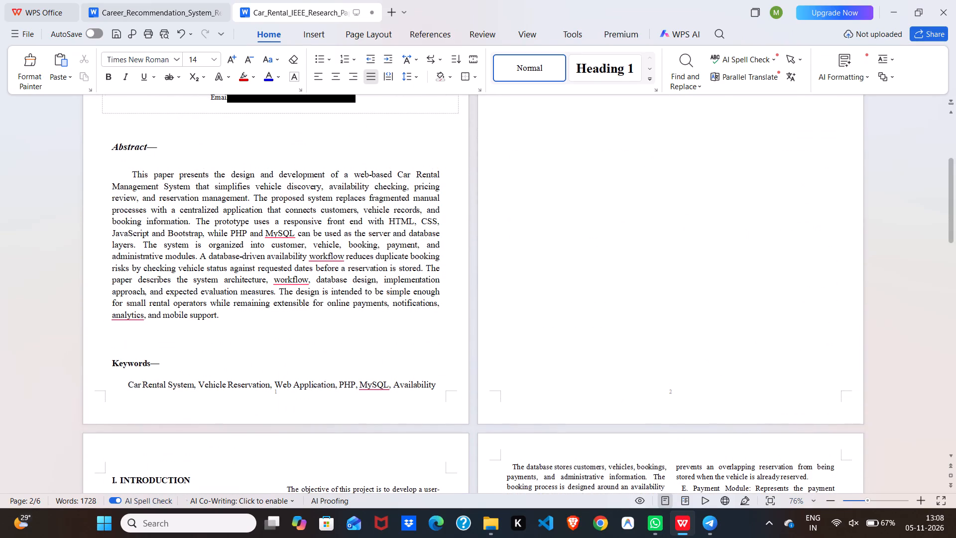
click(112, 366)
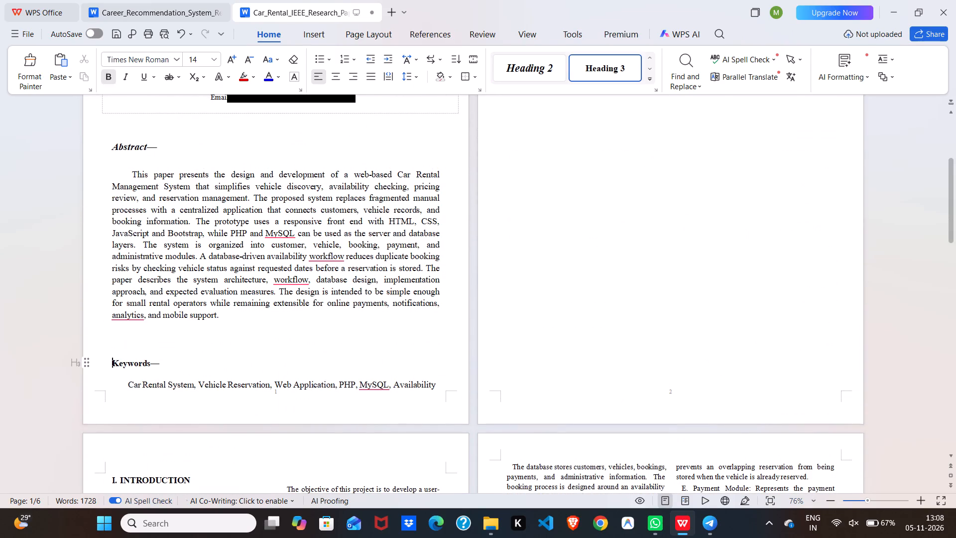
key(BackSpace)
key(BackSpace)
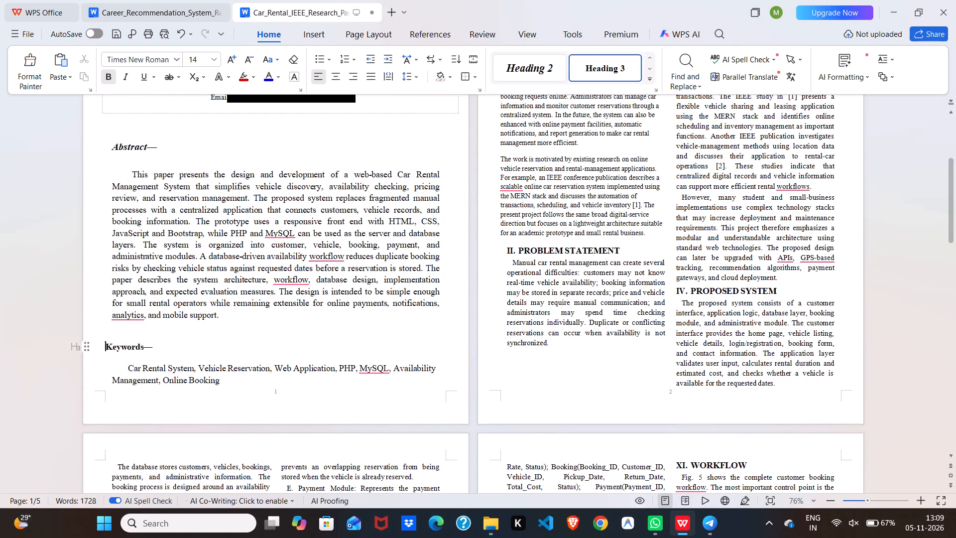
Look through the paper's pages to check the layout of its sections and figures.
scroll(450, 288, up, 2)
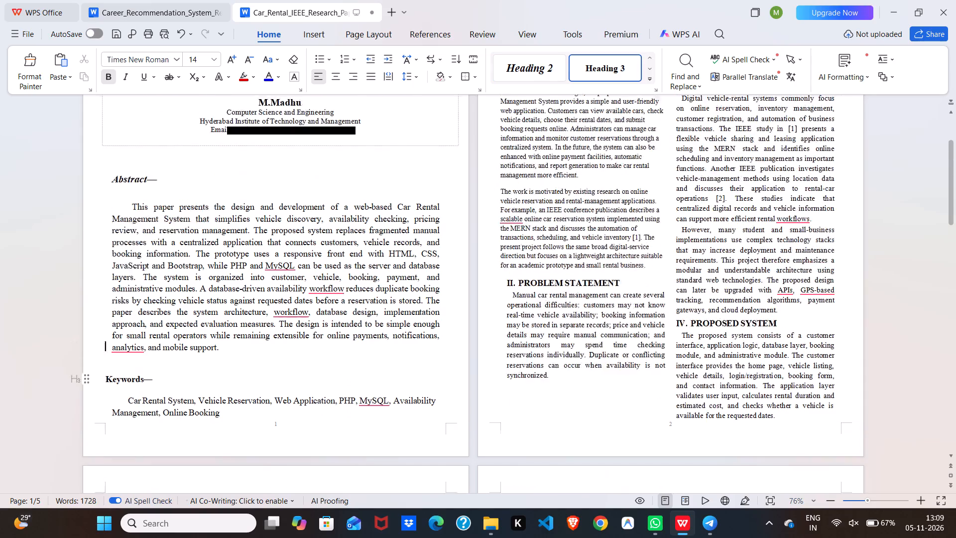
scroll(450, 288, up, 2)
scroll(450, 288, down, 11)
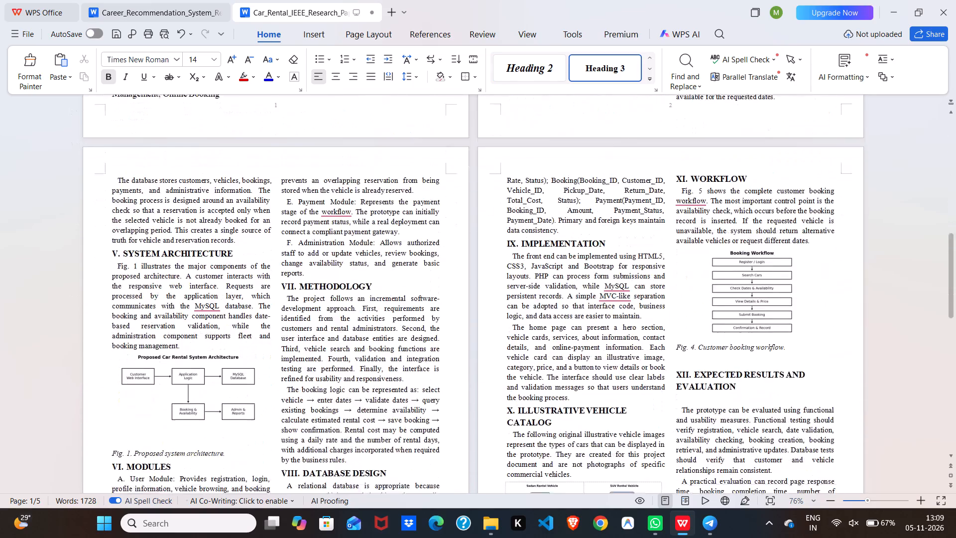
scroll(450, 288, down, 5)
scroll(450, 288, up, 10)
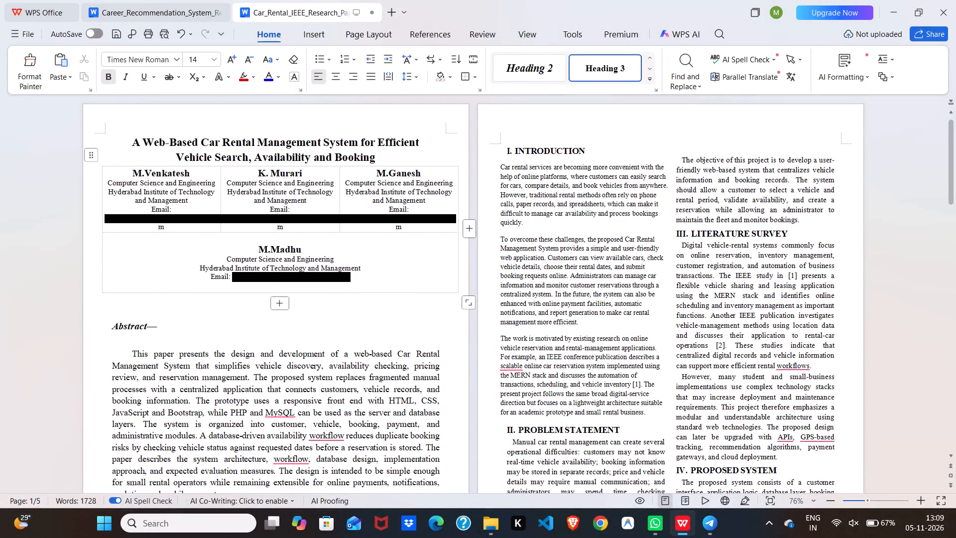
Reduce the author table's height slightly by resizing the whole table from its corner, bringing the Abstract heading closer to the title.
drag(466, 303, 466, 295)
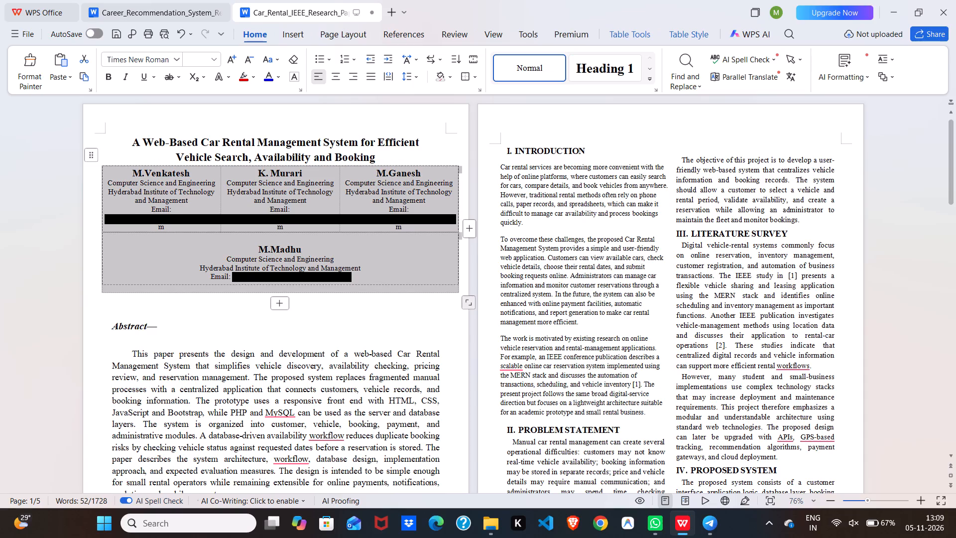
drag(466, 295, 466, 295)
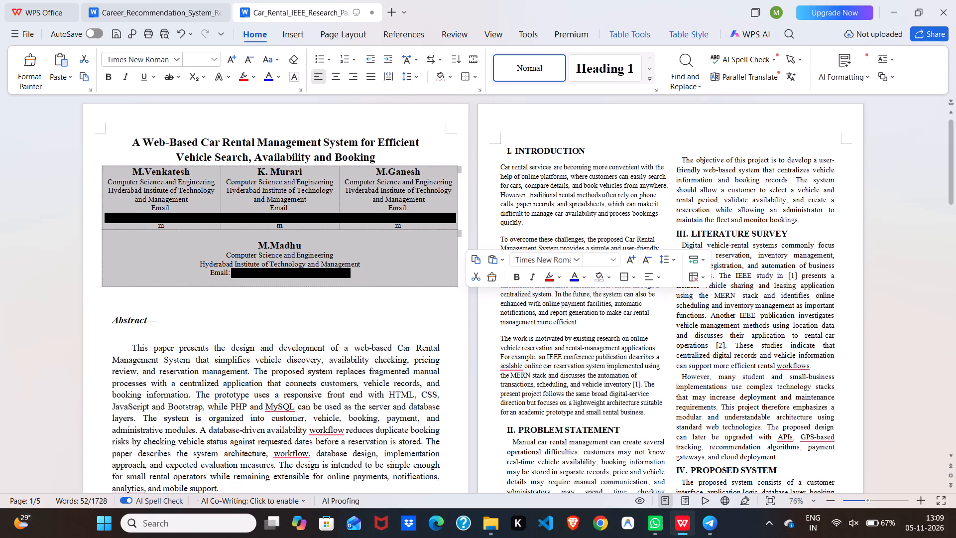
drag(465, 295, 460, 287)
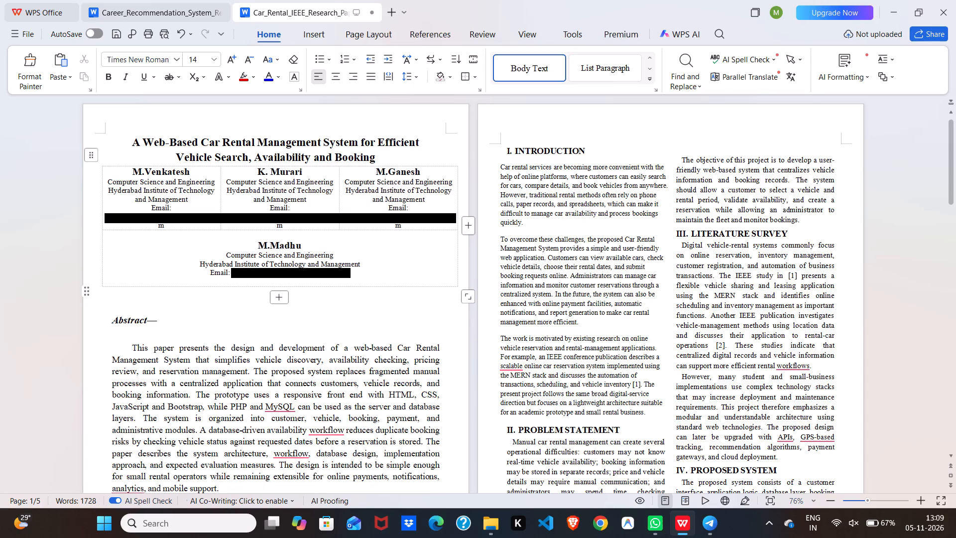
drag(463, 295, 463, 289)
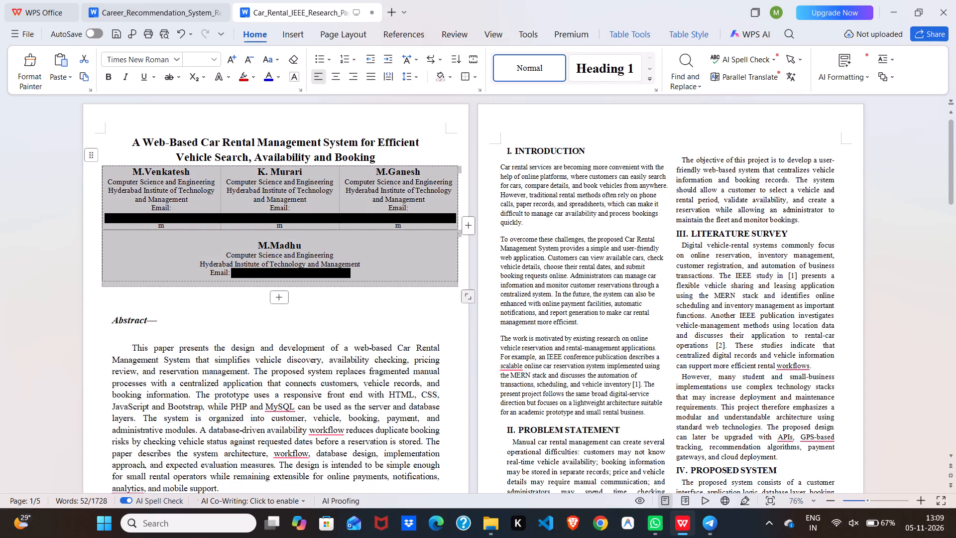
drag(463, 289, 463, 284)
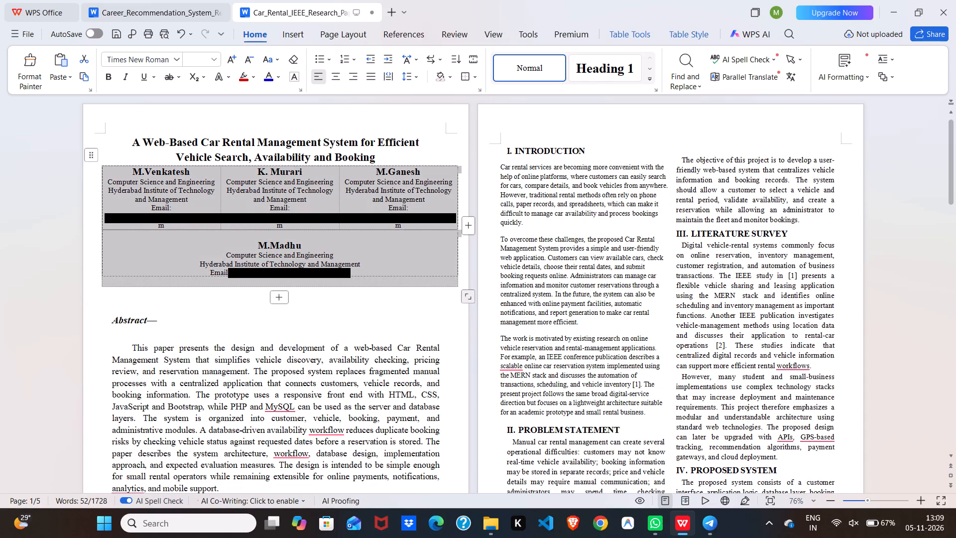
drag(463, 284, 463, 284)
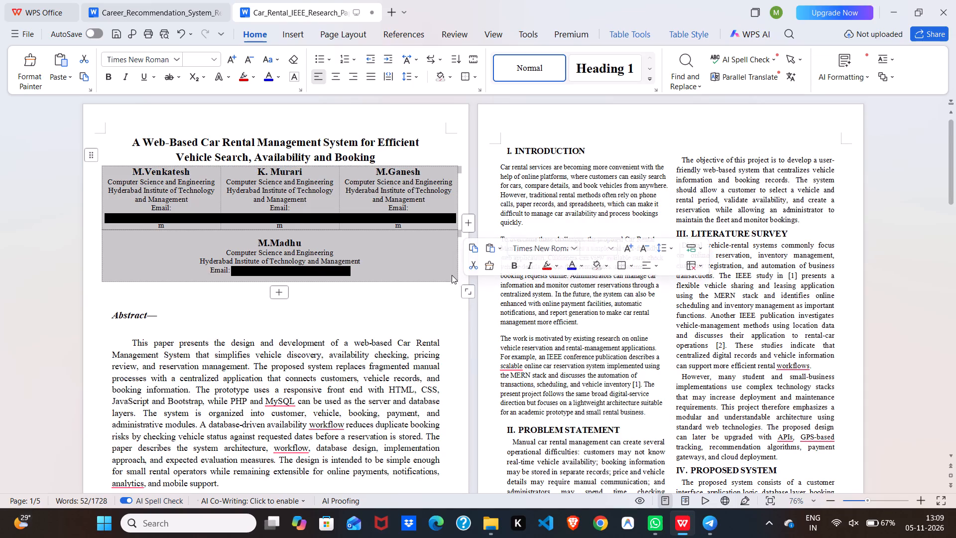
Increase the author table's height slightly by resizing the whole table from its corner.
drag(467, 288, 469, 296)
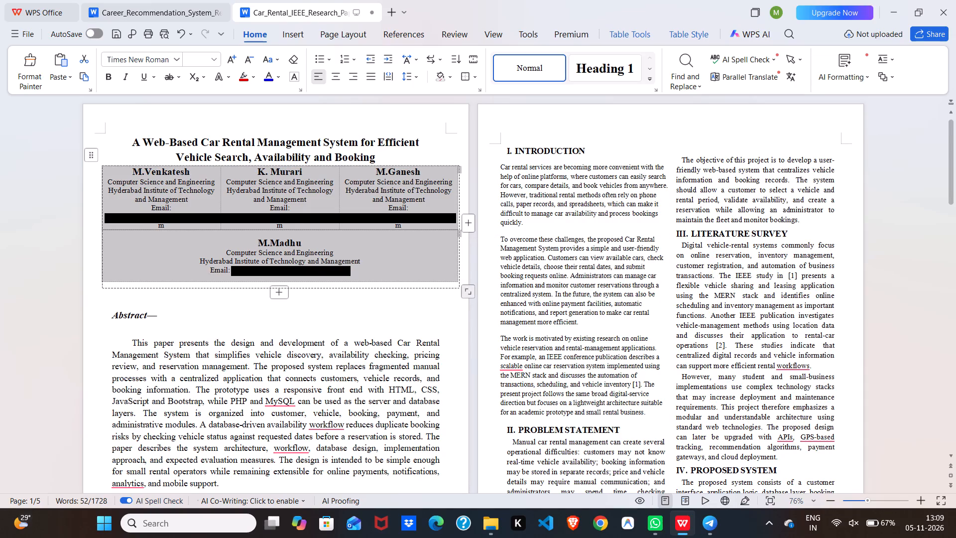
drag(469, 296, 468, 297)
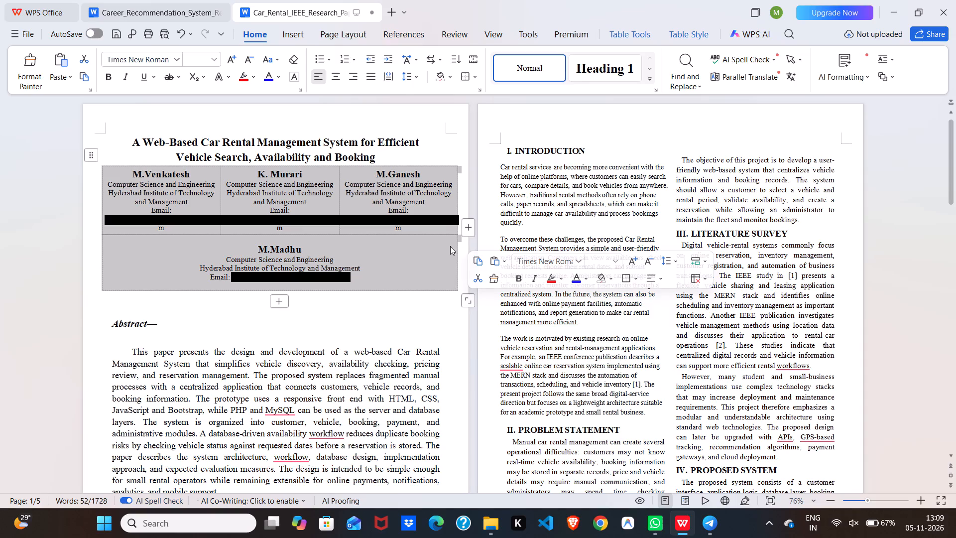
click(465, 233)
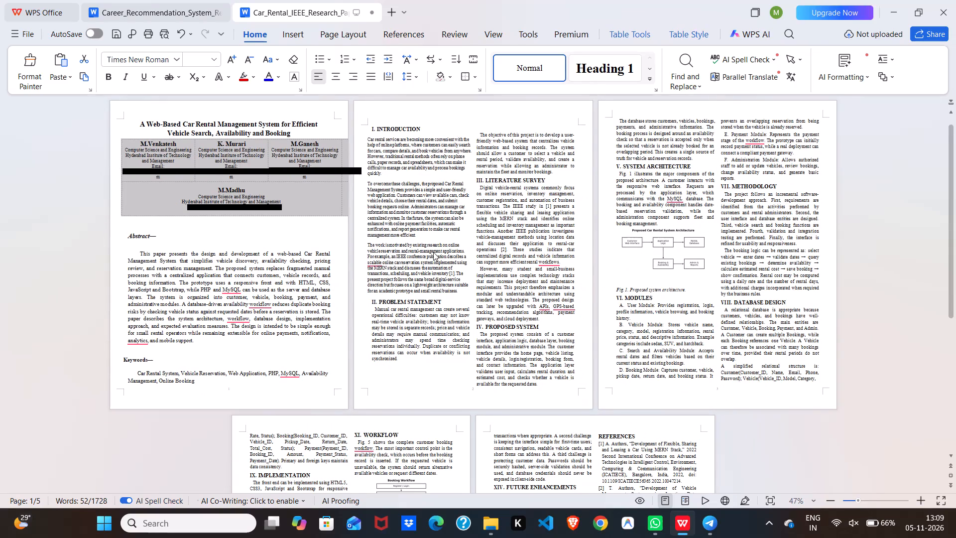
Undo the recent author table resizing and the removal of the blank line above the Keywords heading.
click(433, 252)
key(ctrl+z)
key(ctrl+z)
key(ctrl+z)
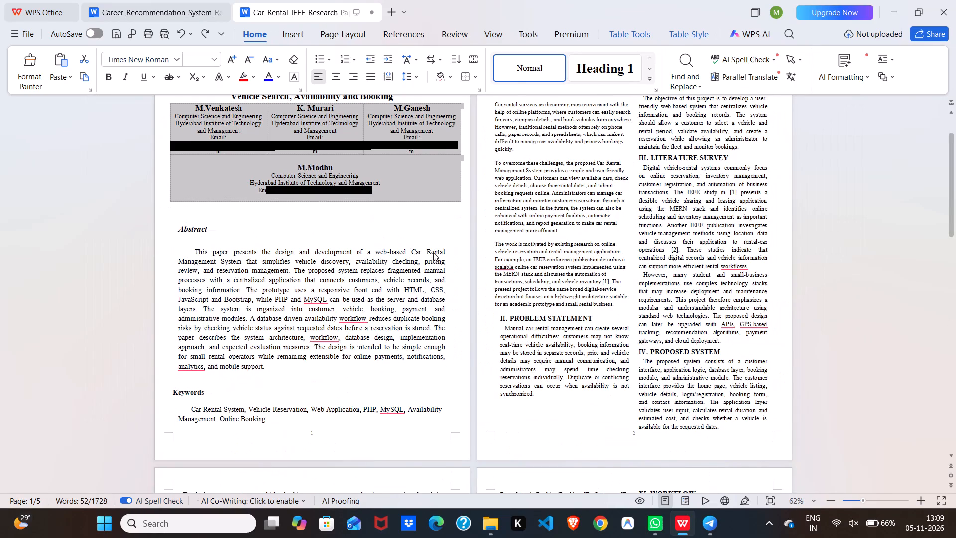
key(ctrl+z)
key(ctrl+z)
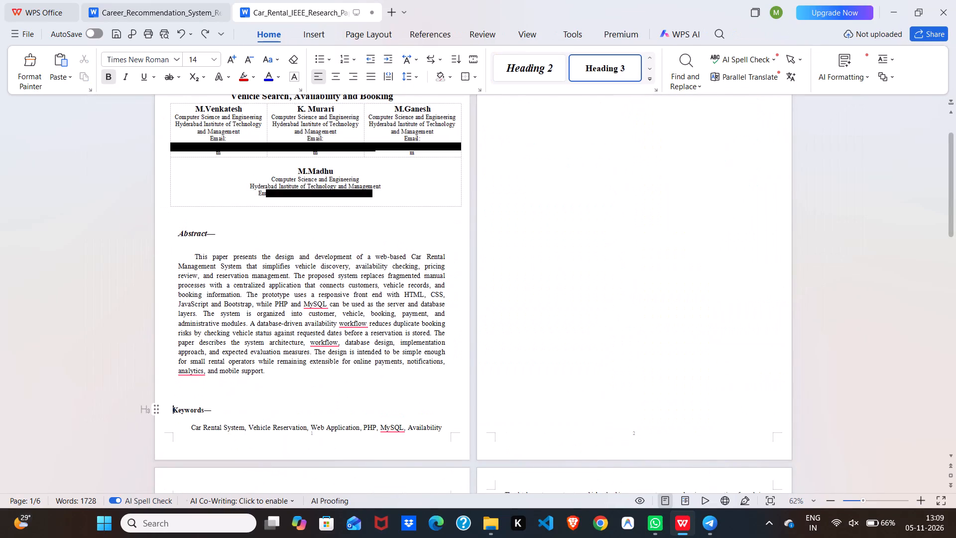
Remove the extra blank line between the abstract and the Keywords heading on the first page, keeping the heading on its own line.
scroll(433, 252, left, 1)
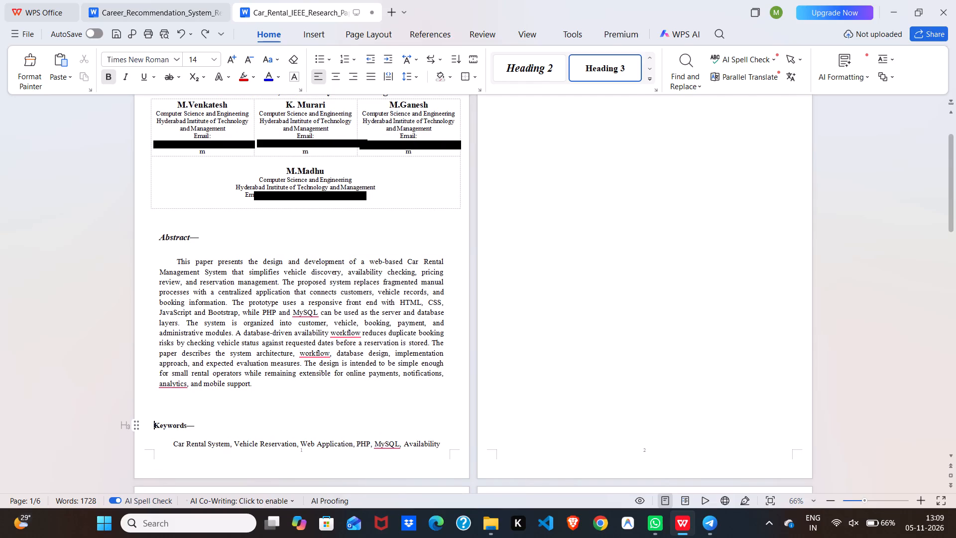
key(BackSpace)
key(BackSpace)
key(Return)
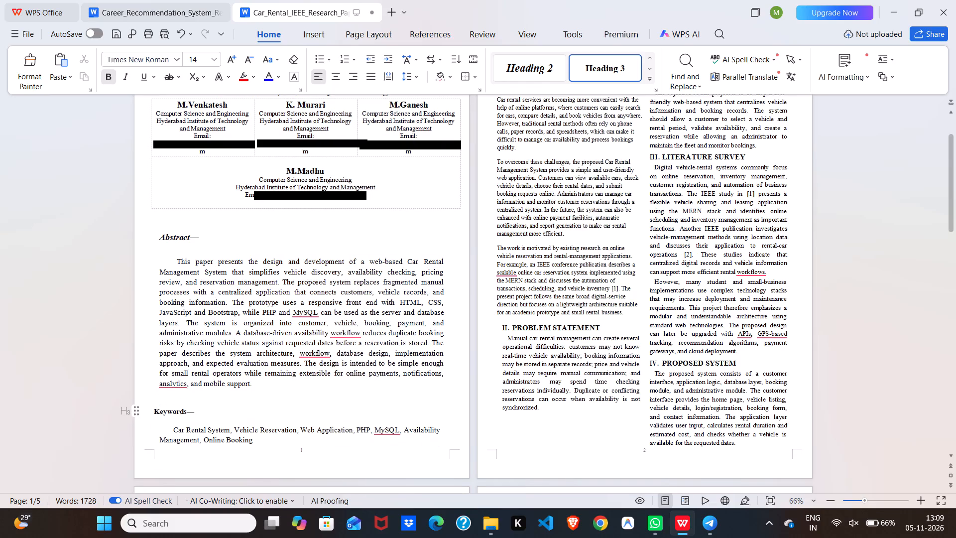
scroll(430, 367, up, 3)
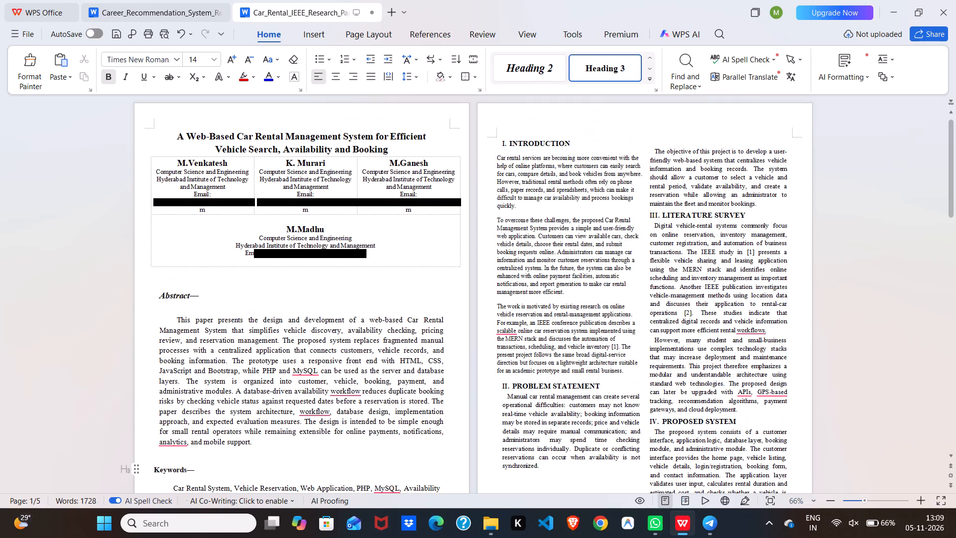
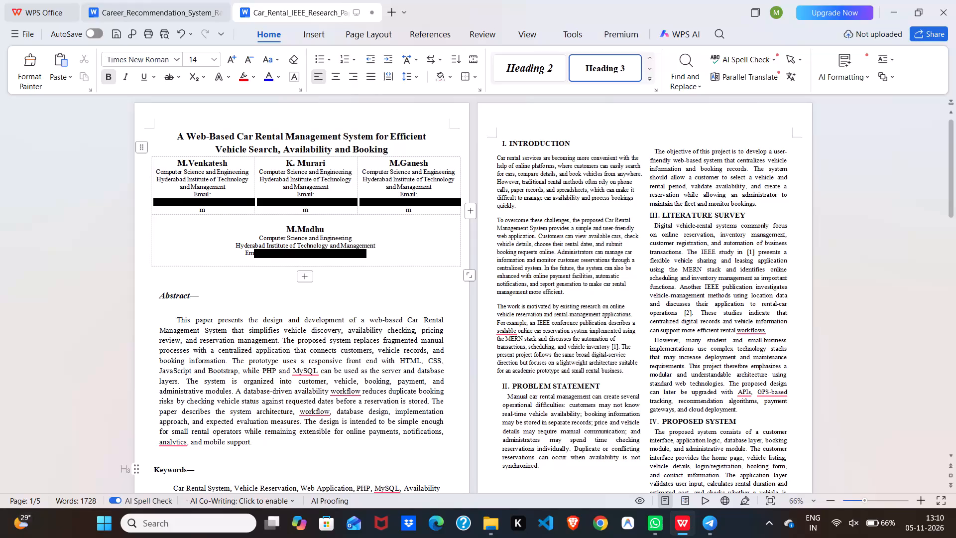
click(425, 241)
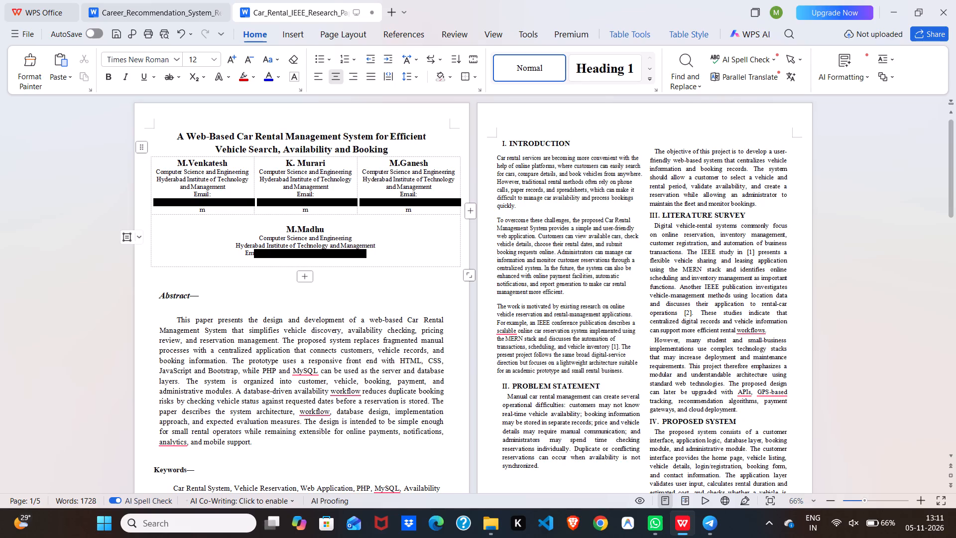
Examine the font and size of the first author's details in the Career Recommendation System document's author table.
click(172, 3)
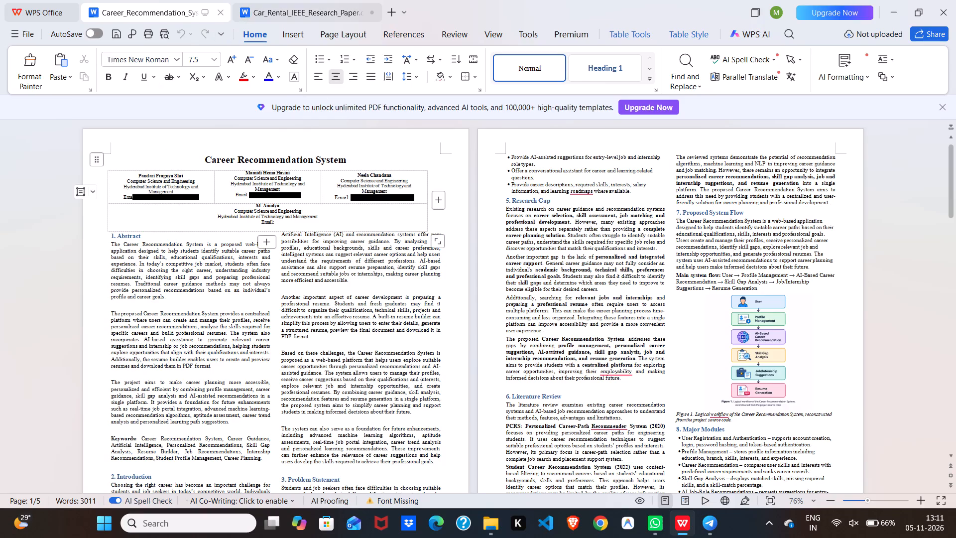
drag(202, 198, 129, 187)
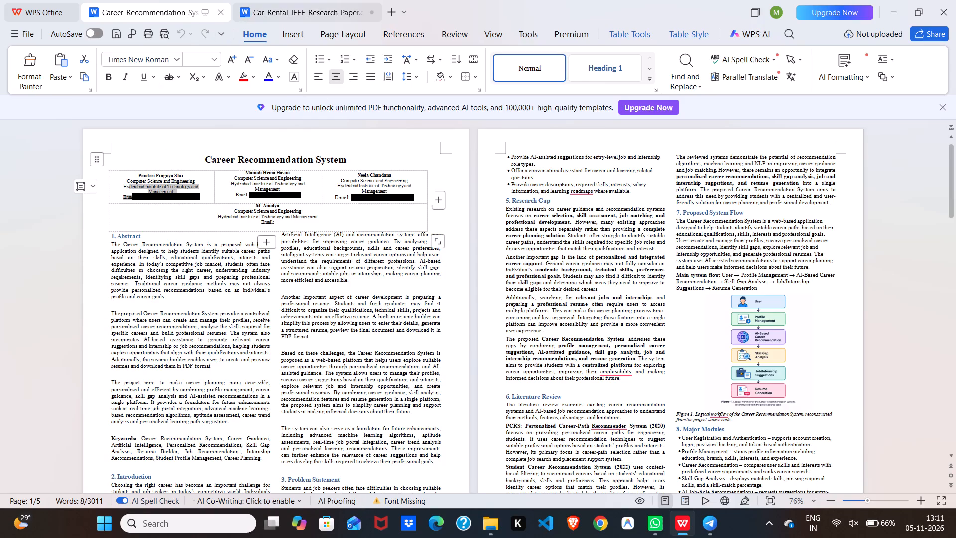
drag(129, 187, 126, 180)
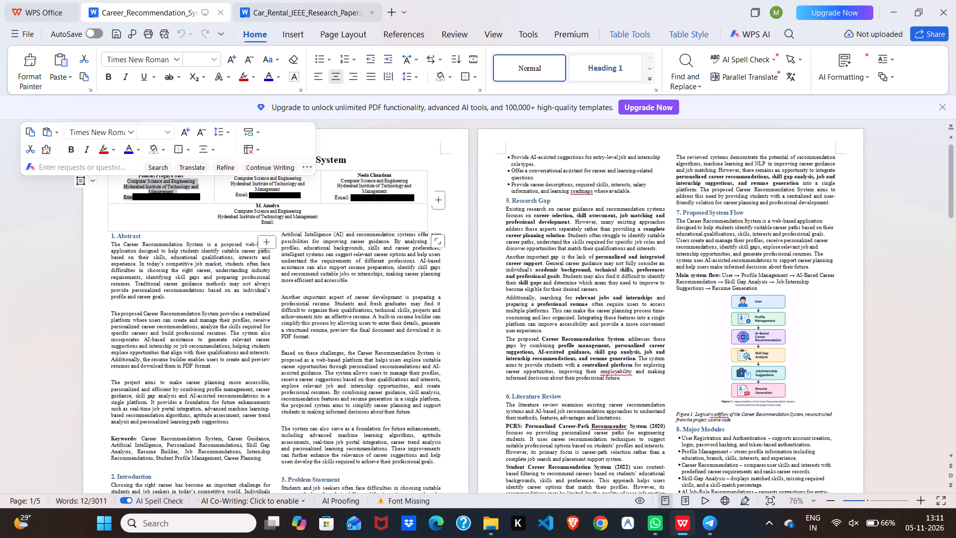
click(156, 132)
triple_click(156, 132)
double_click(156, 132)
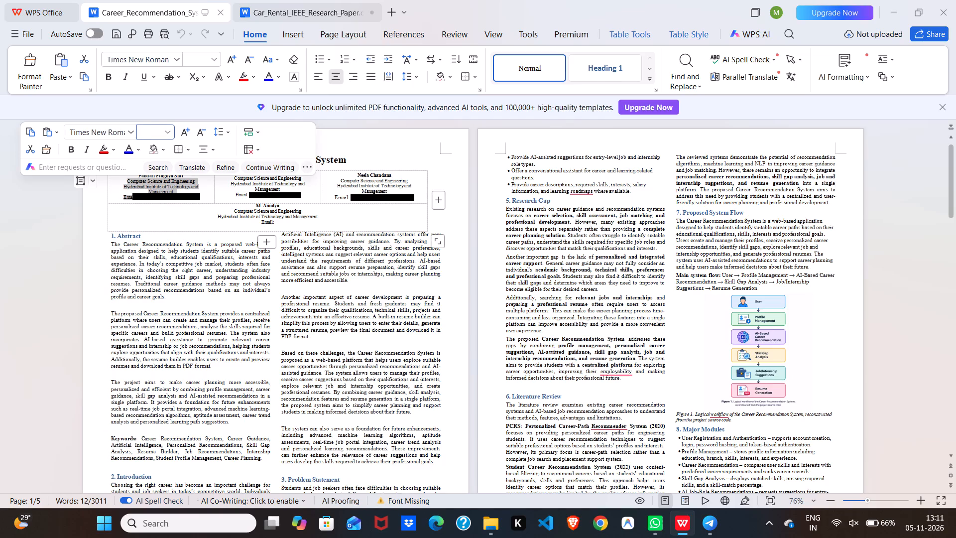
click(418, 141)
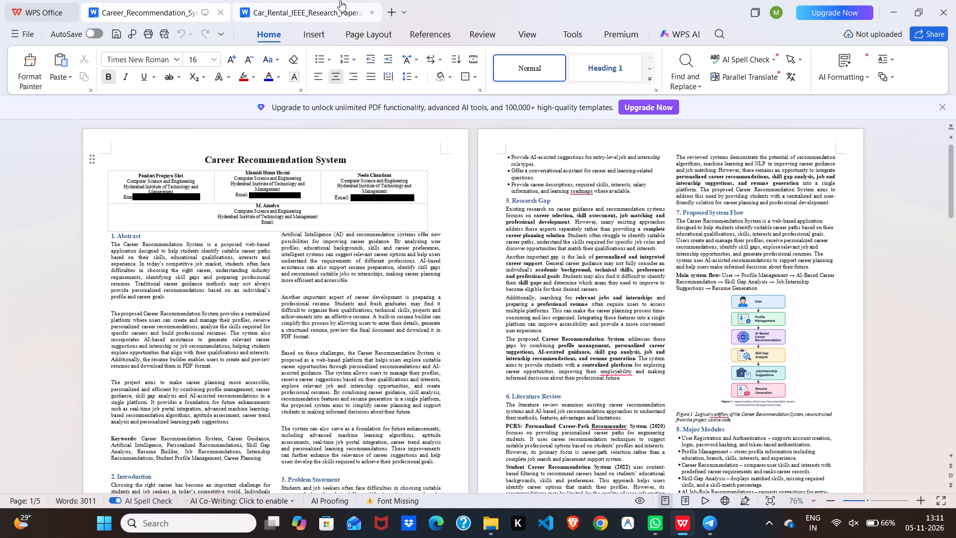
Return to the car rental paper and save it in the same location.
click(340, 0)
key(ctrl+s)
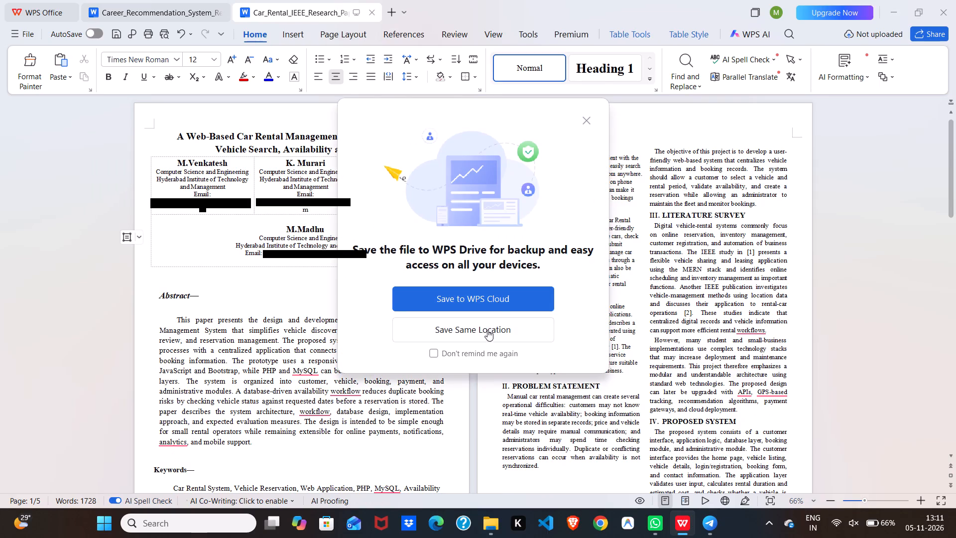
click(462, 335)
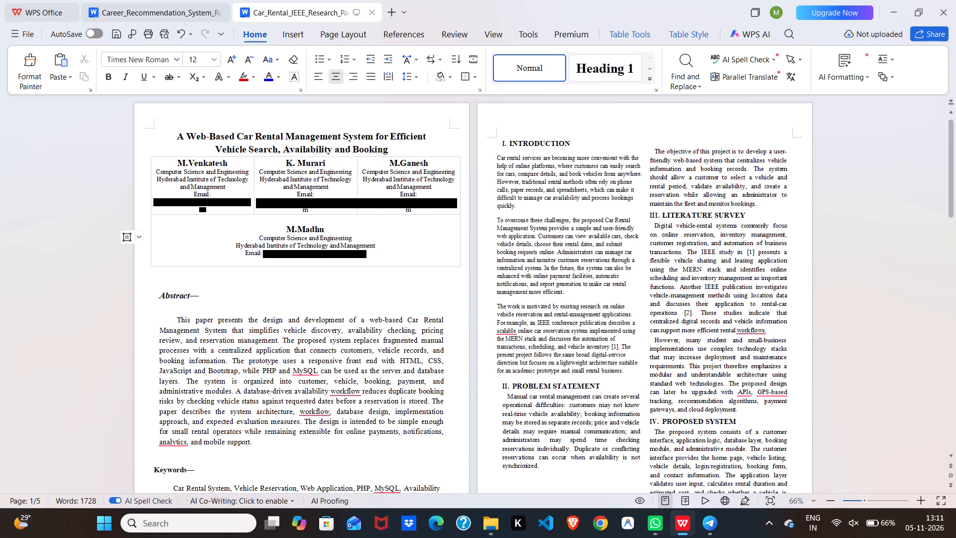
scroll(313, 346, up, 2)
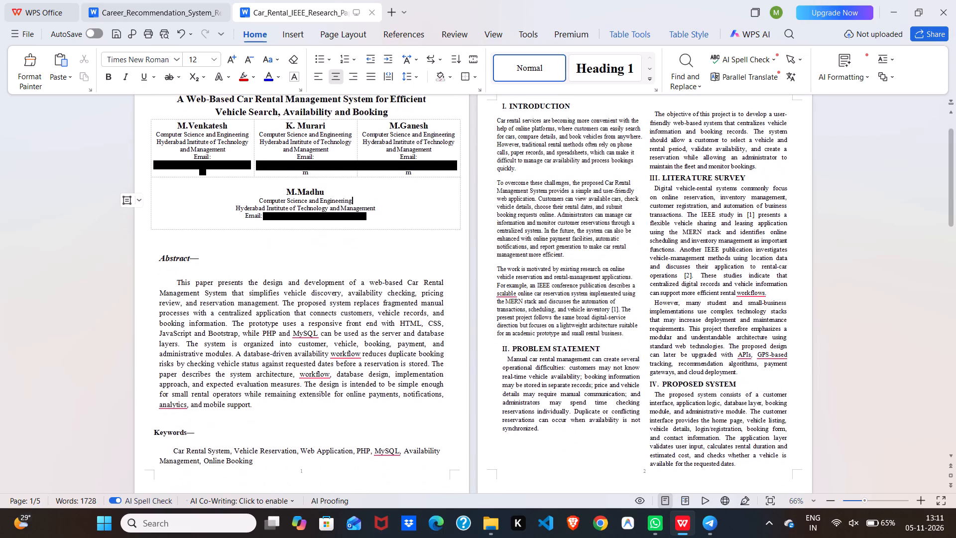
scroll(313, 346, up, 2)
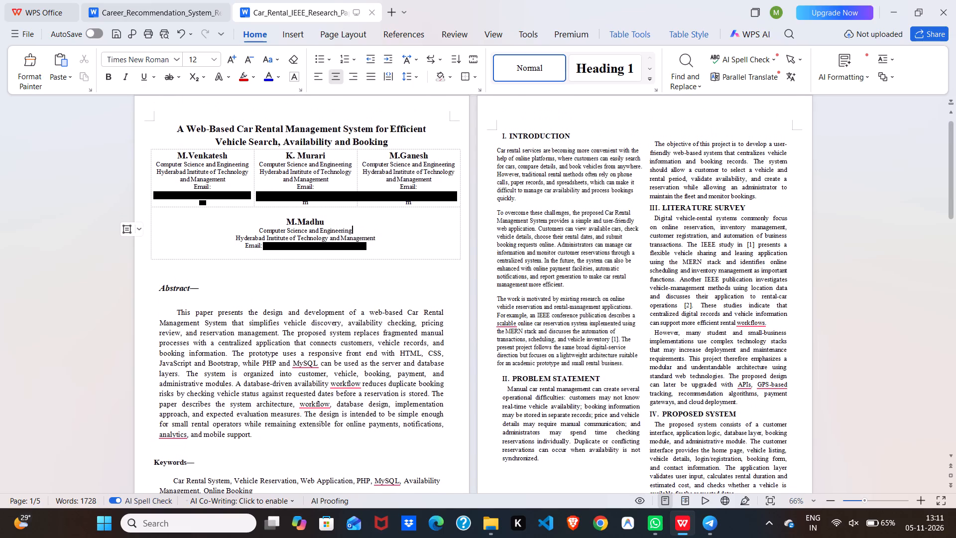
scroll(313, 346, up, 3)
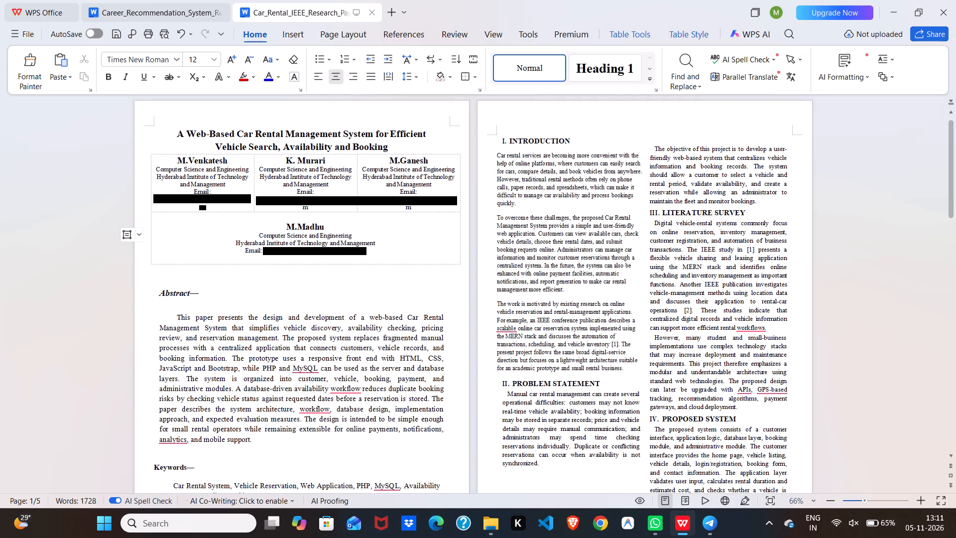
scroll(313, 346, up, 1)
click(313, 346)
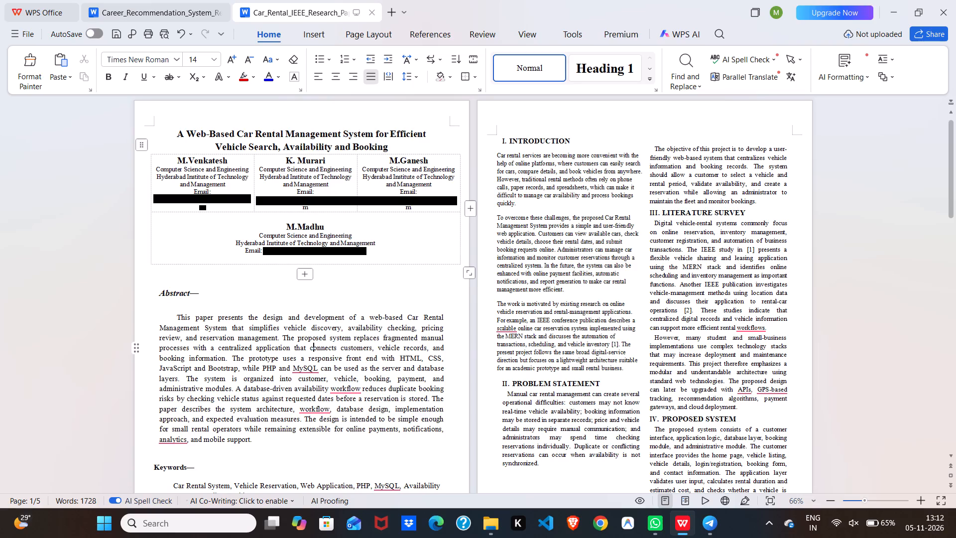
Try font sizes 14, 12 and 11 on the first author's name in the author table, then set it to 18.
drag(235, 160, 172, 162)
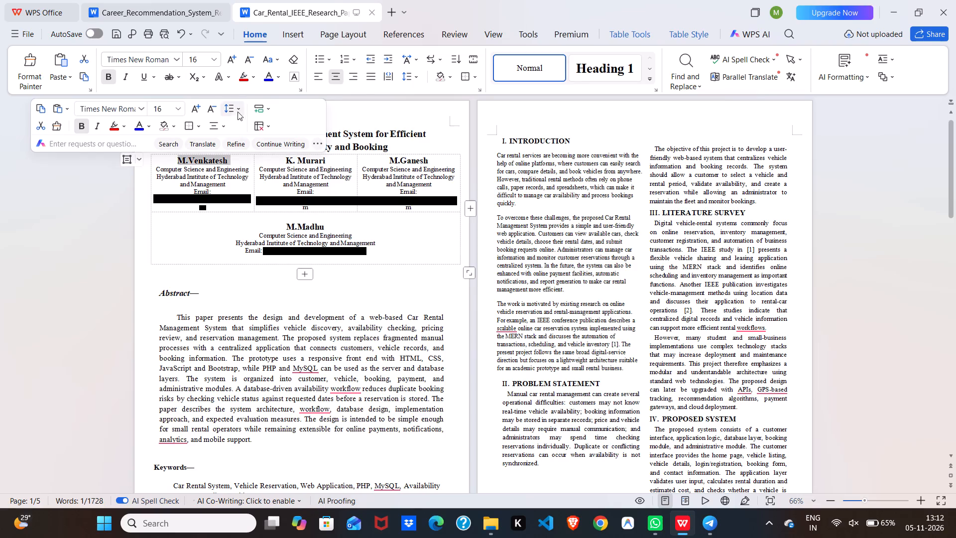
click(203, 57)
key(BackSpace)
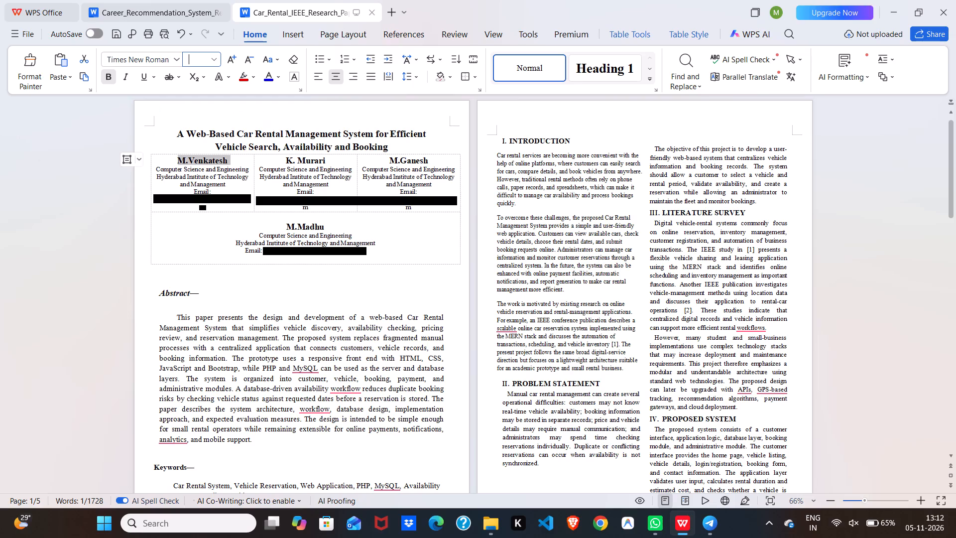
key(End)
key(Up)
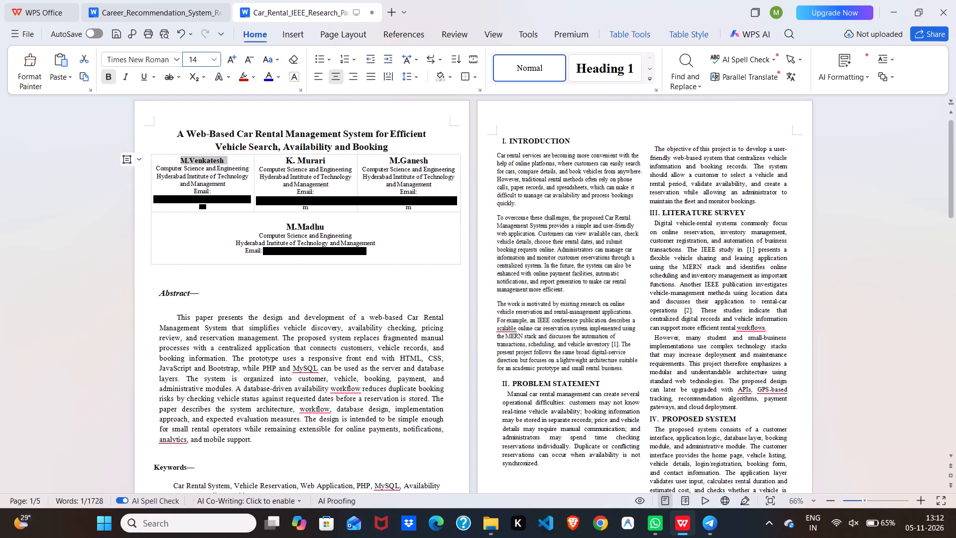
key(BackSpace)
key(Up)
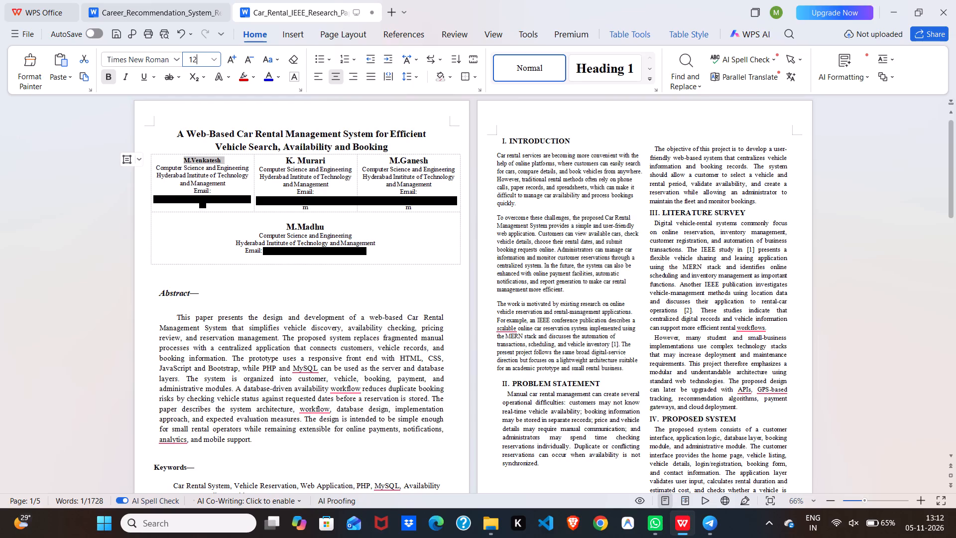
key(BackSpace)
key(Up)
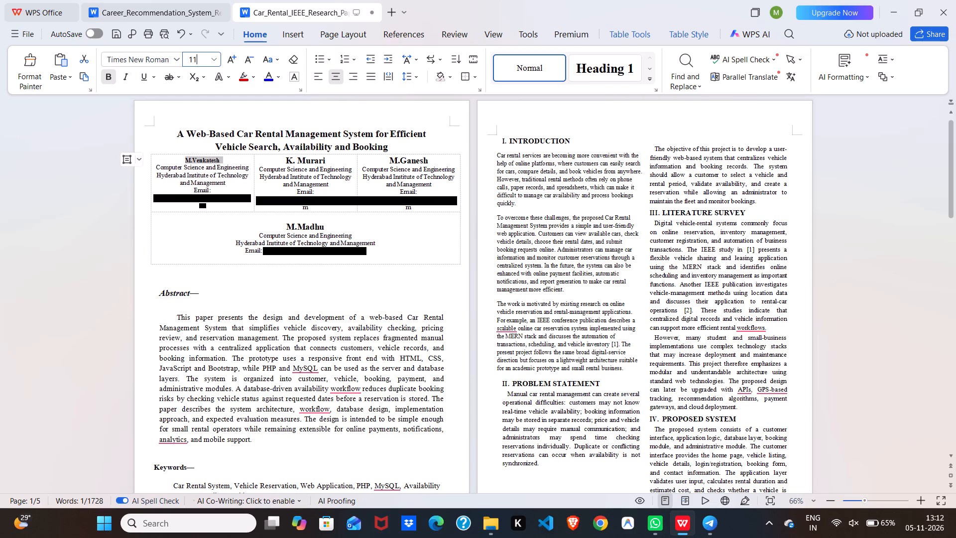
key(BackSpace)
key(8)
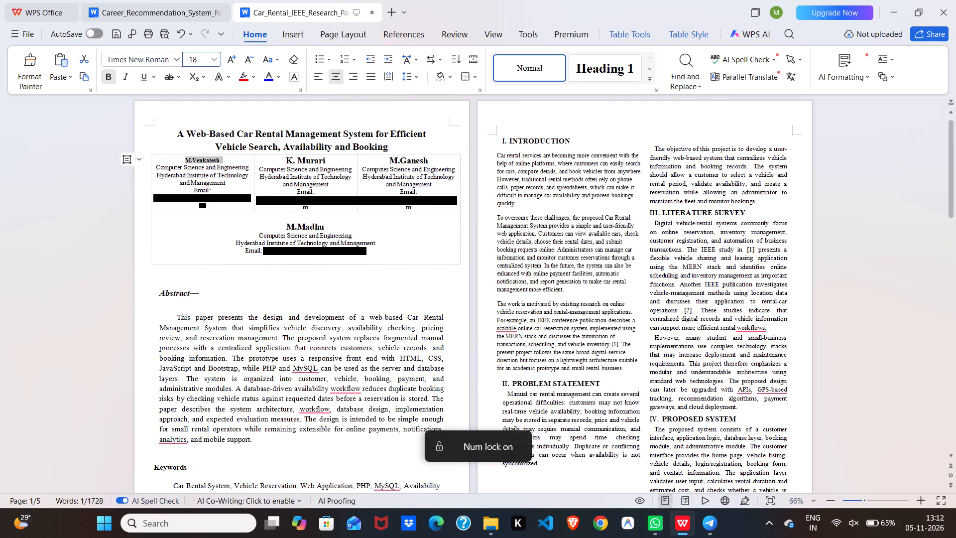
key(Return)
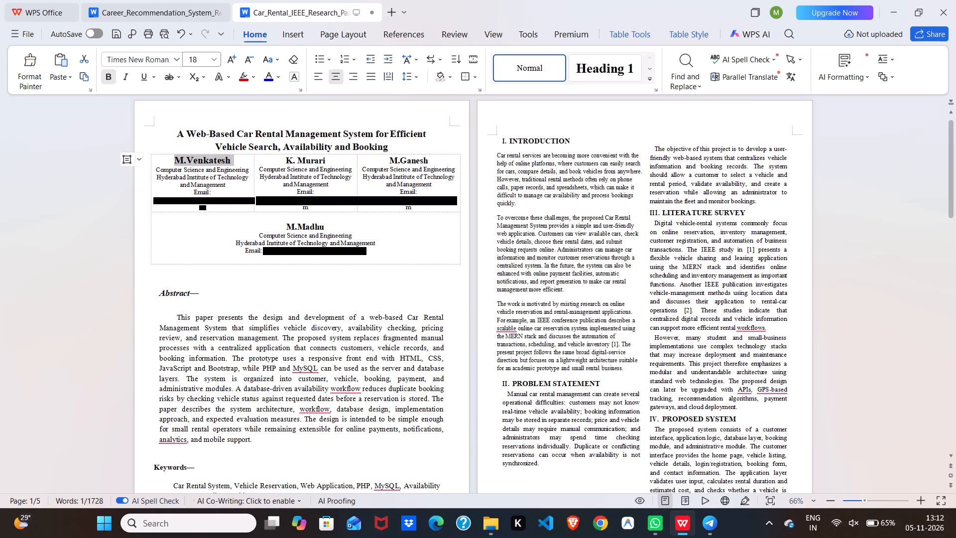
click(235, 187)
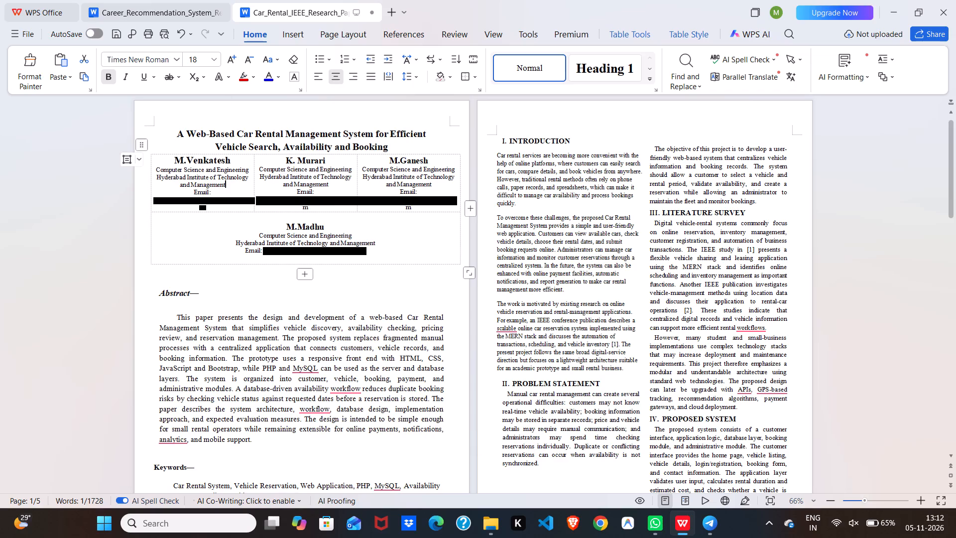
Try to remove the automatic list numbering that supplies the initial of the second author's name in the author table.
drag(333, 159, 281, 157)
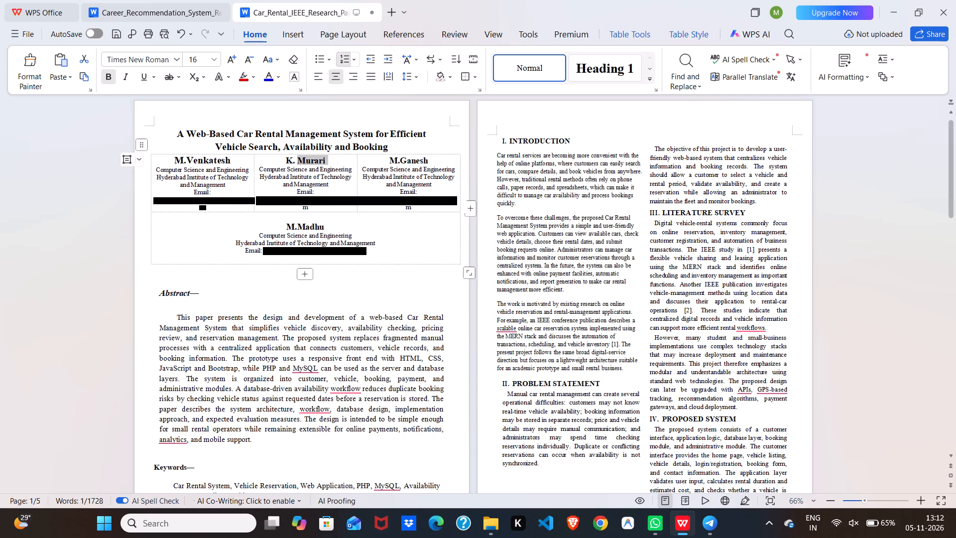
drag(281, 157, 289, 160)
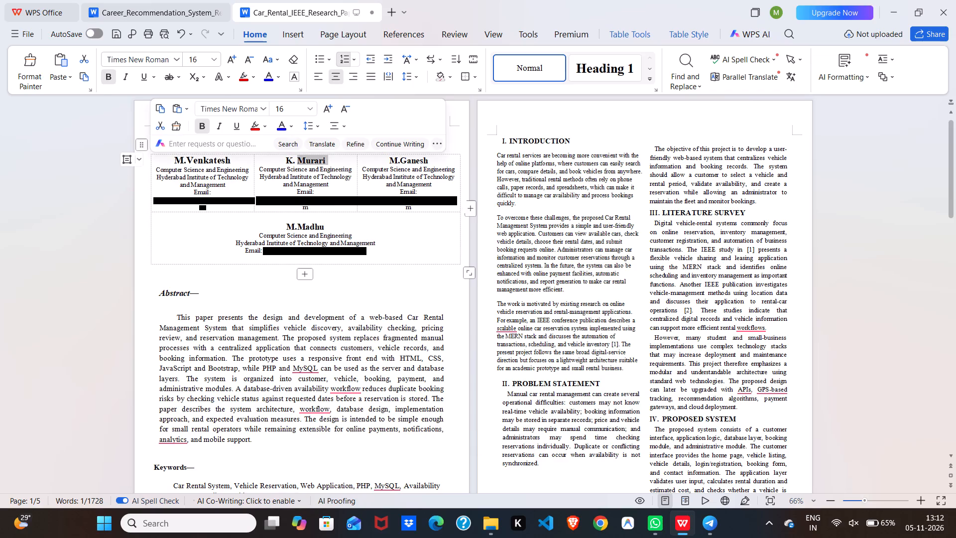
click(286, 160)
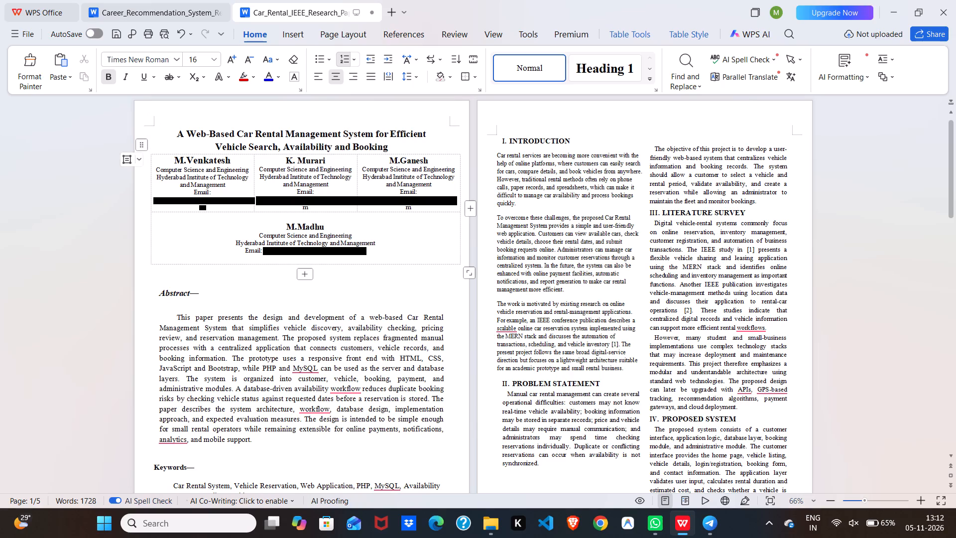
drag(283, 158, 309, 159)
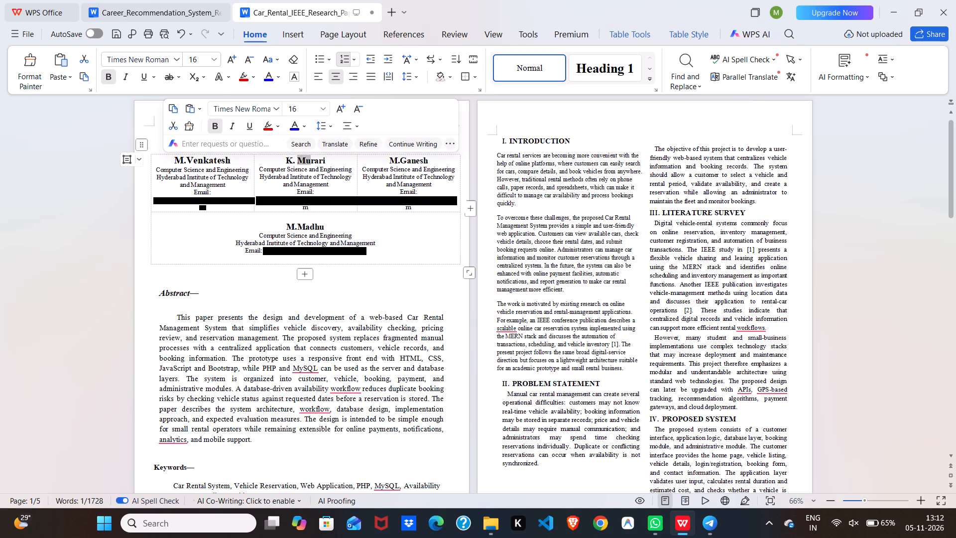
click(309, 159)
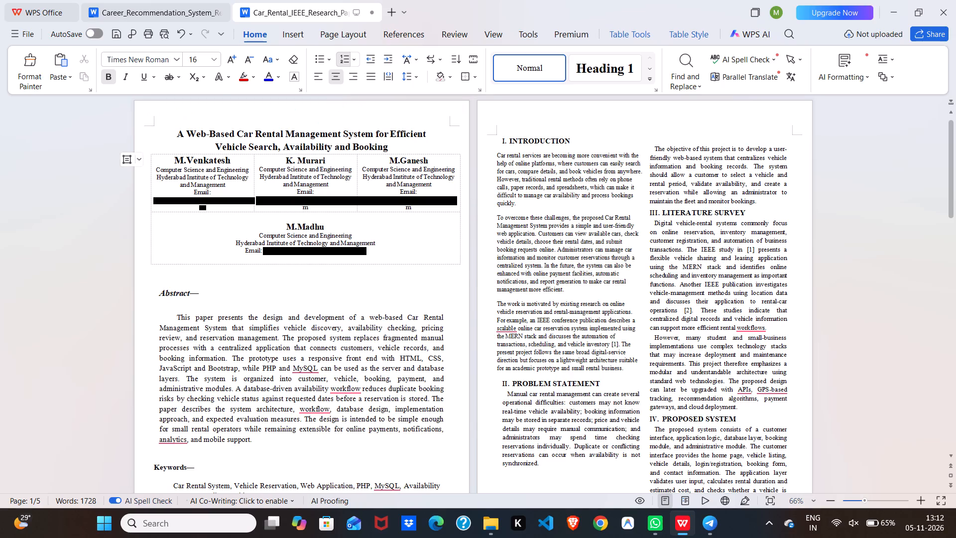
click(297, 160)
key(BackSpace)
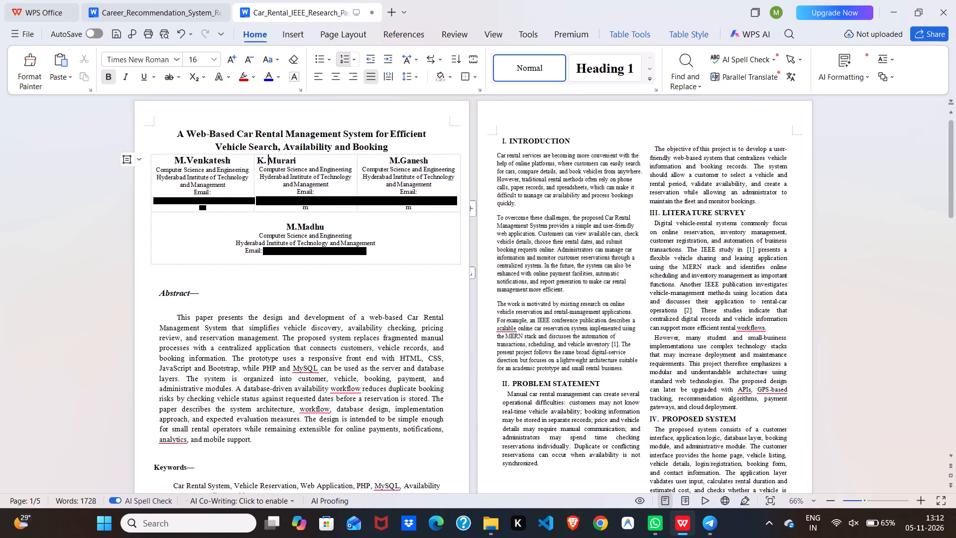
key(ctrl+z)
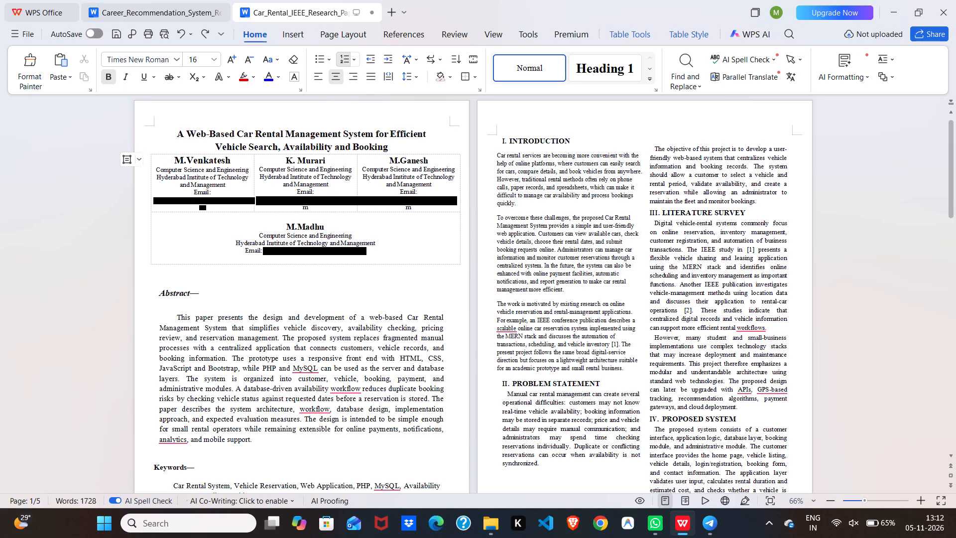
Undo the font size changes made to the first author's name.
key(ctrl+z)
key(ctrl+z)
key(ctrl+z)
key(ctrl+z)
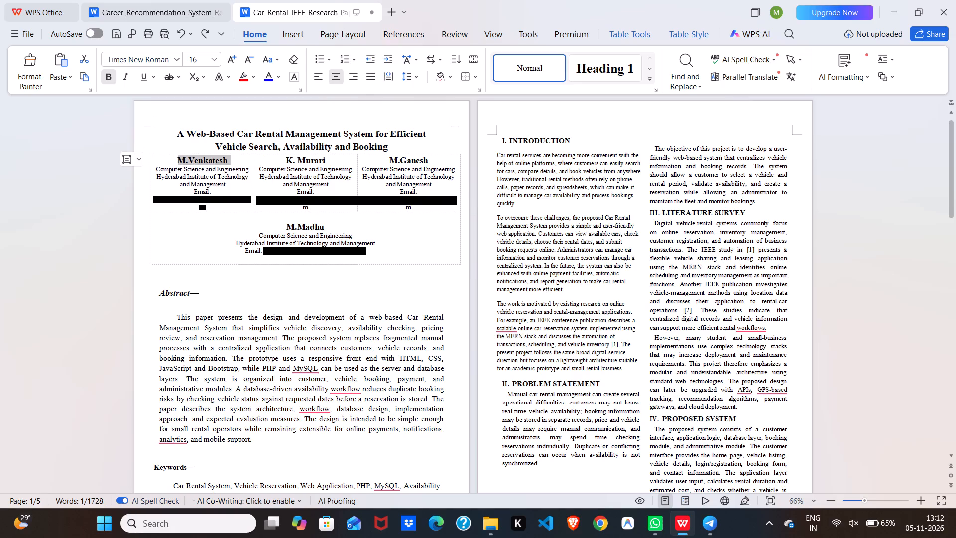
Undo the earlier edit at the Keywords heading on the first page.
key(ctrl+z)
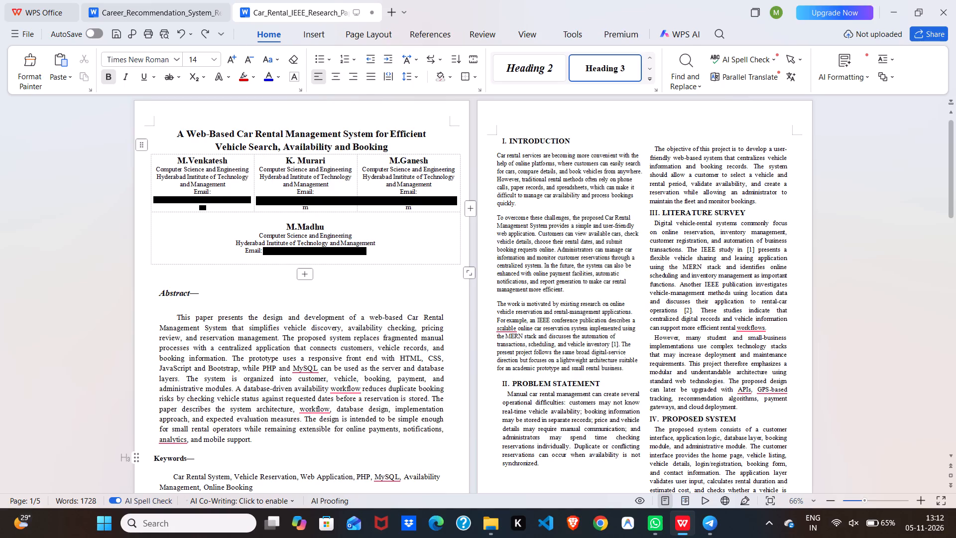
Remove the automatic numbering before the second author's name in the author table and enter the initial K as plain text.
click(298, 162)
key(BackSpace)
key(BackSpace)
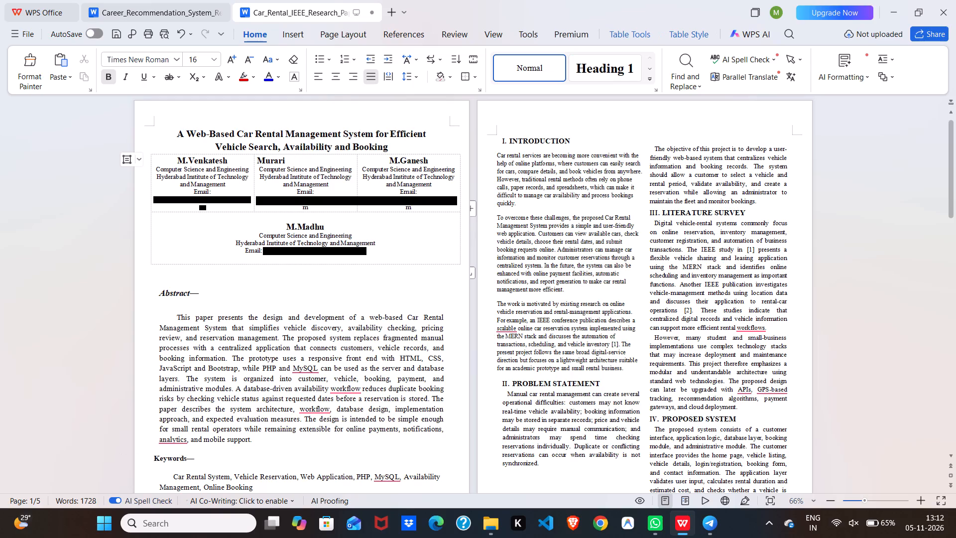
key(shift+k)
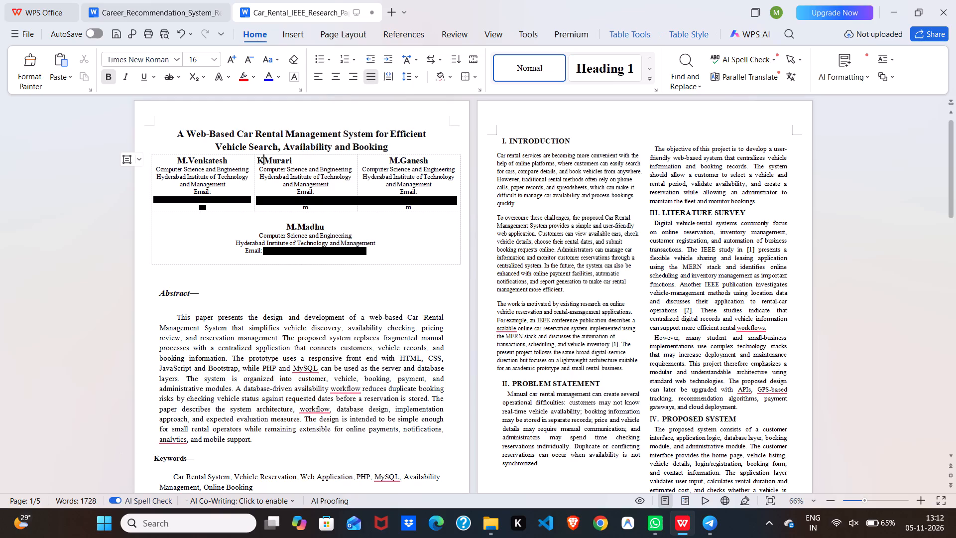
Add a period after the second author's initial K and two spaces before it, centring the name line in its cell.
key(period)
key(Left)
key(Left)
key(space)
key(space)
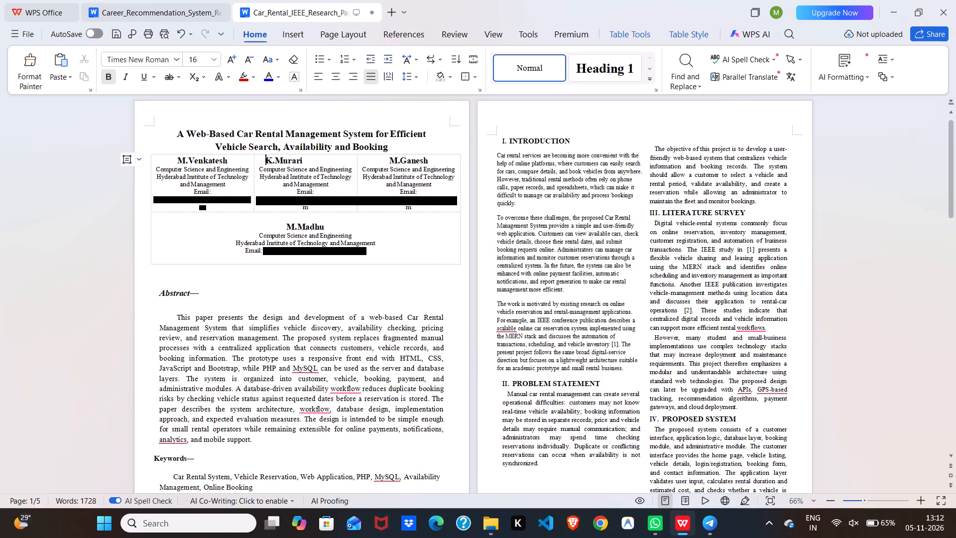
key(ctrl+e)
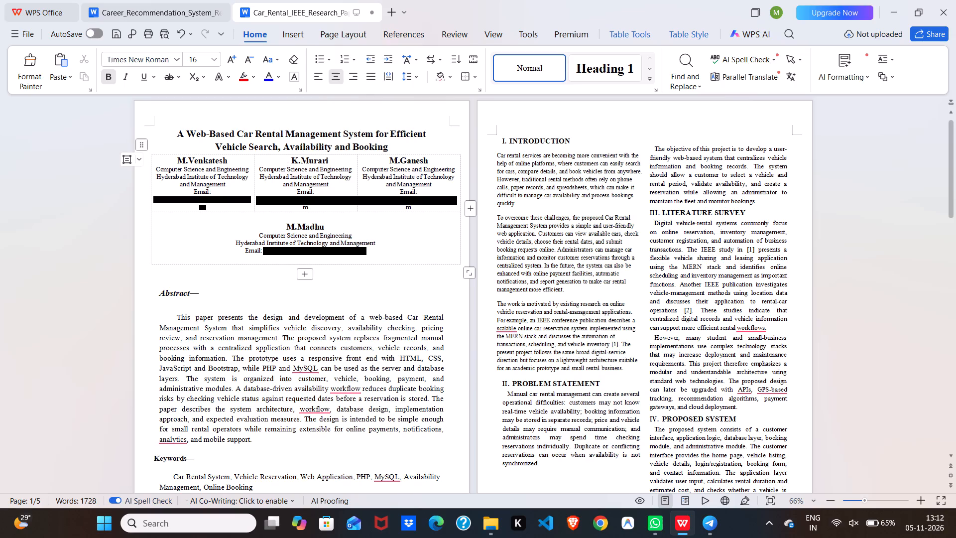
click(343, 156)
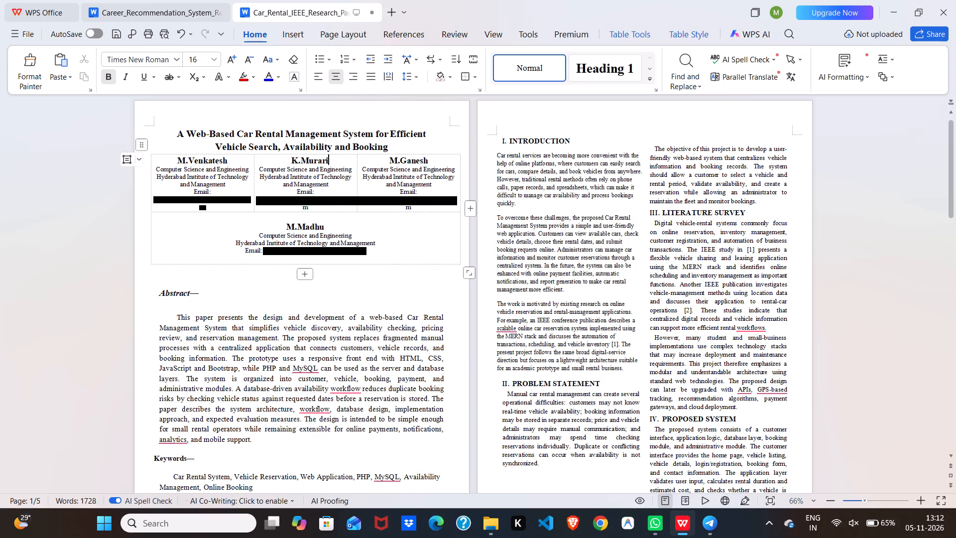
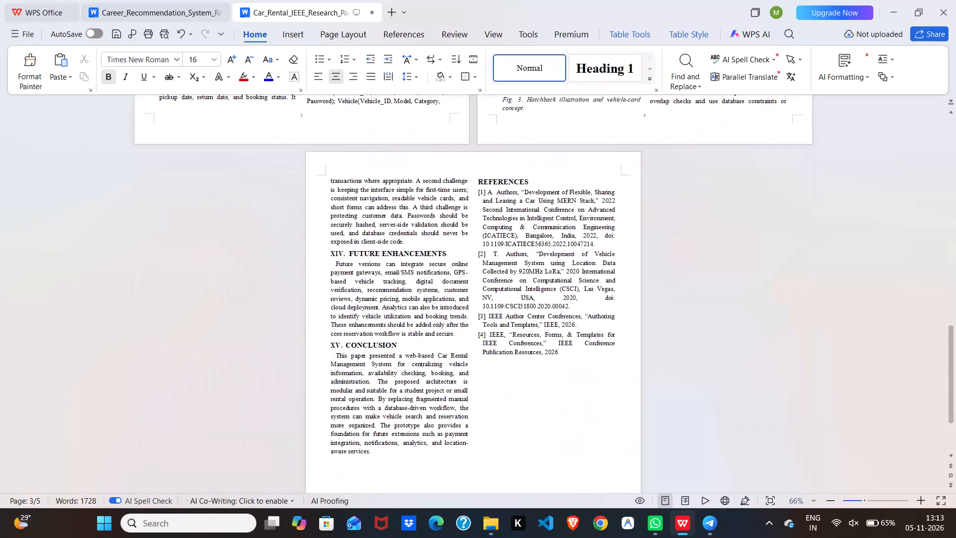
Examine the Career Recommendation System paper from first to last page as a layout reference for the Car Rental paper.
click(155, 6)
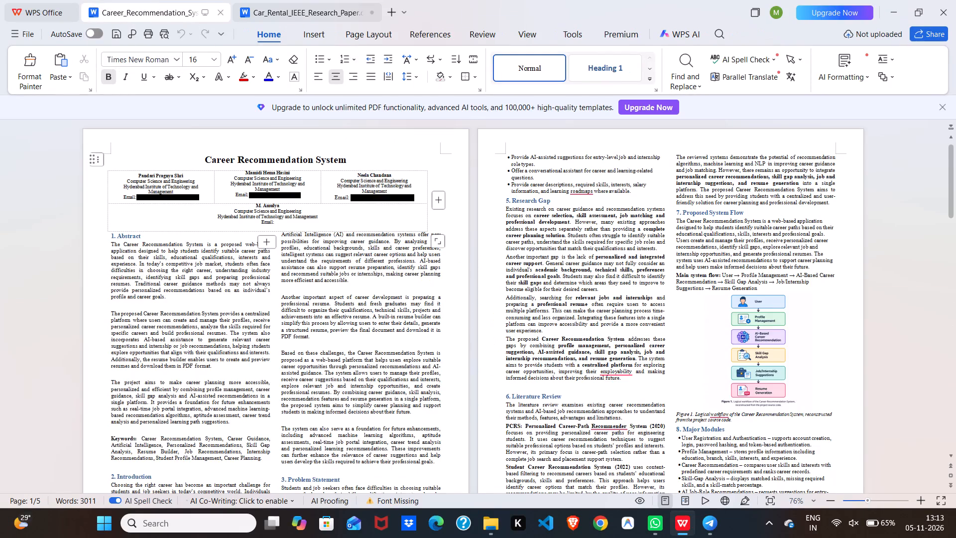
scroll(496, 275, down, 6)
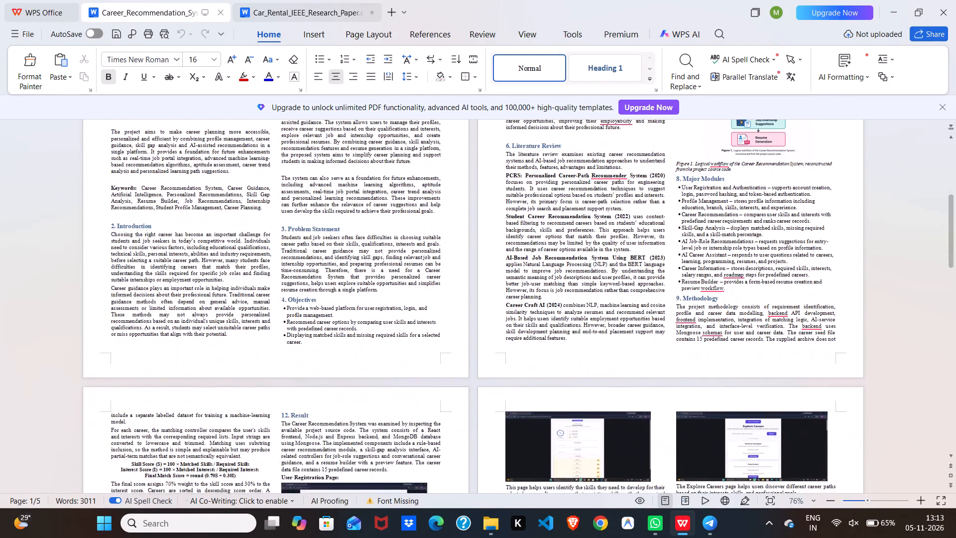
scroll(496, 275, down, 15)
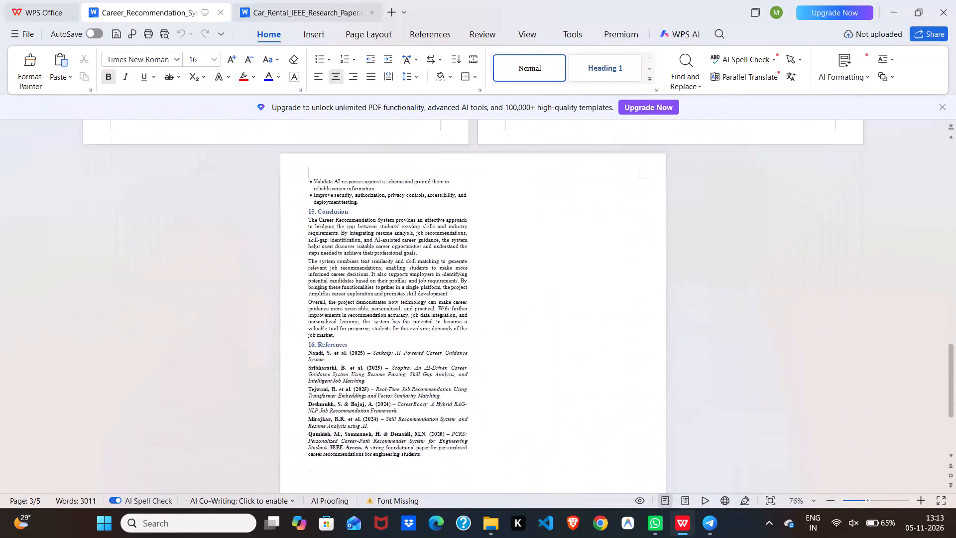
scroll(496, 275, up, 9)
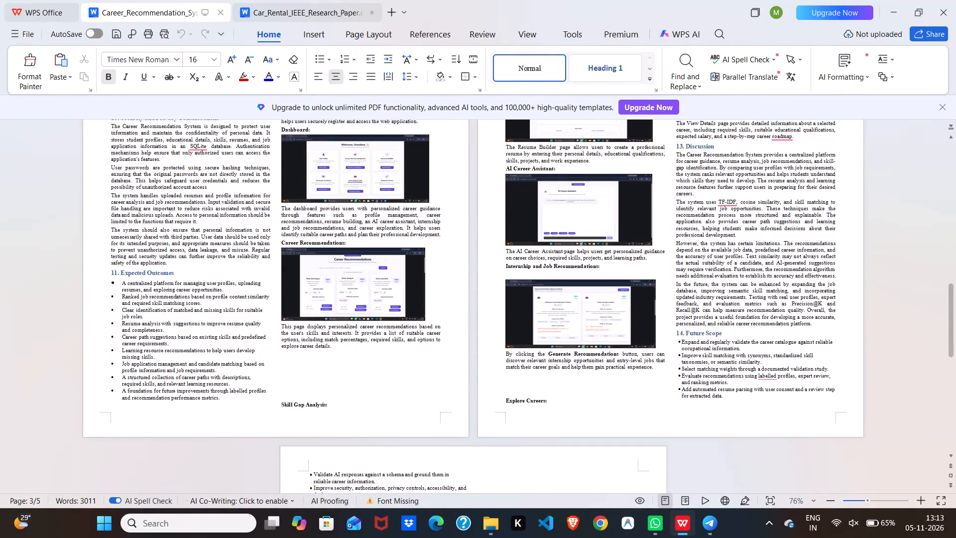
scroll(496, 275, up, 2)
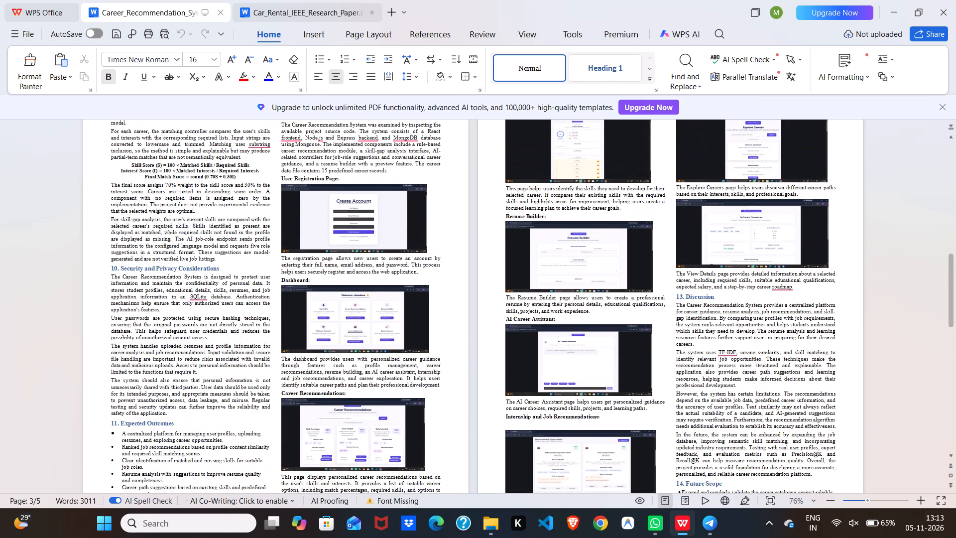
scroll(496, 275, up, 13)
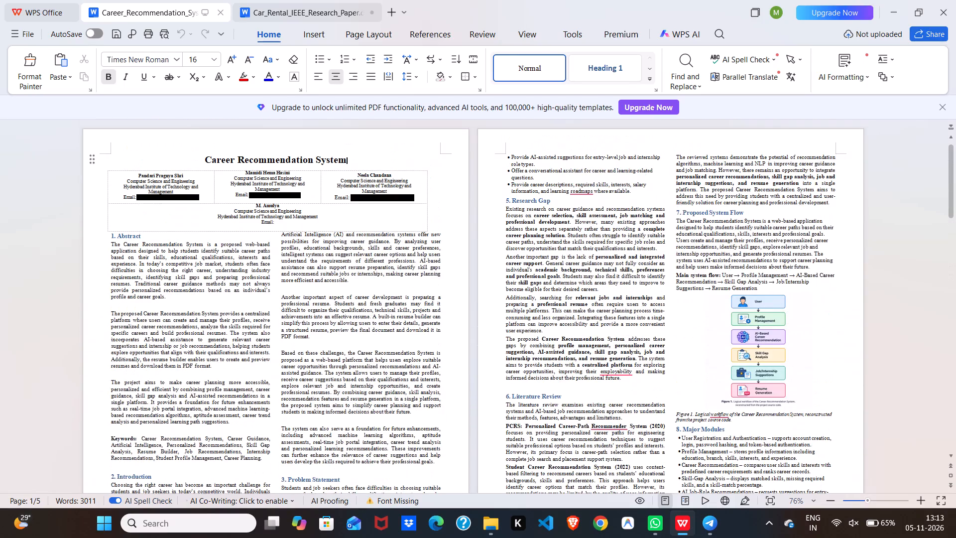
scroll(496, 275, down, 6)
scroll(496, 275, right, 2)
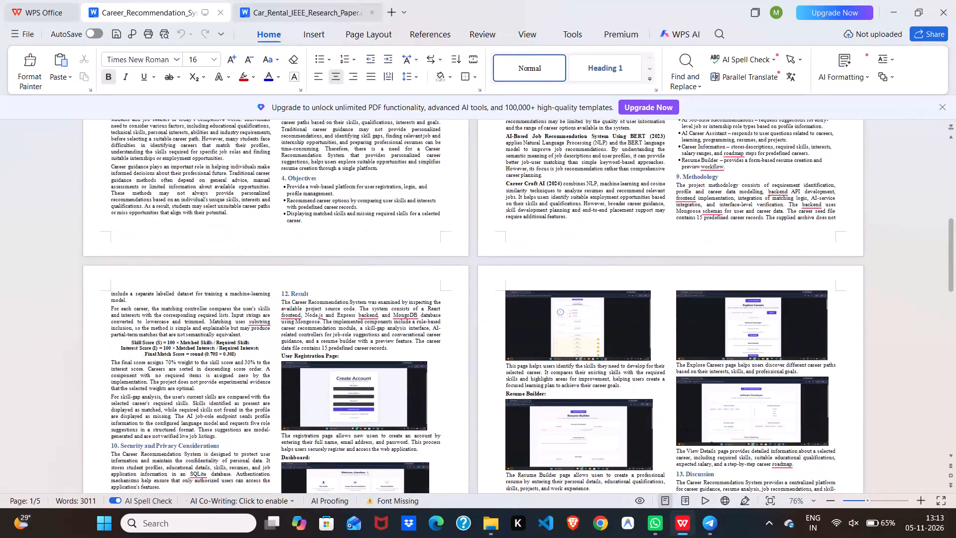
scroll(496, 275, right, 1)
scroll(496, 275, down, 5)
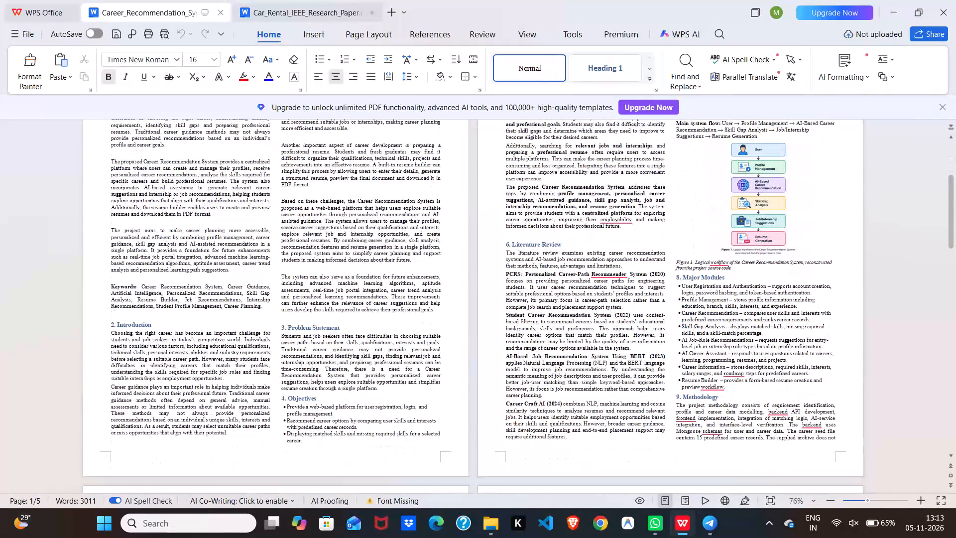
scroll(496, 275, down, 13)
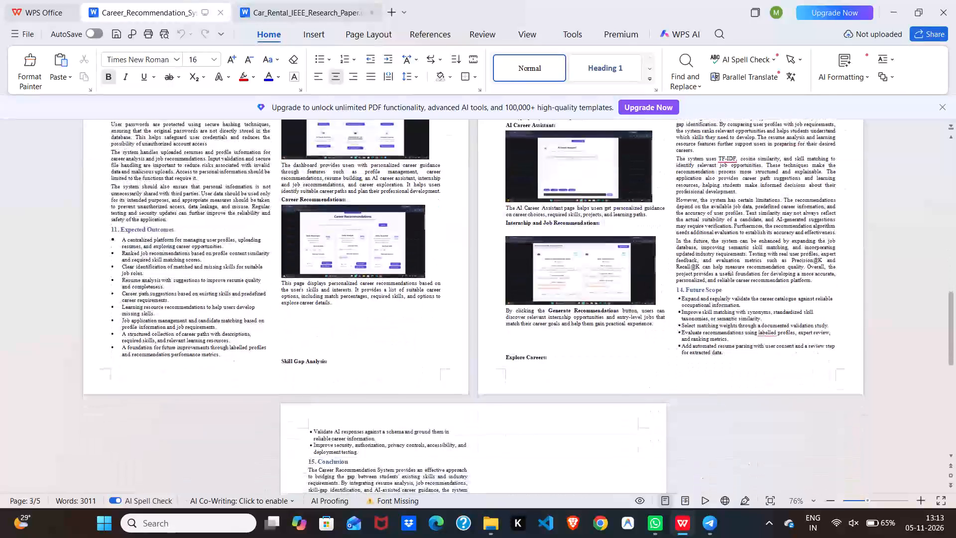
scroll(496, 275, down, 3)
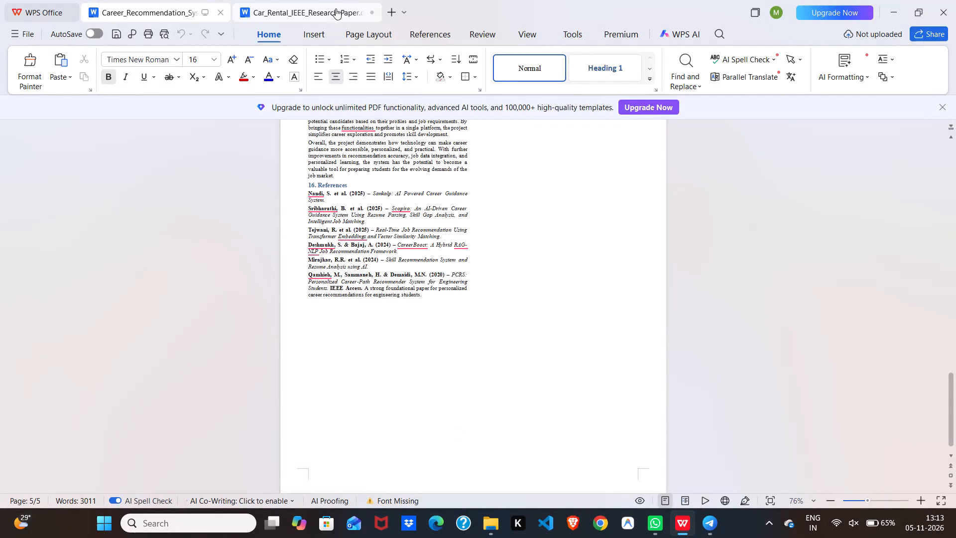
Return to the Car Rental IEEE research paper and save it with the author table edits.
click(329, 0)
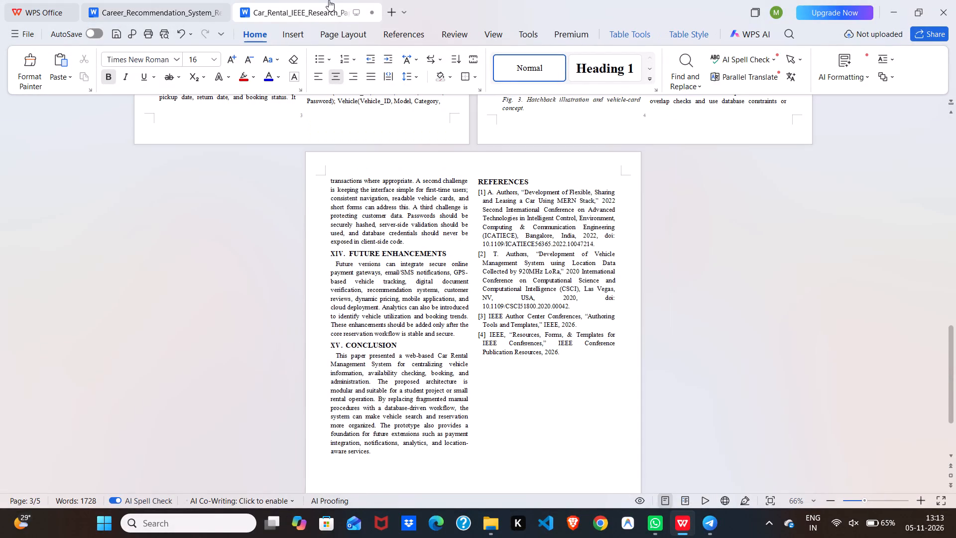
key(ctrl+a)
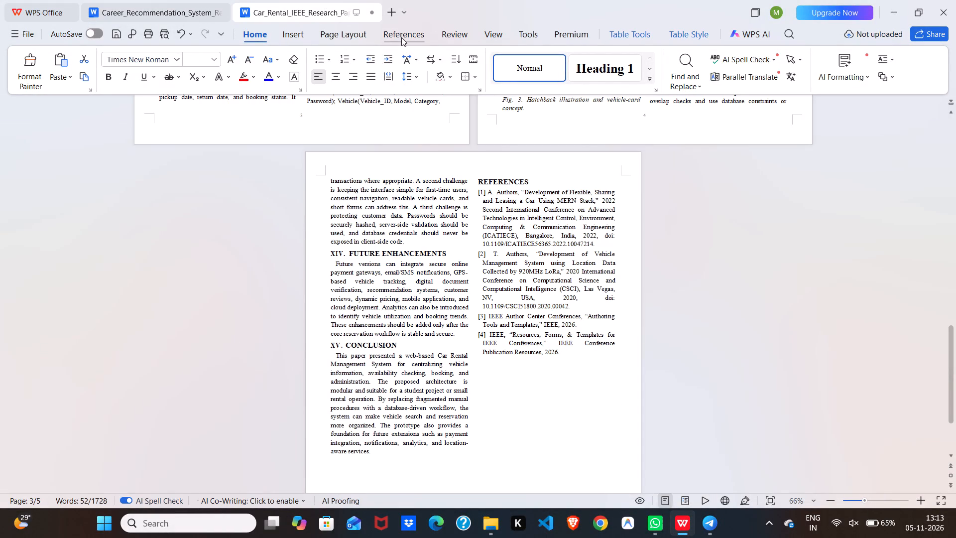
scroll(535, 260, up, 18)
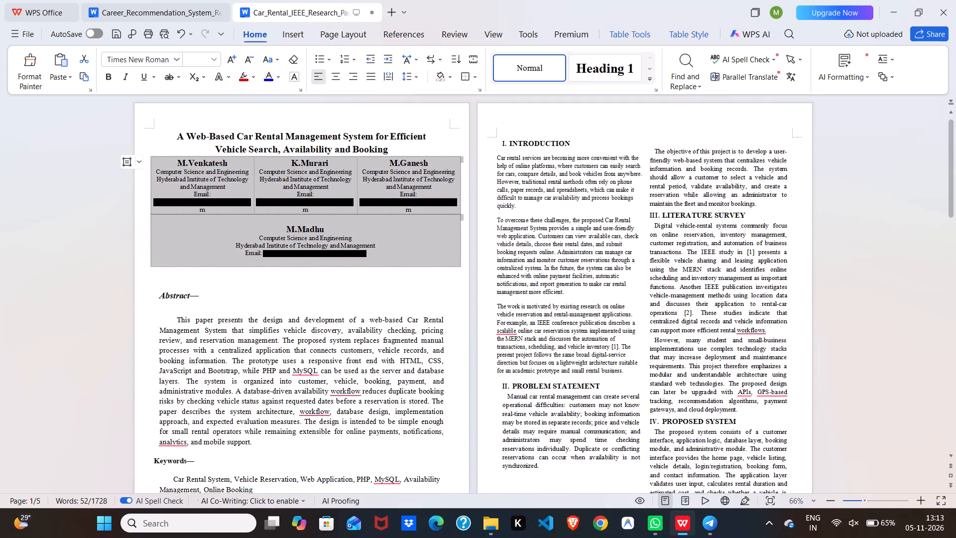
click(836, 258)
key(ctrl+s)
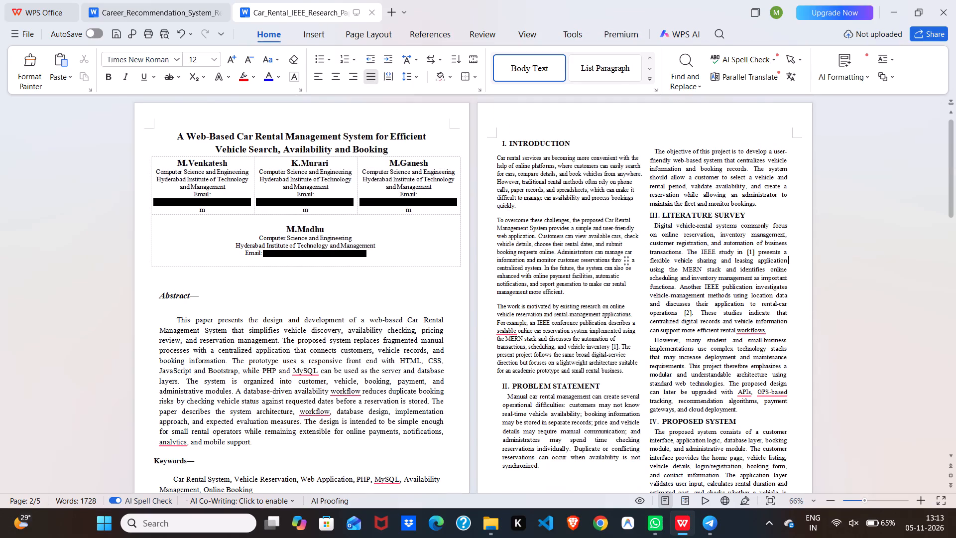
Look through the Car Rental paper's remaining pages down to the References section.
scroll(629, 207, down, 9)
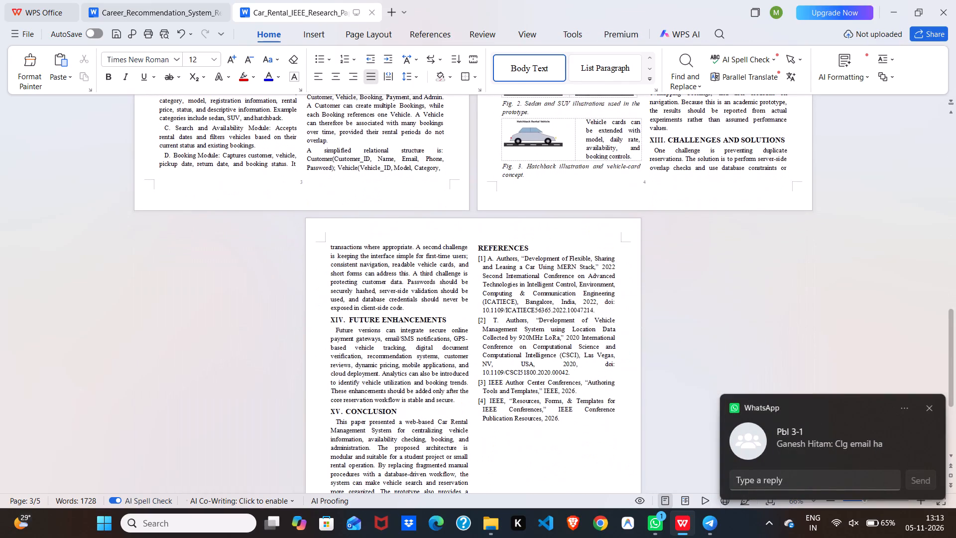
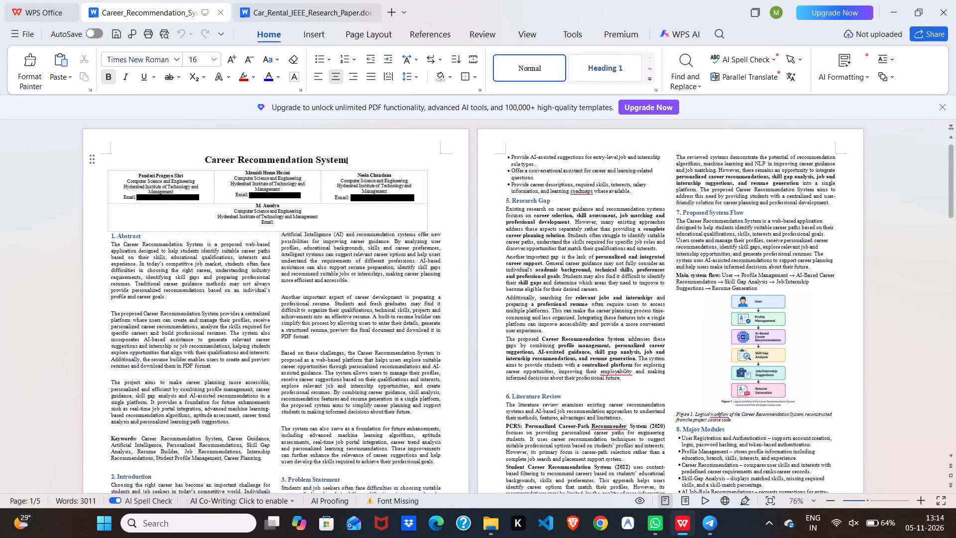
Return to the Car Rental paper and examine the author table, abstract, keywords and section layout on its opening pages.
click(327, 13)
scroll(520, 296, up, 4)
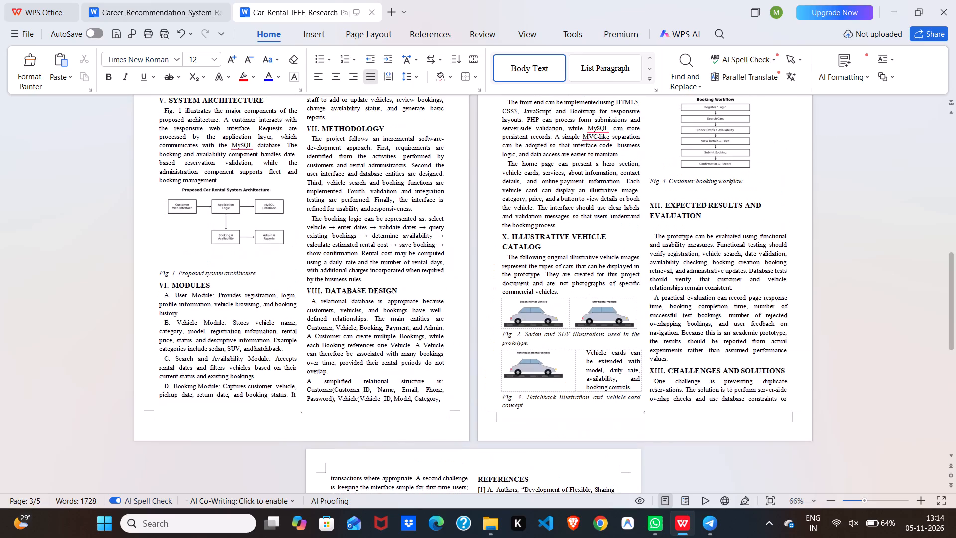
scroll(520, 296, up, 5)
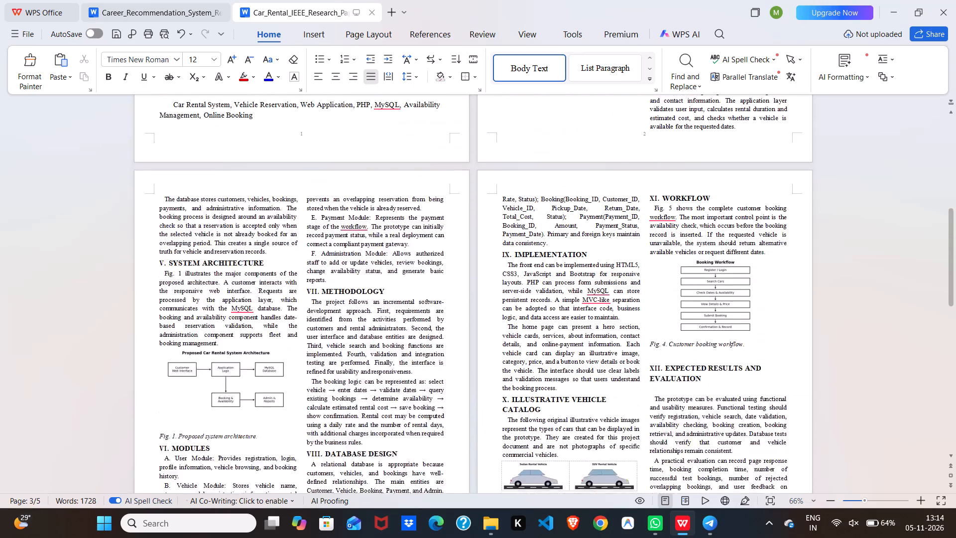
scroll(520, 296, up, 5)
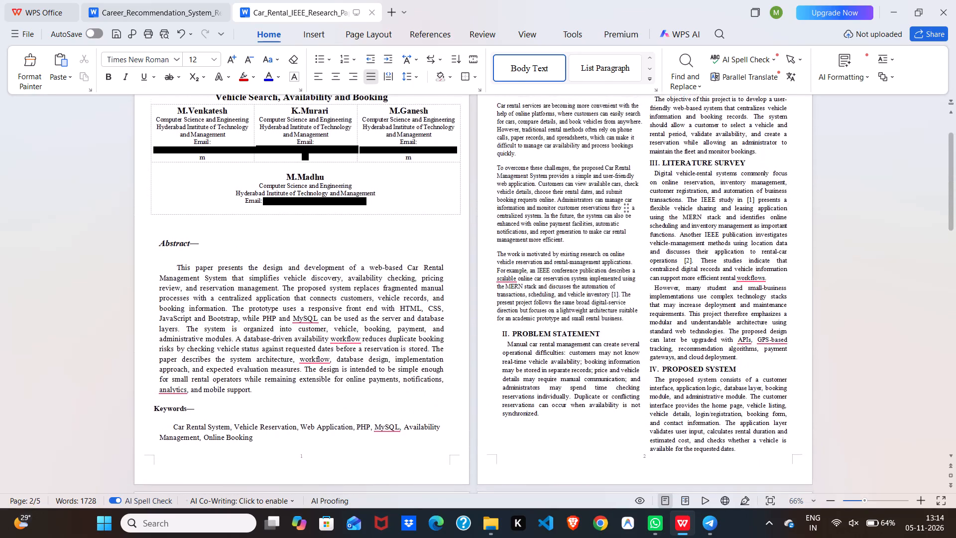
scroll(520, 296, up, 5)
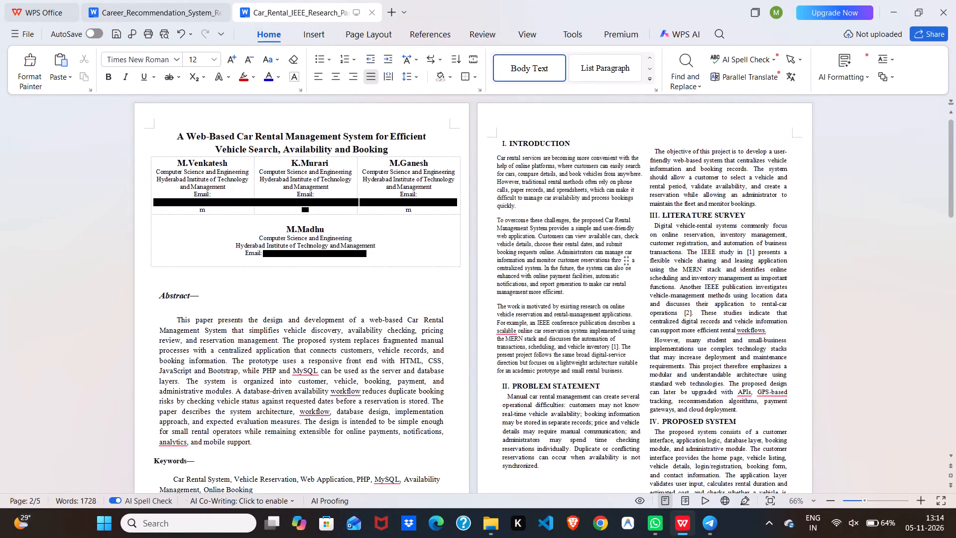
scroll(520, 296, down, 1)
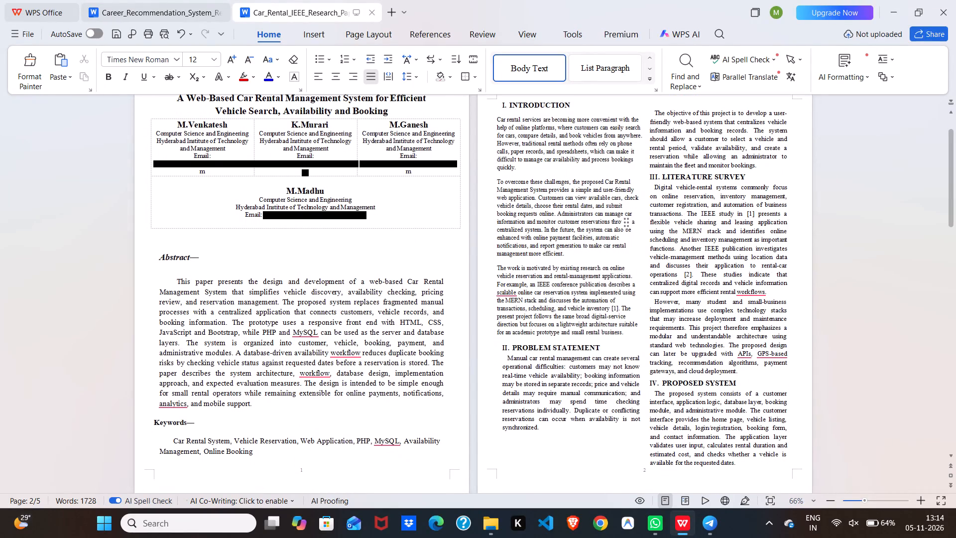
scroll(520, 296, down, 2)
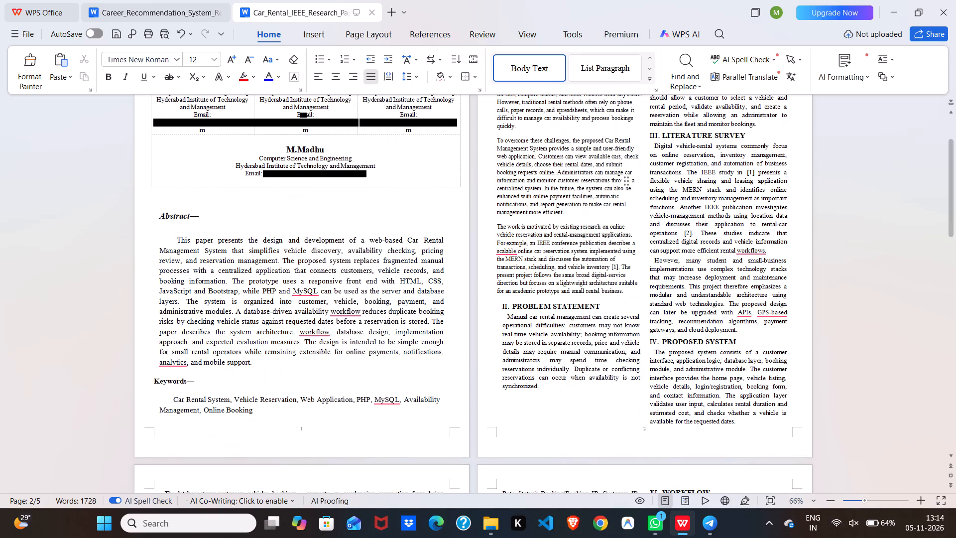
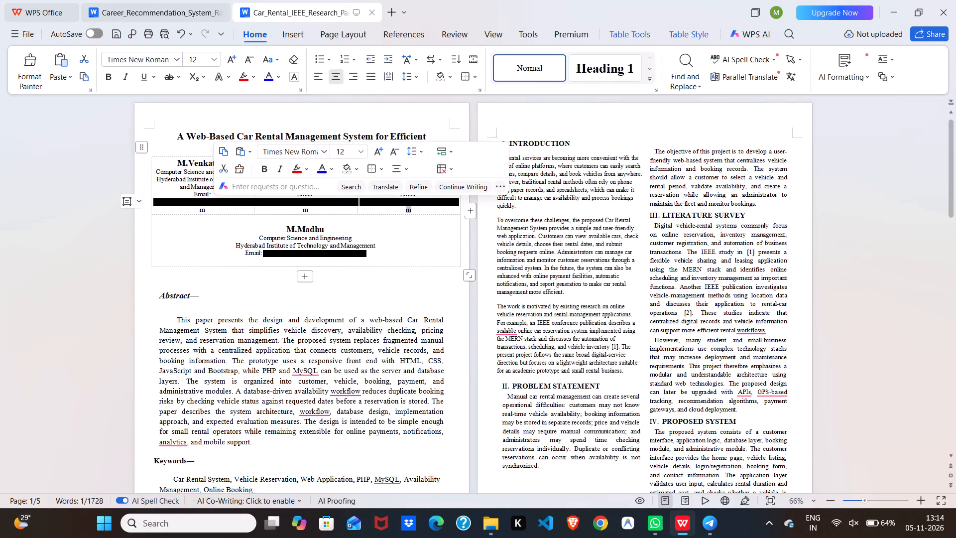
Replace the third author's email address in the top row of the author table with the copied address.
key(ctrl+v)
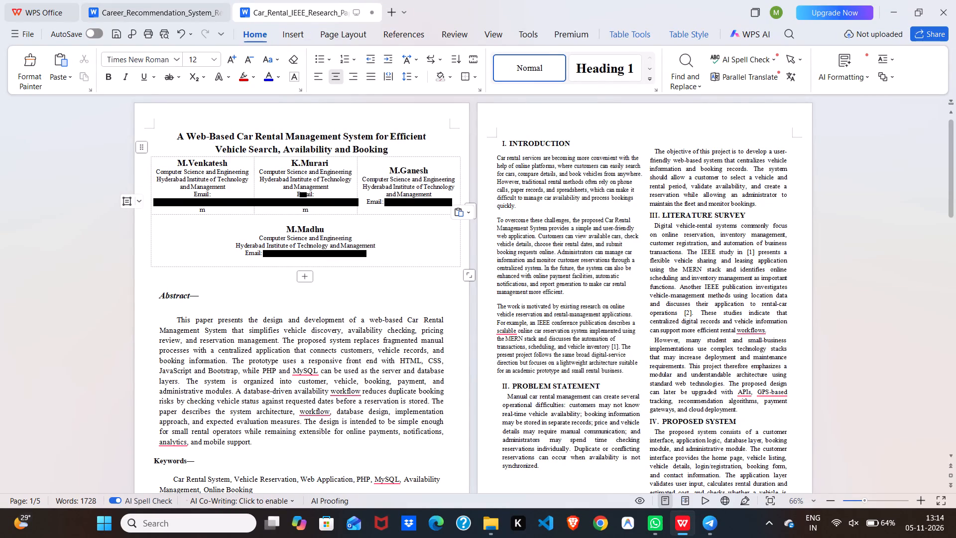
click(424, 248)
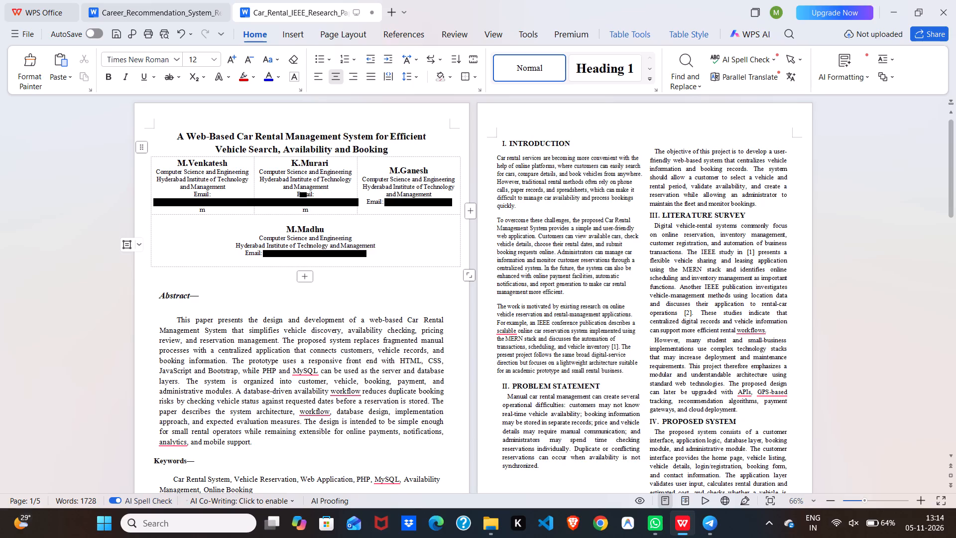
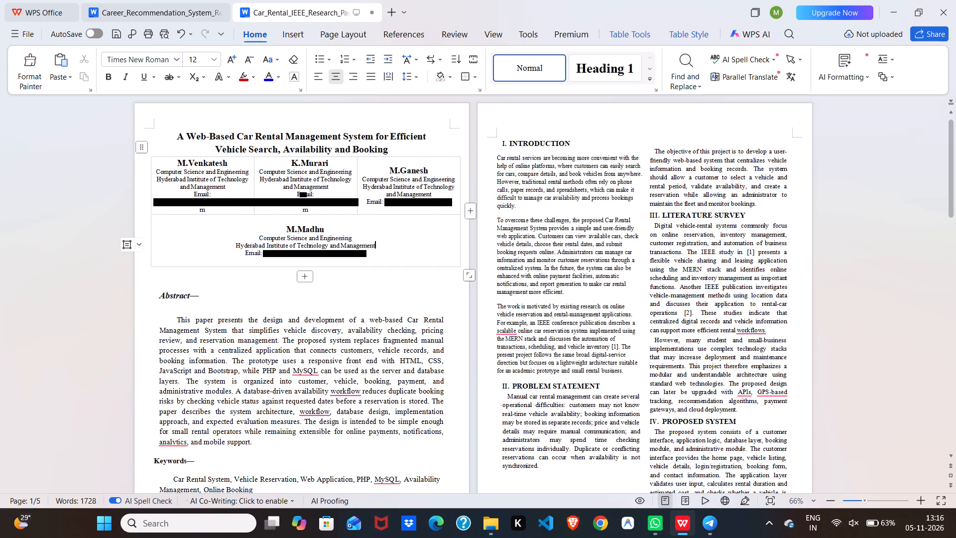
Replace the second author's e-mail address in the author table with the copied address.
drag(310, 211, 259, 204)
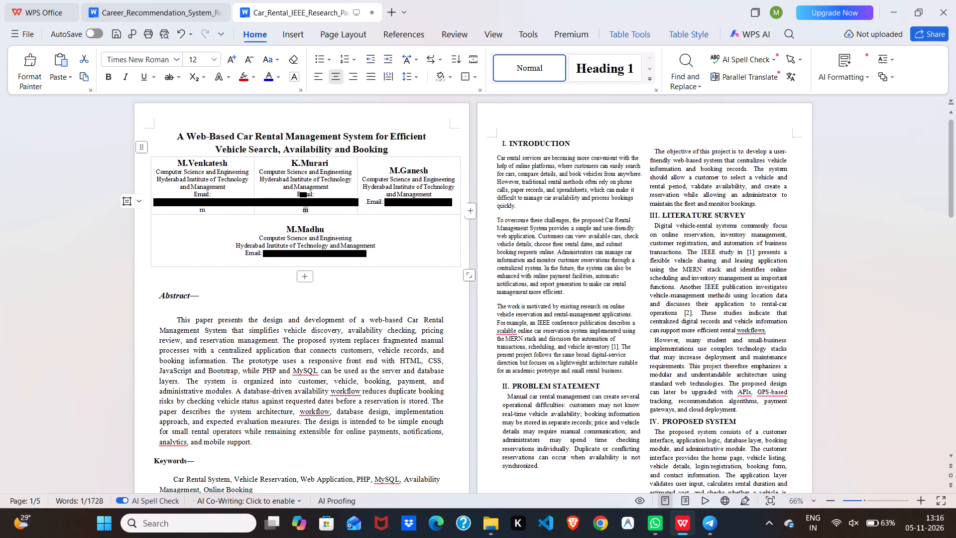
drag(259, 204, 257, 204)
key(ctrl+v)
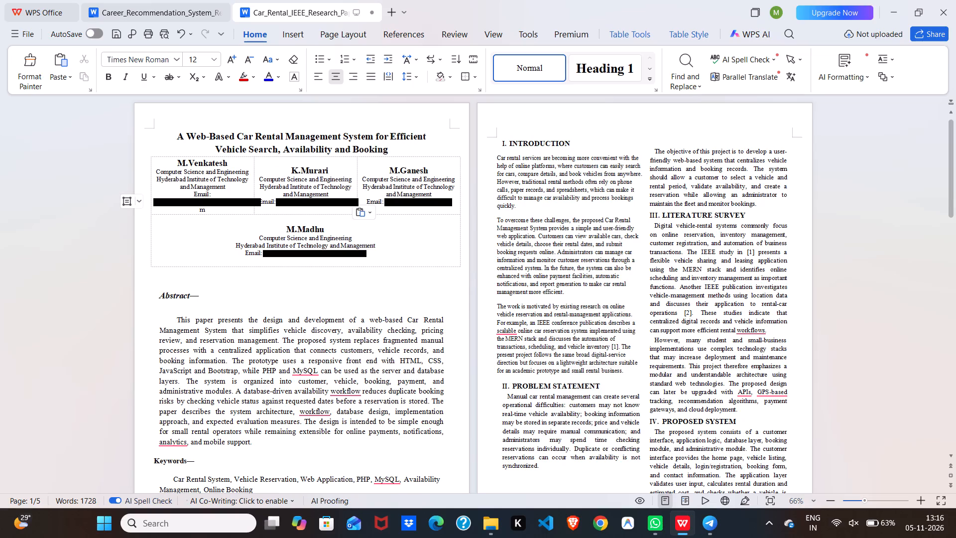
Save the car rental paper.
click(403, 253)
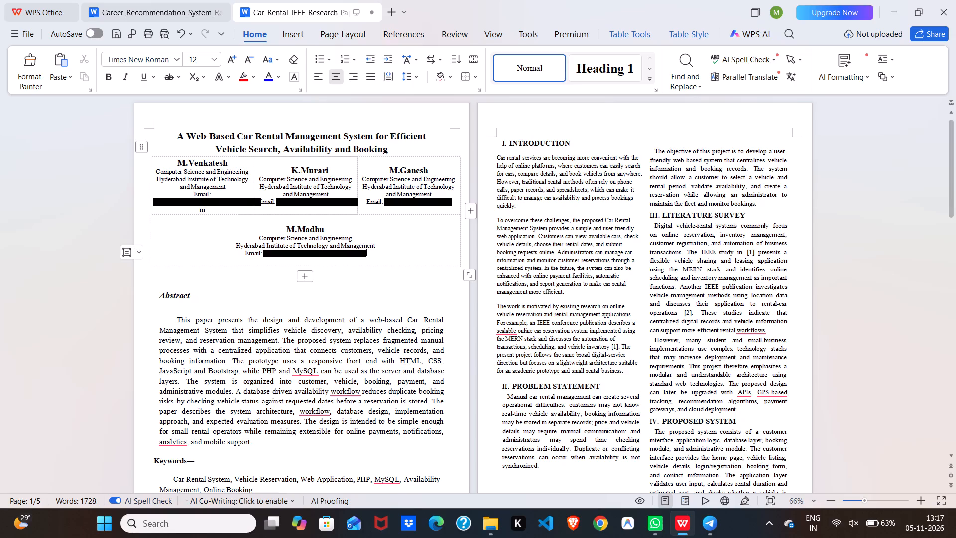
key(ctrl+s)
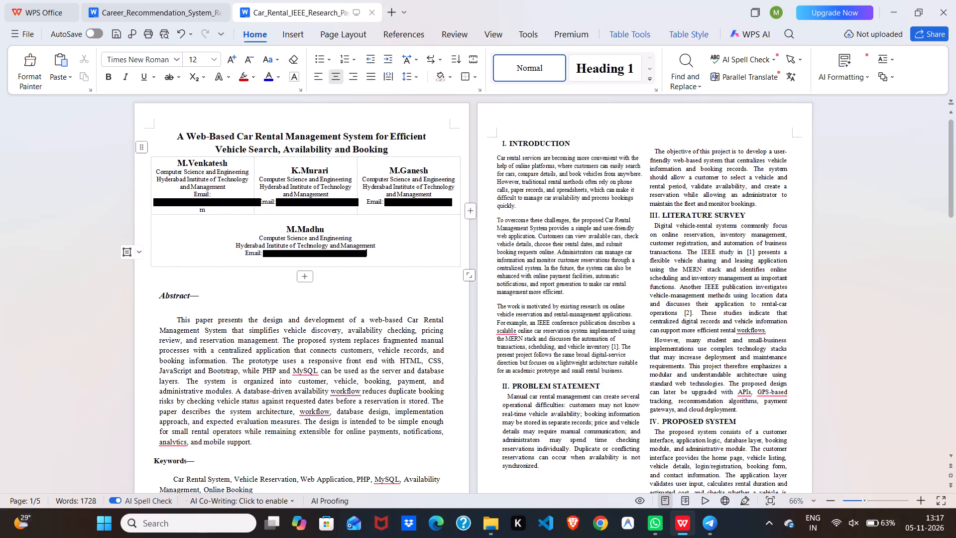
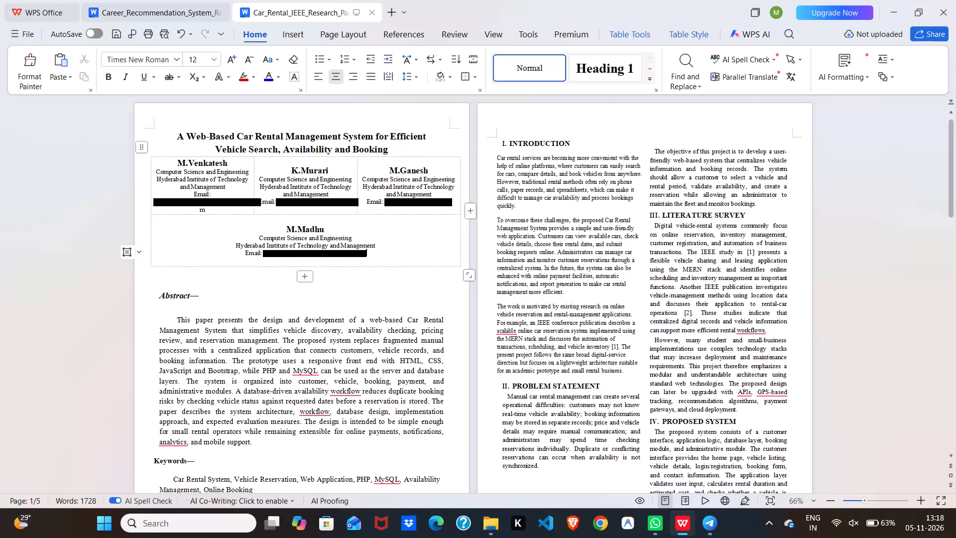
Remove the indent and the blank line before the Abstract heading so it sits directly below the author table.
click(162, 300)
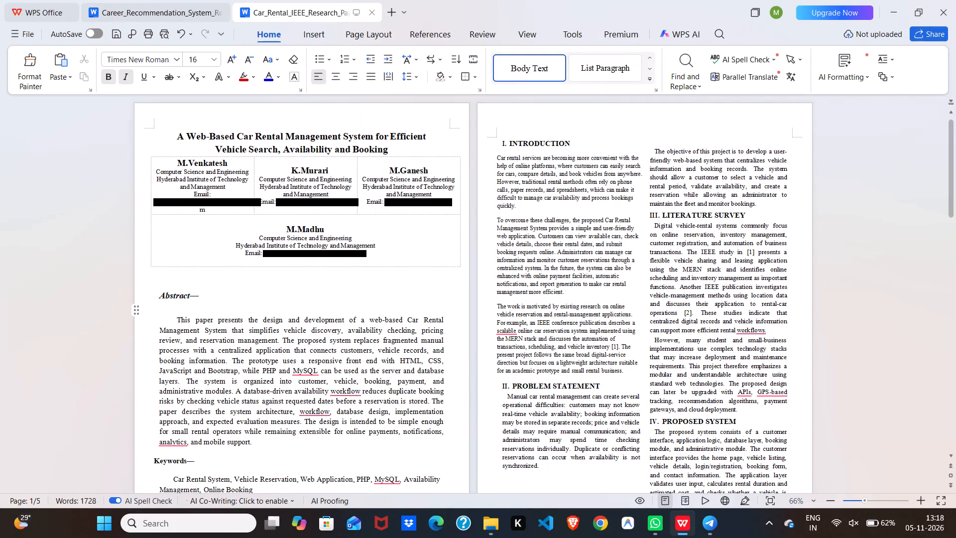
click(160, 294)
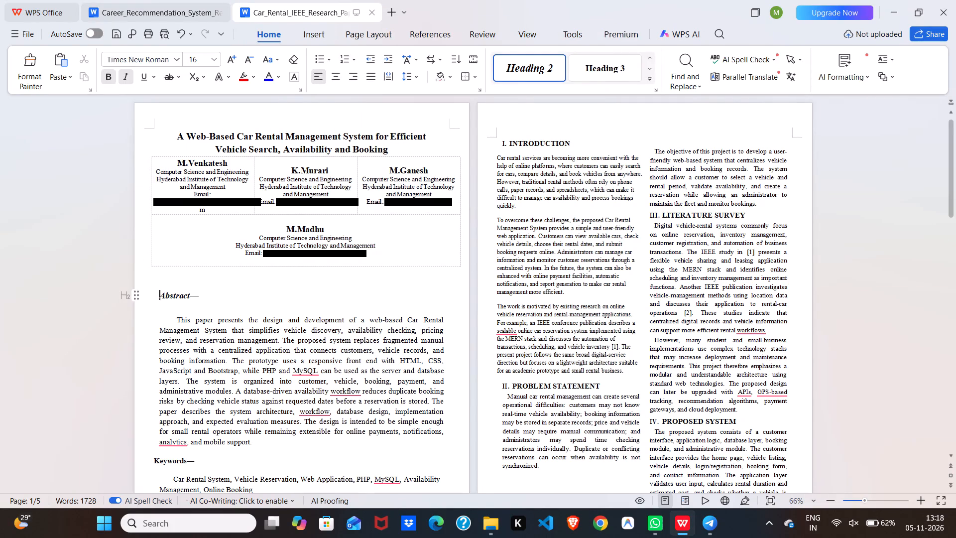
key(BackSpace)
key(BackSpace)
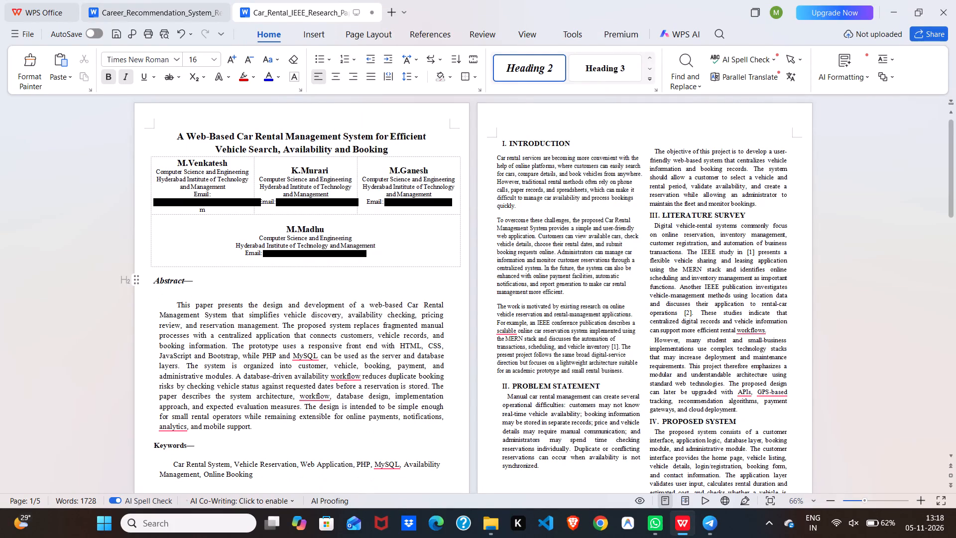
Examine the layout of the abstract, keywords and introduction in the Career Recommendation System paper as a reference.
click(154, 8)
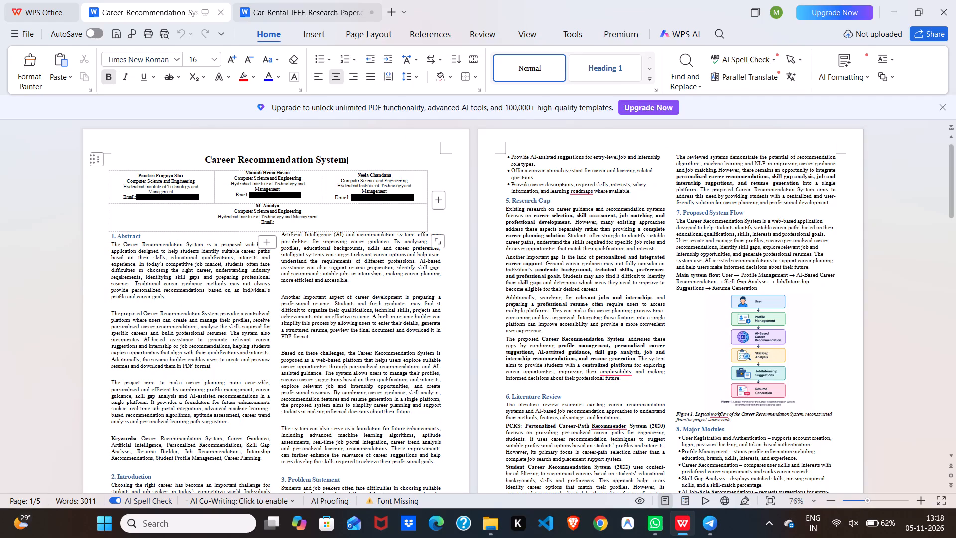
scroll(367, 309, down, 1)
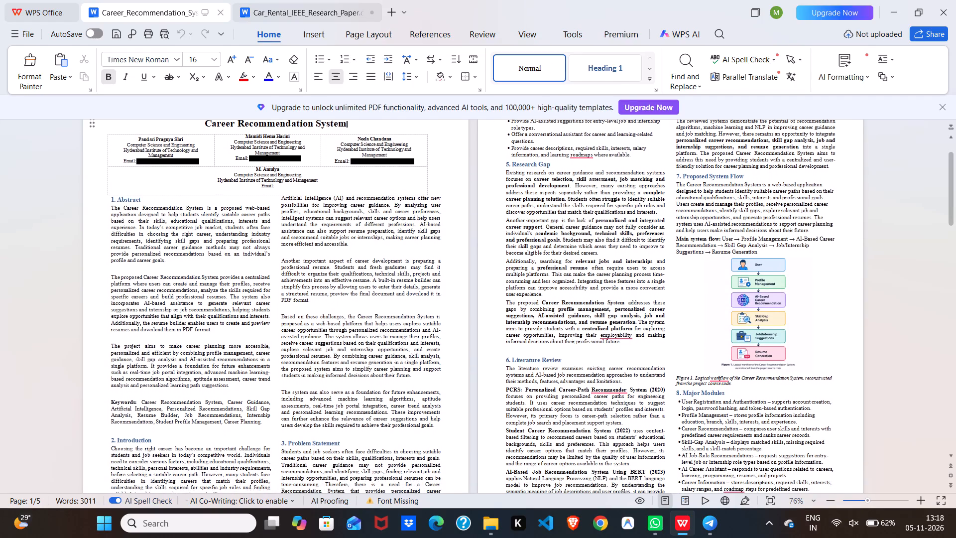
scroll(367, 309, down, 3)
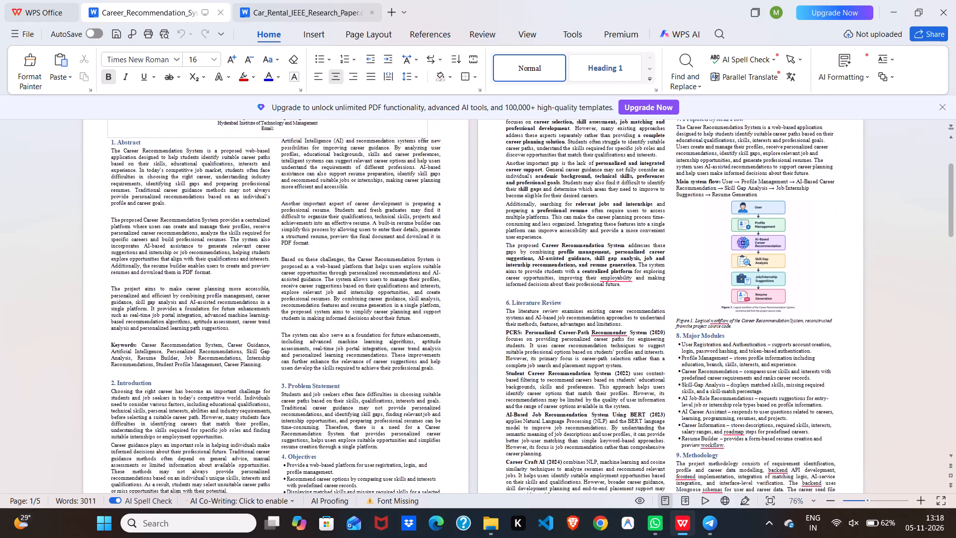
scroll(367, 309, down, 3)
scroll(367, 309, up, 1)
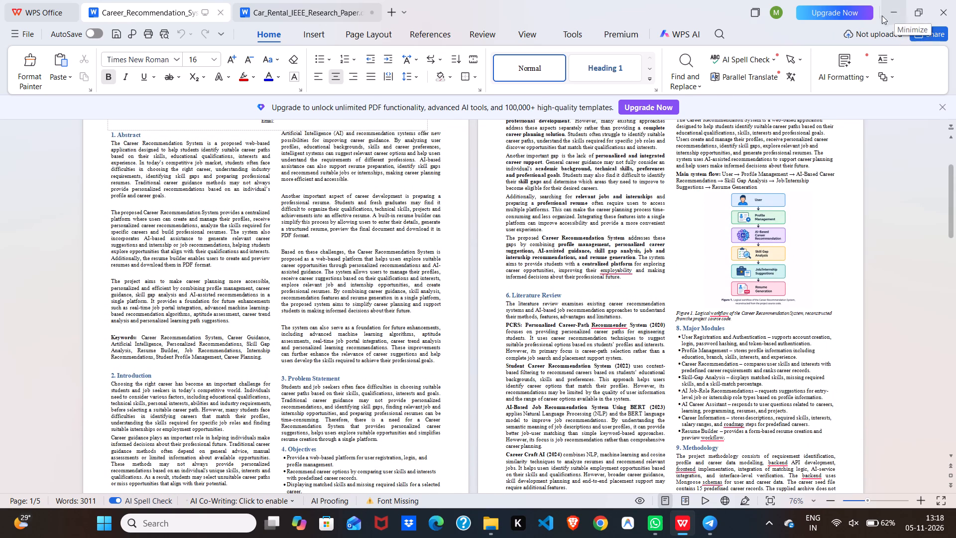
Minimize the document window and switch to the Unigram messaging app.
click(897, 8)
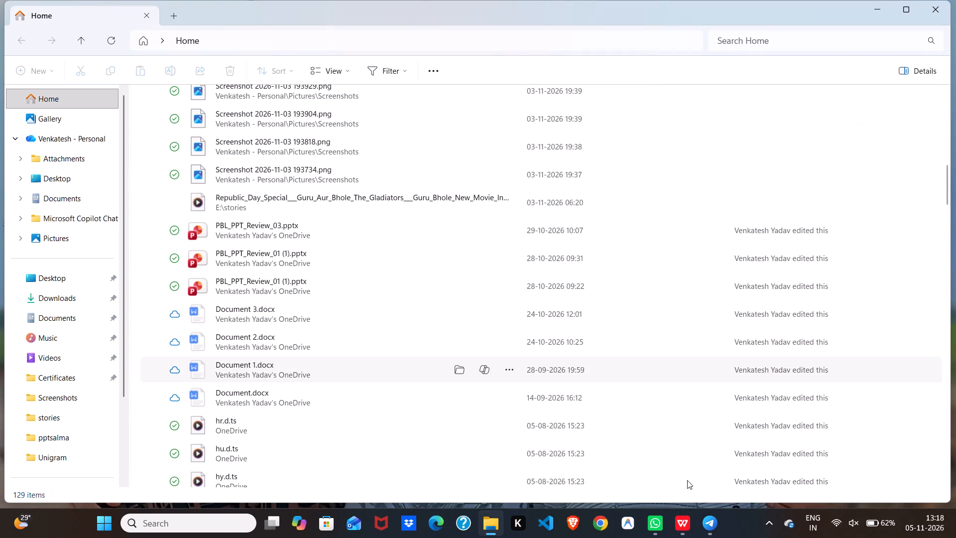
click(709, 523)
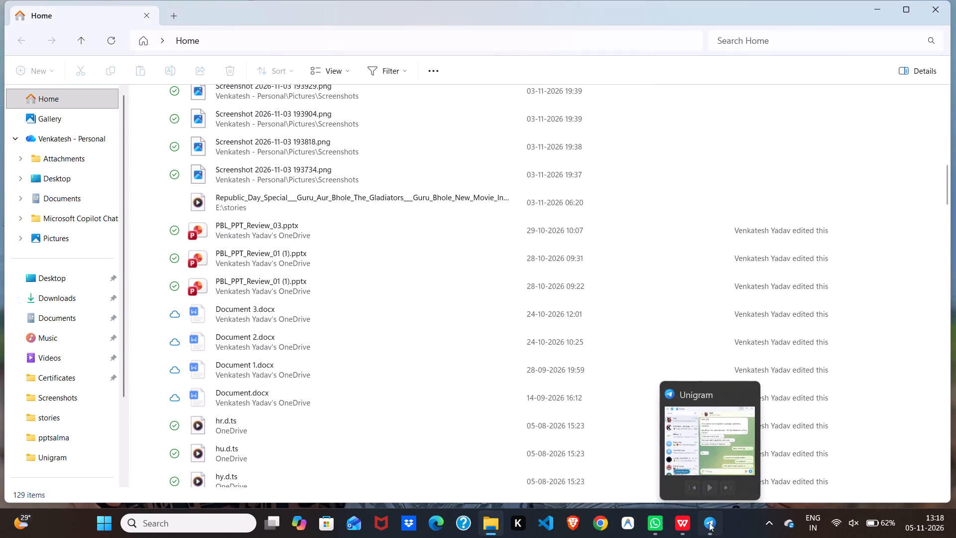
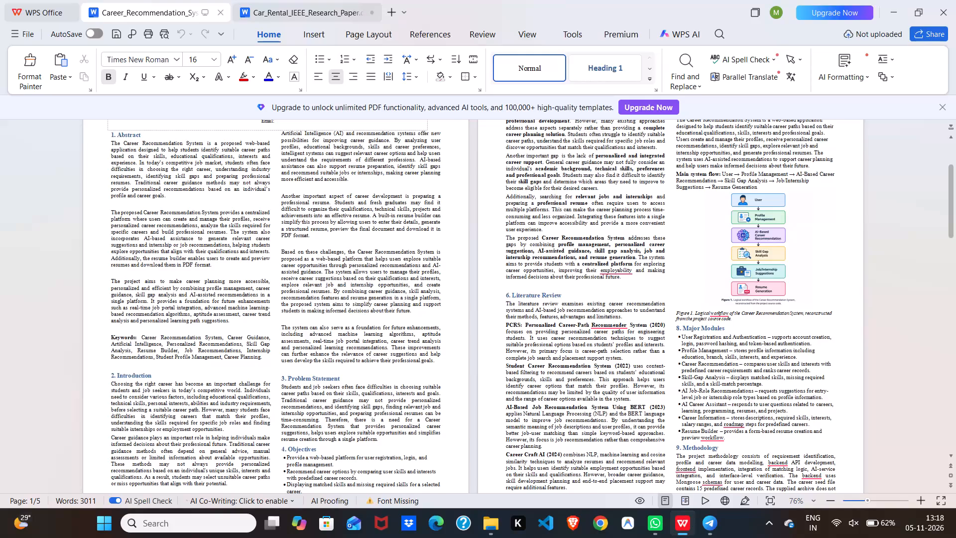
Compare the Career Recommendation System paper's first page with the car rental paper, examining the latter's layout from title to references.
scroll(360, 249, up, 3)
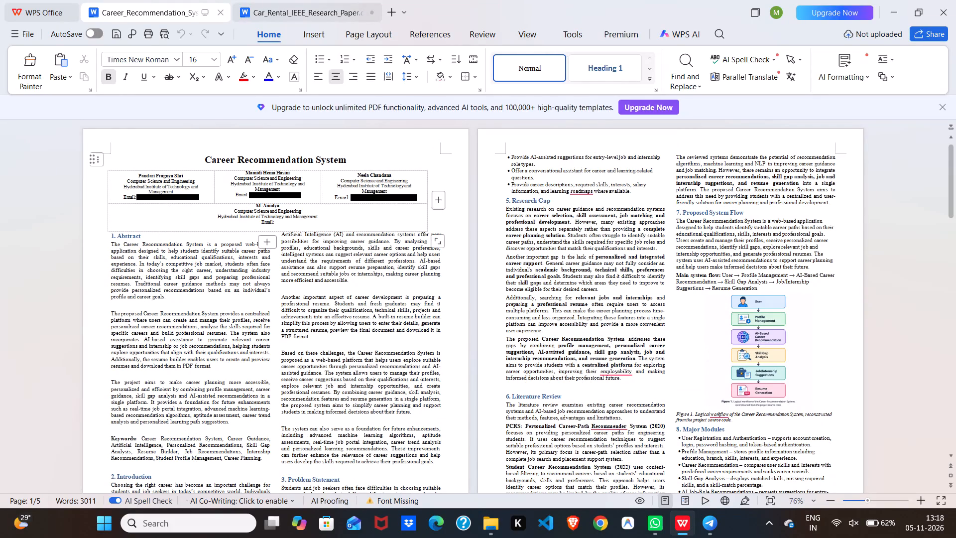
click(277, 16)
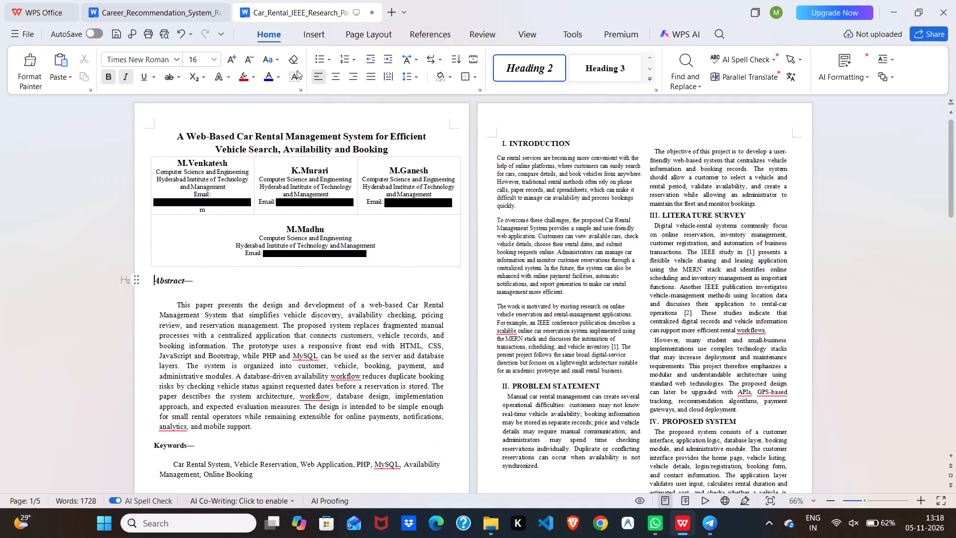
scroll(354, 261, down, 5)
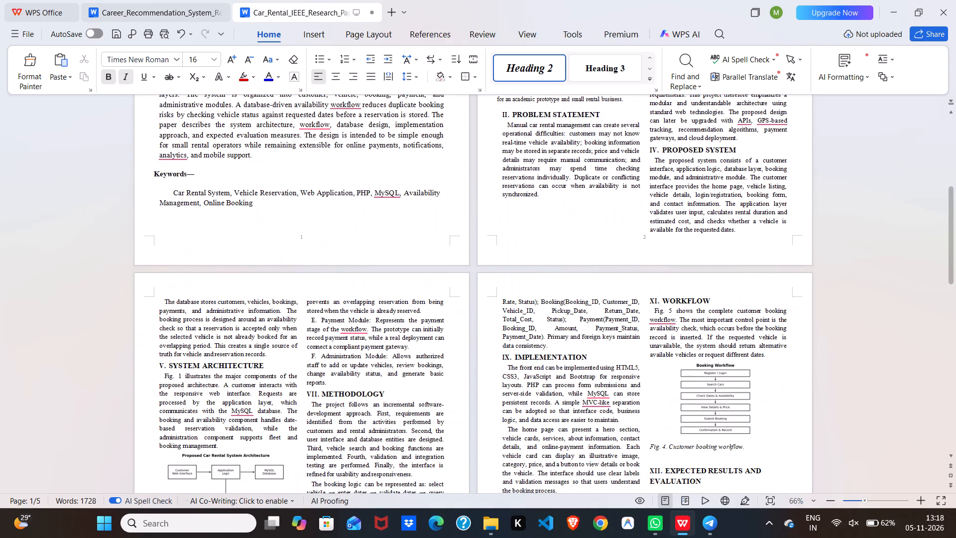
scroll(354, 261, up, 2)
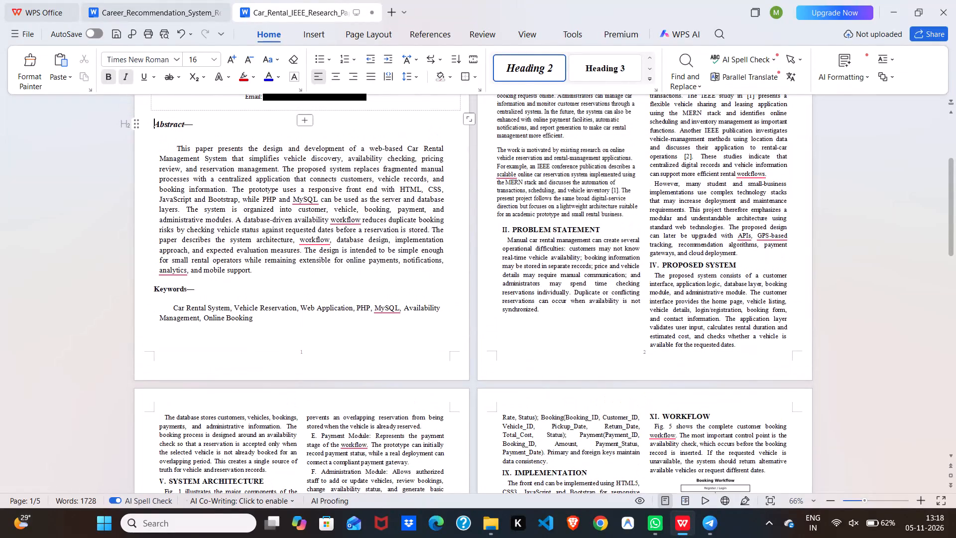
scroll(375, 372, up, 5)
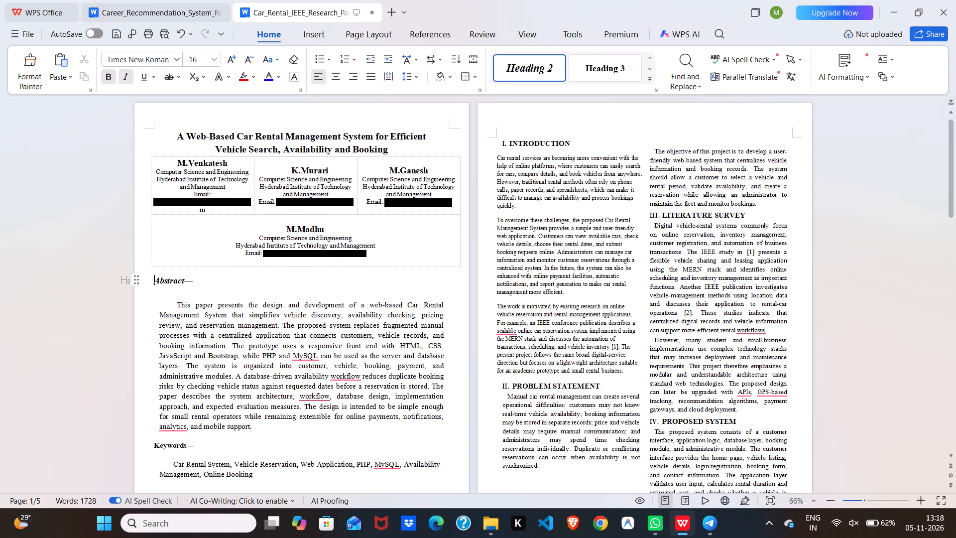
scroll(512, 382, down, 4)
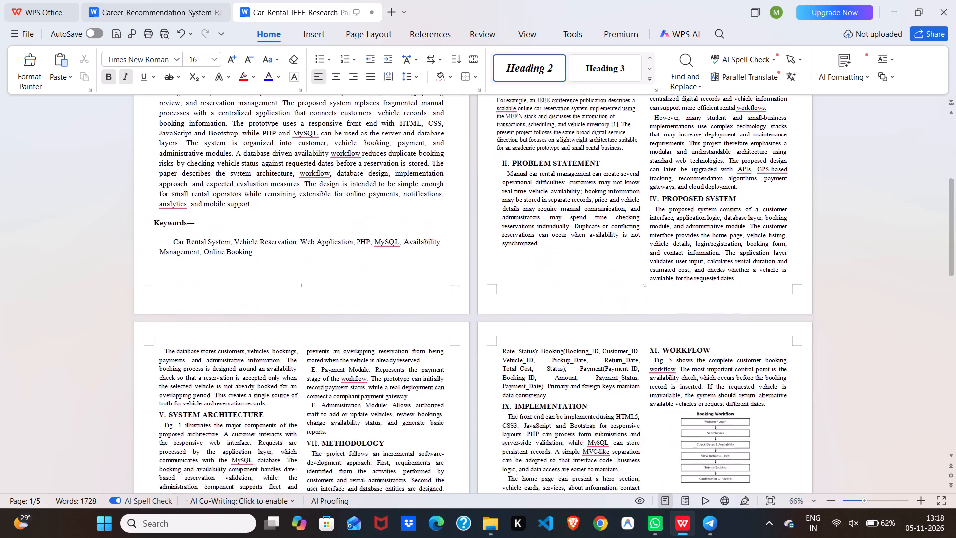
scroll(512, 382, down, 4)
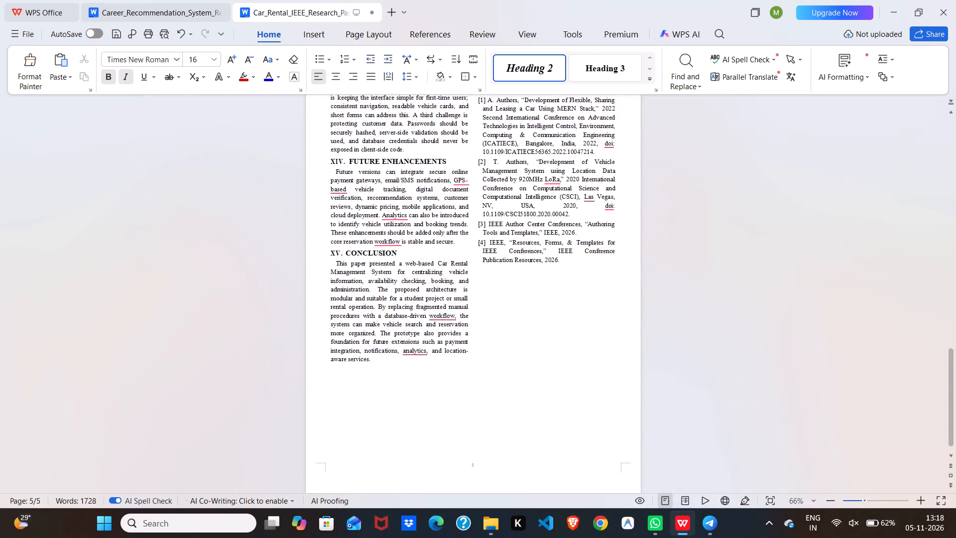
scroll(512, 382, down, 2)
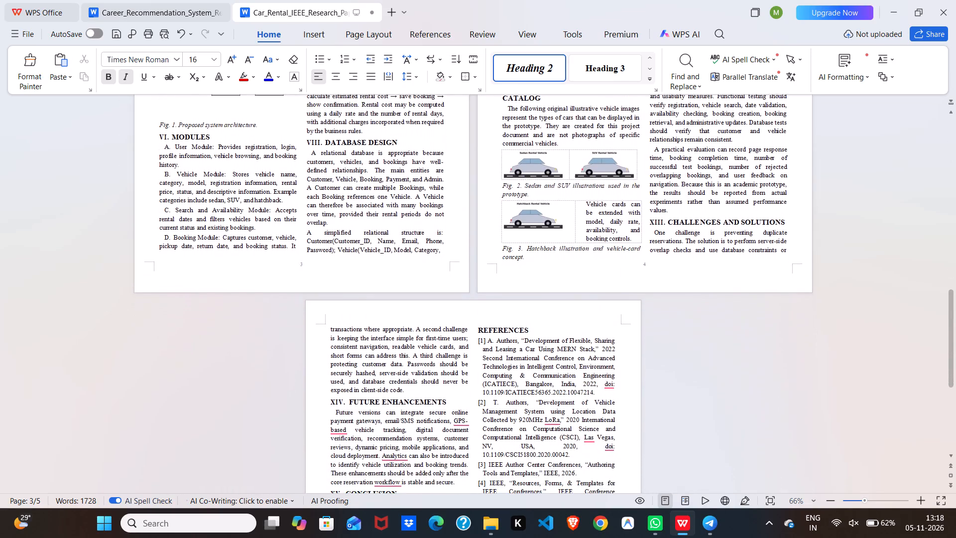
Review the car rental paper's full layout, from the title and author table through the figures and sections to the conclusion and references.
scroll(512, 382, down, 6)
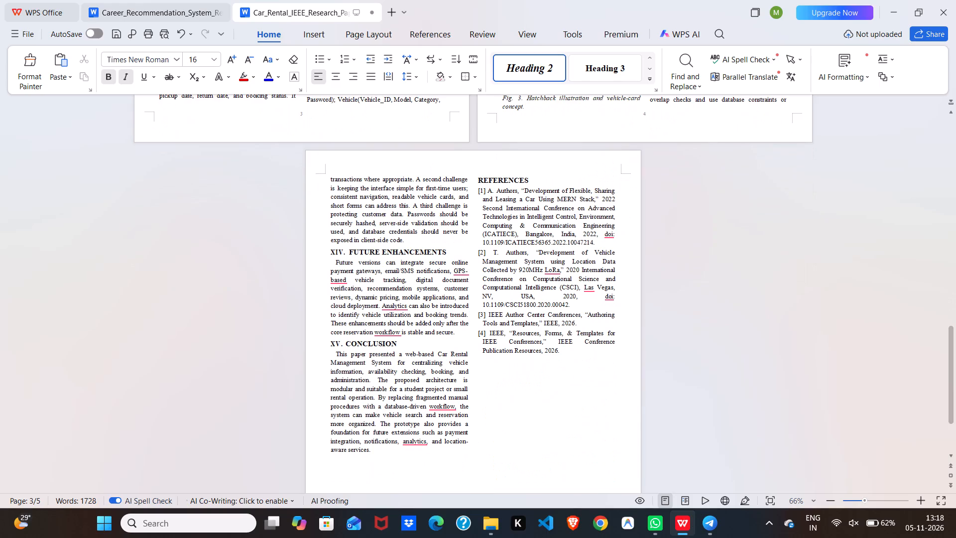
scroll(711, 328, up, 8)
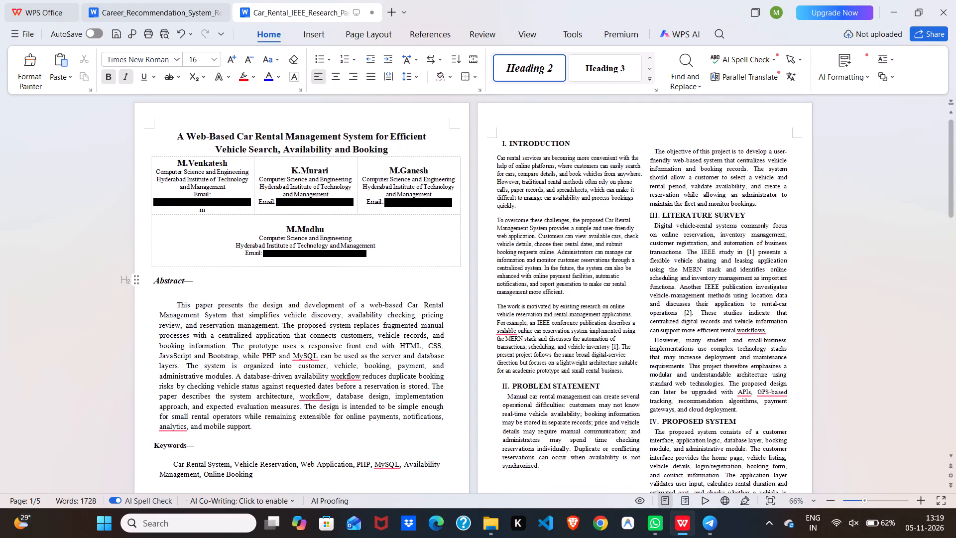
scroll(711, 328, down, 3)
scroll(711, 328, up, 1)
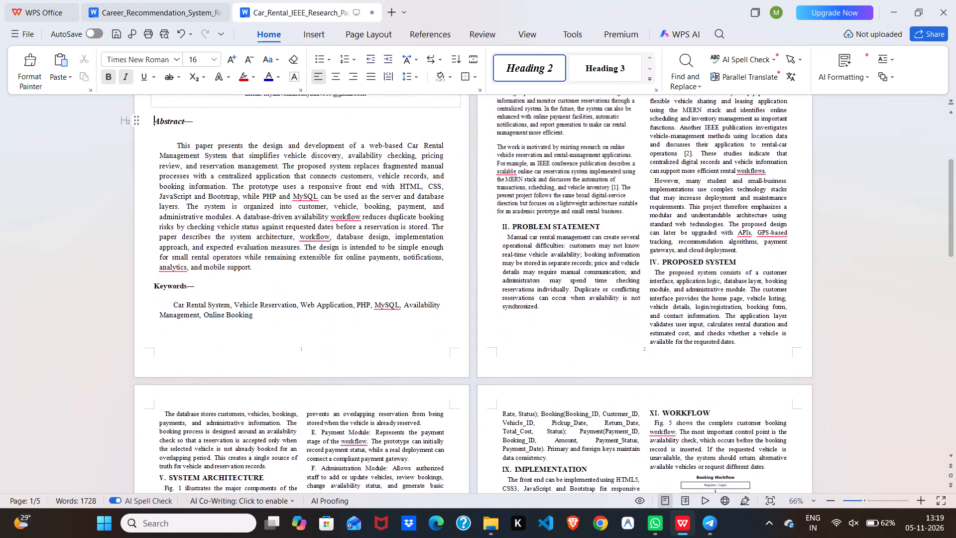
scroll(711, 328, up, 2)
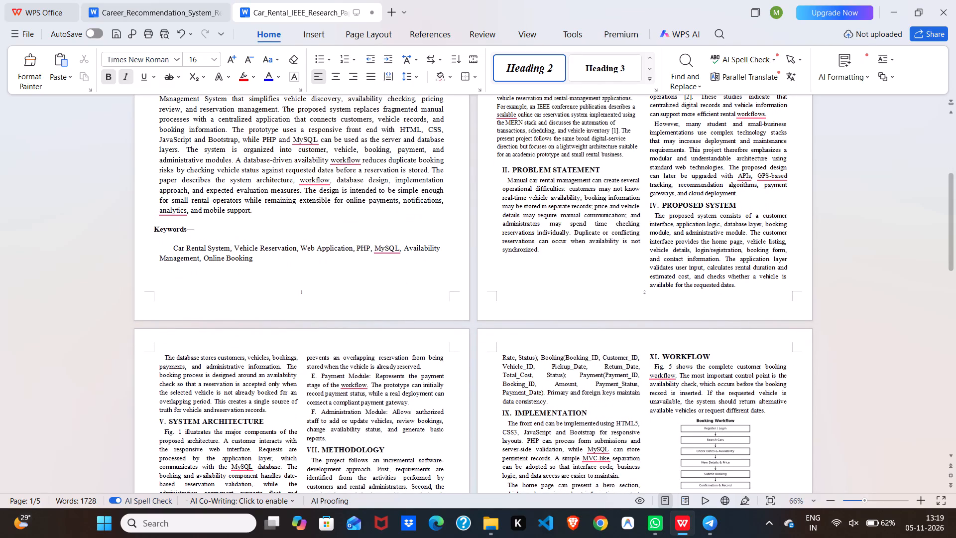
scroll(711, 328, up, 1)
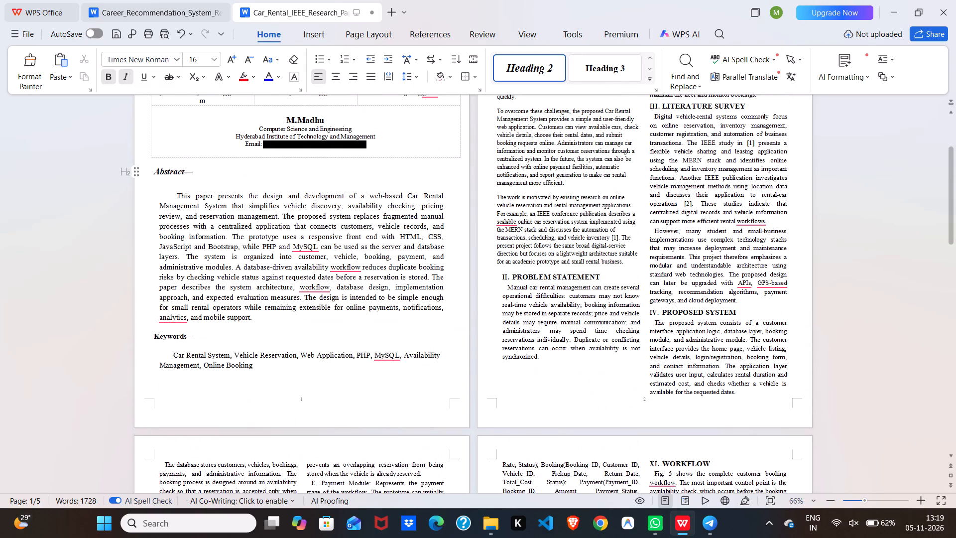
scroll(711, 328, up, 2)
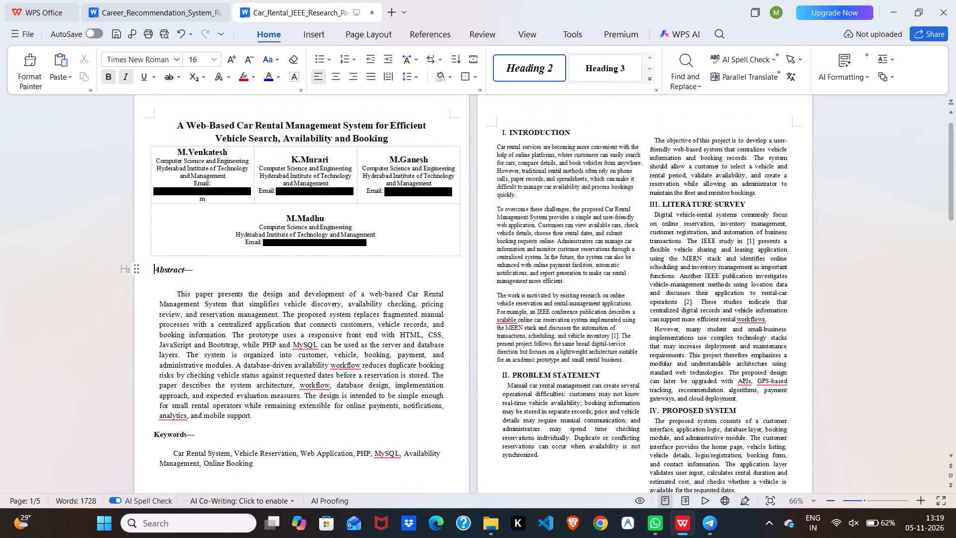
scroll(711, 328, down, 7)
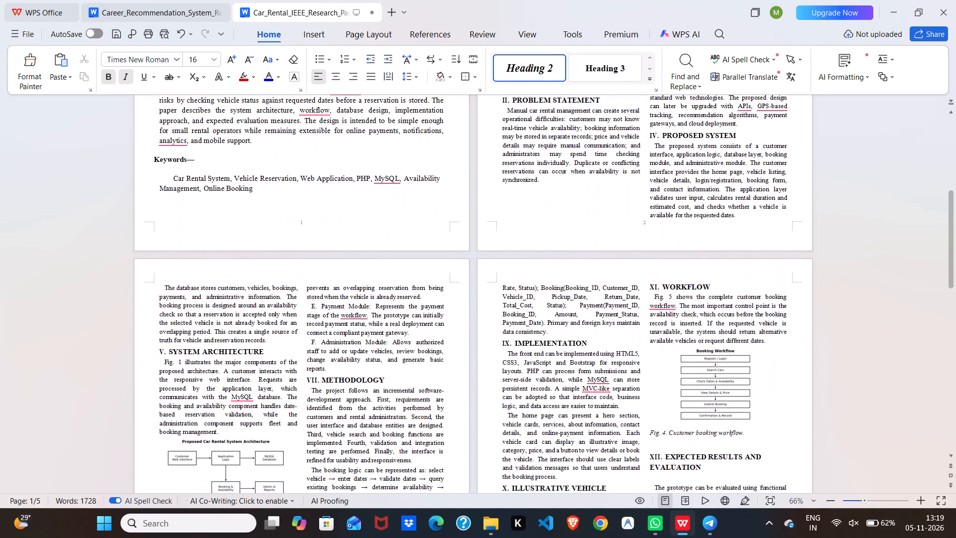
scroll(711, 328, down, 5)
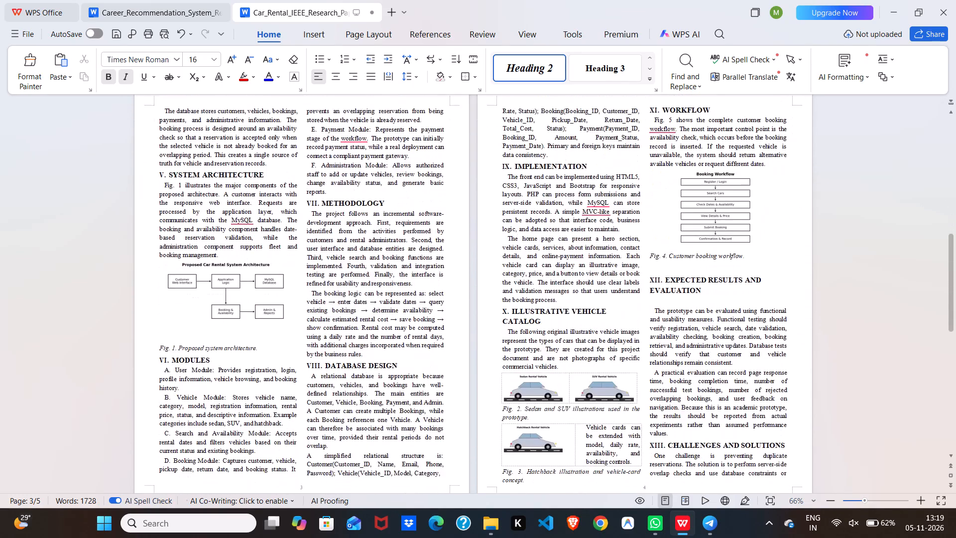
scroll(711, 328, down, 8)
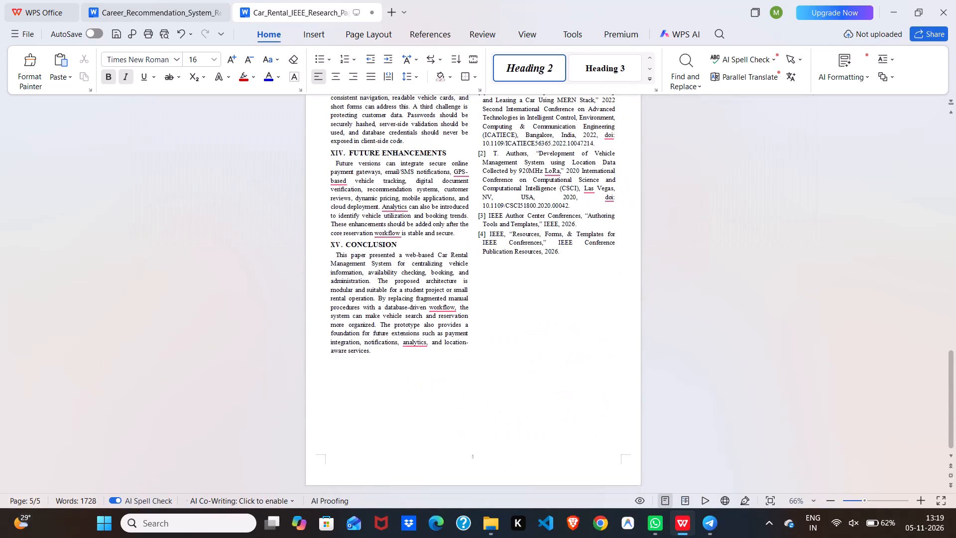
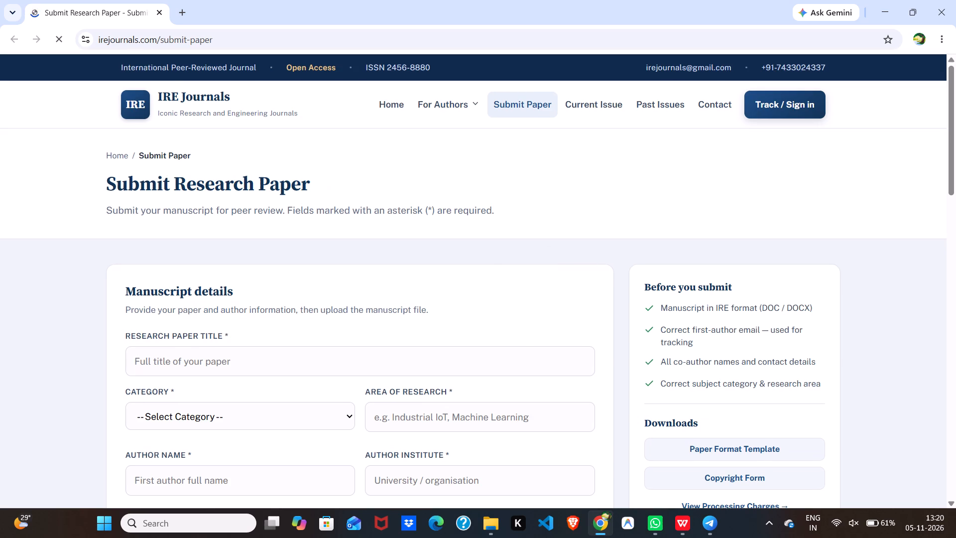
Open the Category choices in the manuscript details of the IRE Journals submission form and examine the available subject categories.
scroll(503, 361, down, 3)
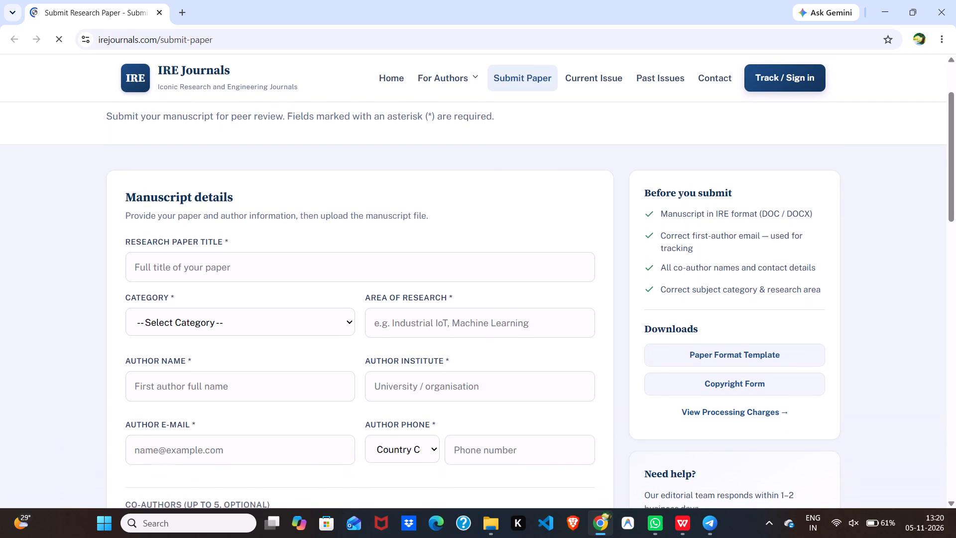
click(351, 317)
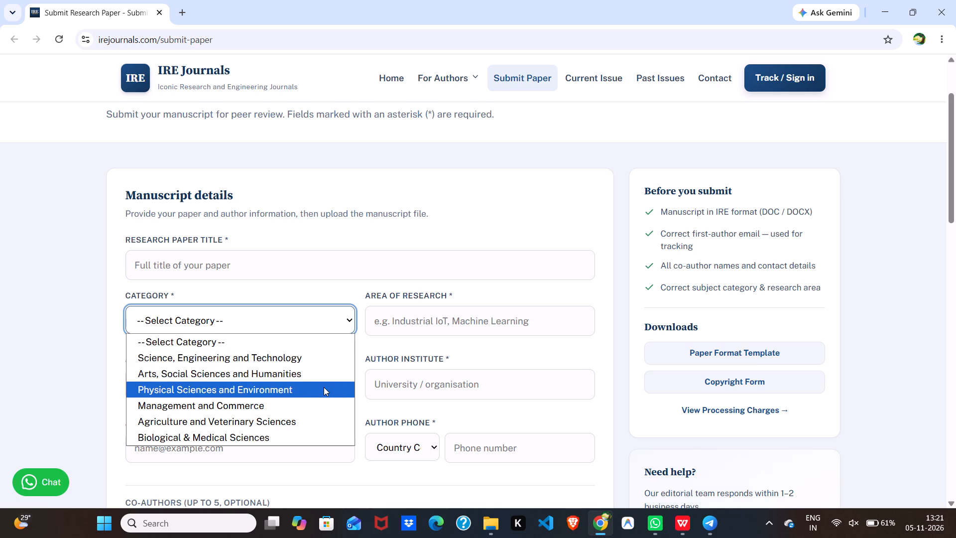
scroll(324, 387, down, 6)
Set the manuscript's category to Science, Engineering and Technology in the IRE Journals paper submission form.
scroll(244, 435, down, 2)
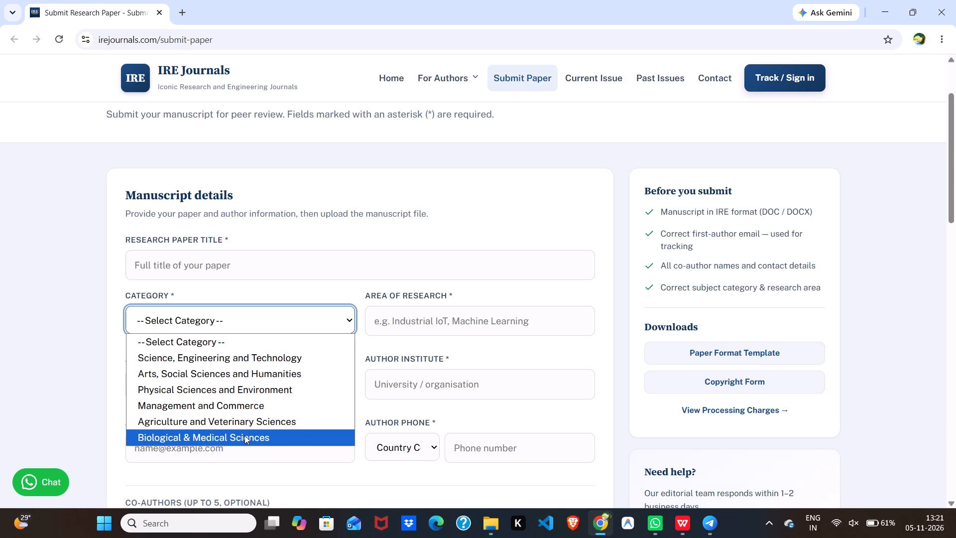
scroll(244, 435, down, 1)
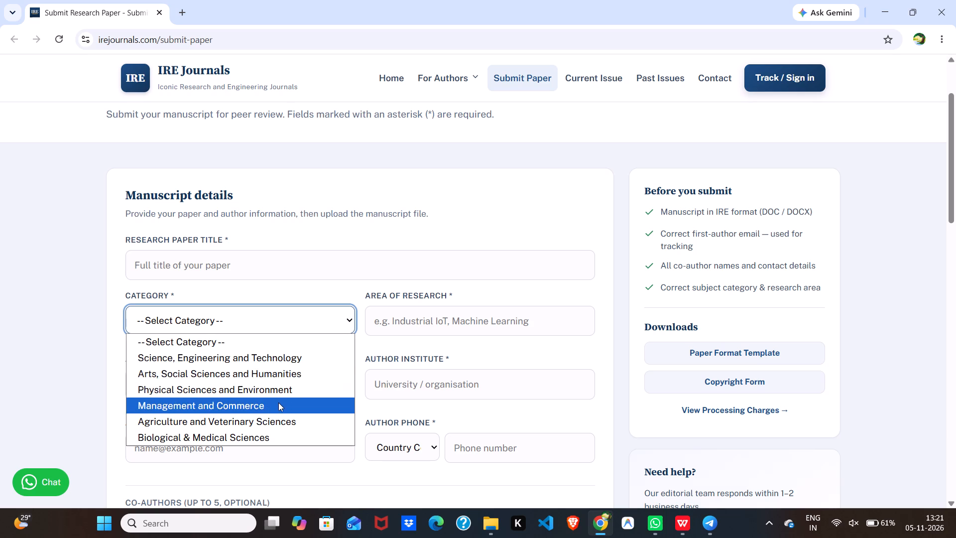
click(296, 359)
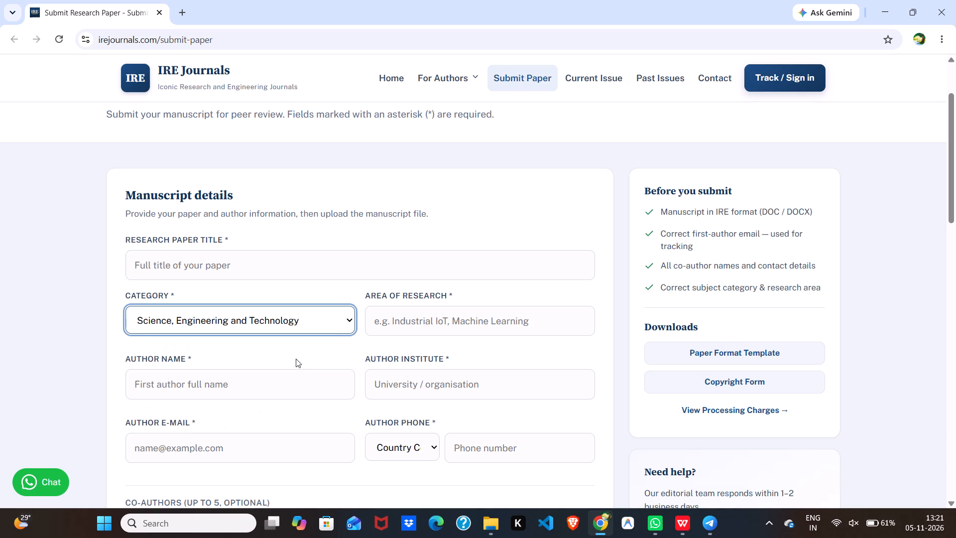
click(274, 380)
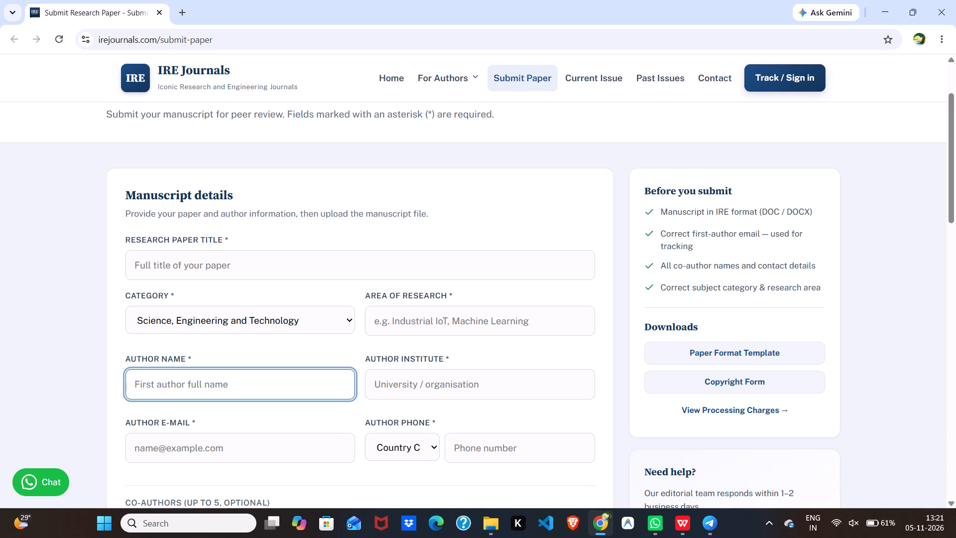
scroll(384, 383, down, 3)
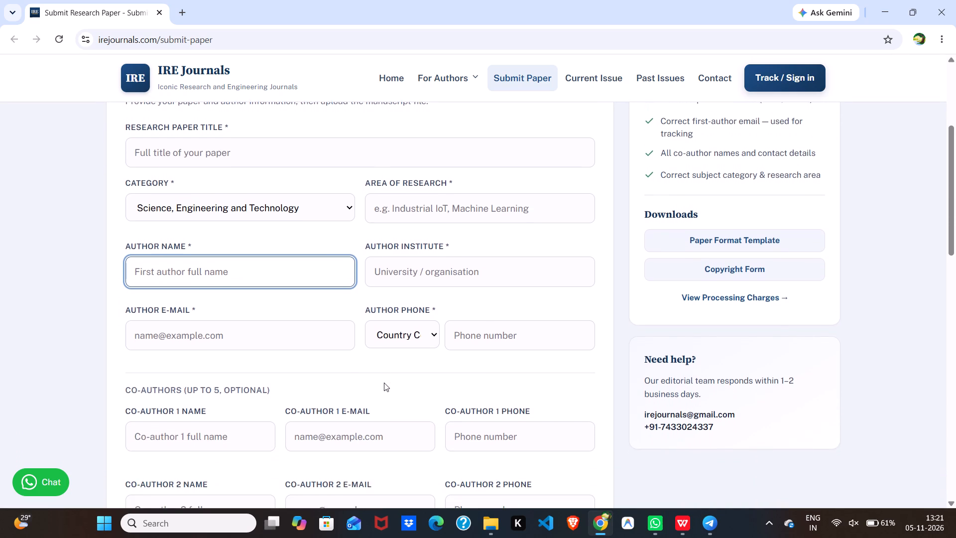
scroll(384, 383, down, 7)
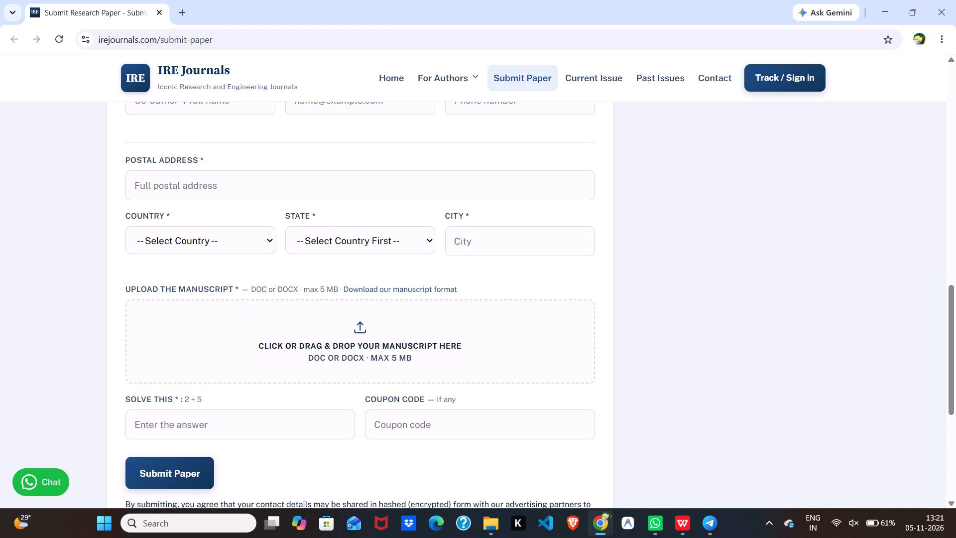
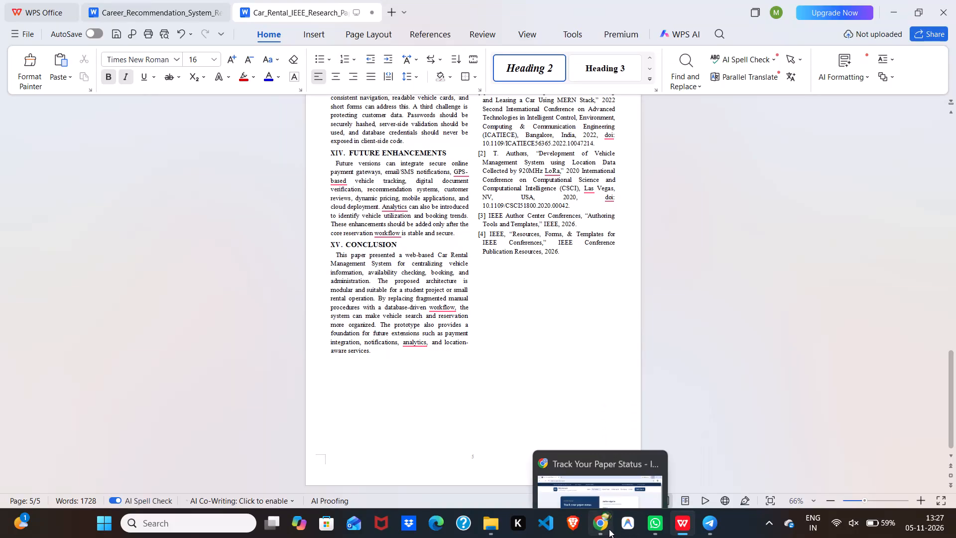
Switch to Chrome and return from the IRE Journals paper tracking page to the previously visited page.
click(609, 529)
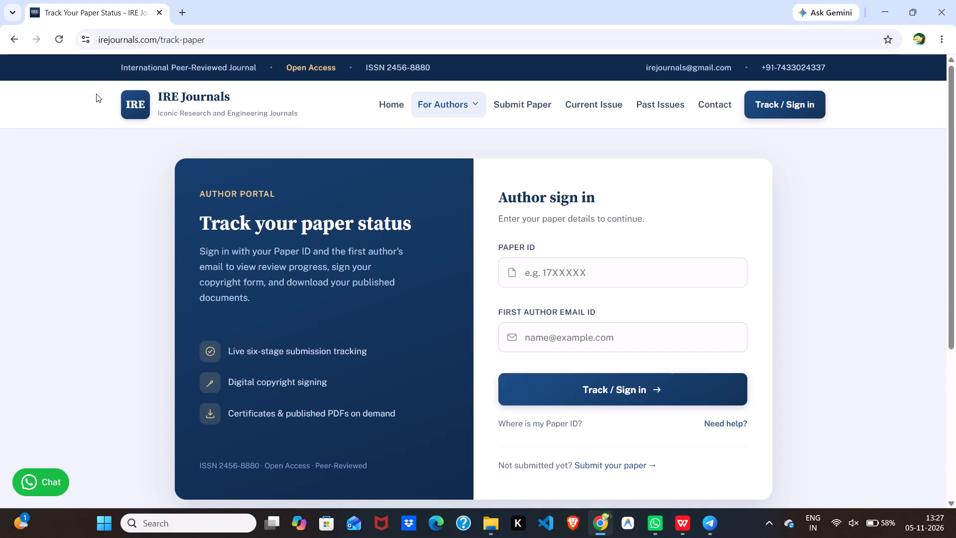
click(10, 36)
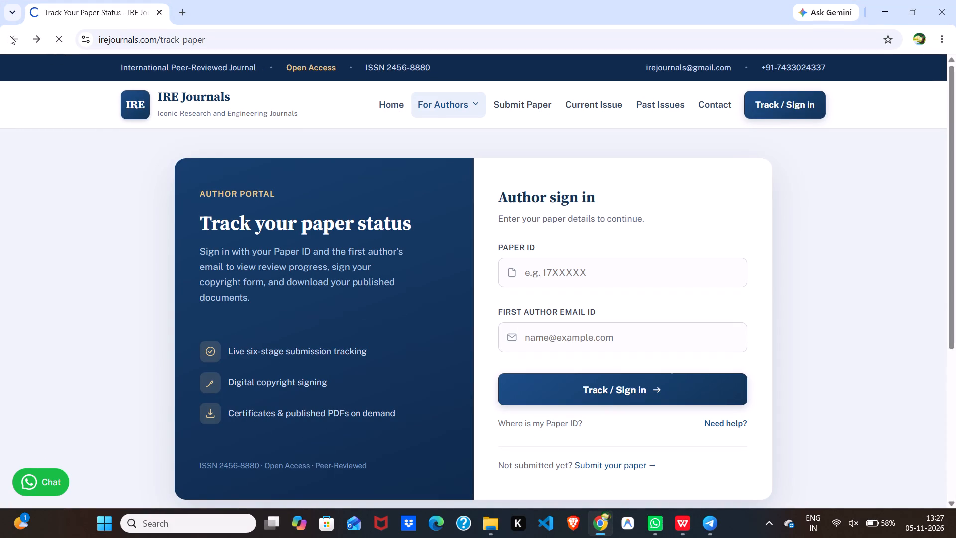
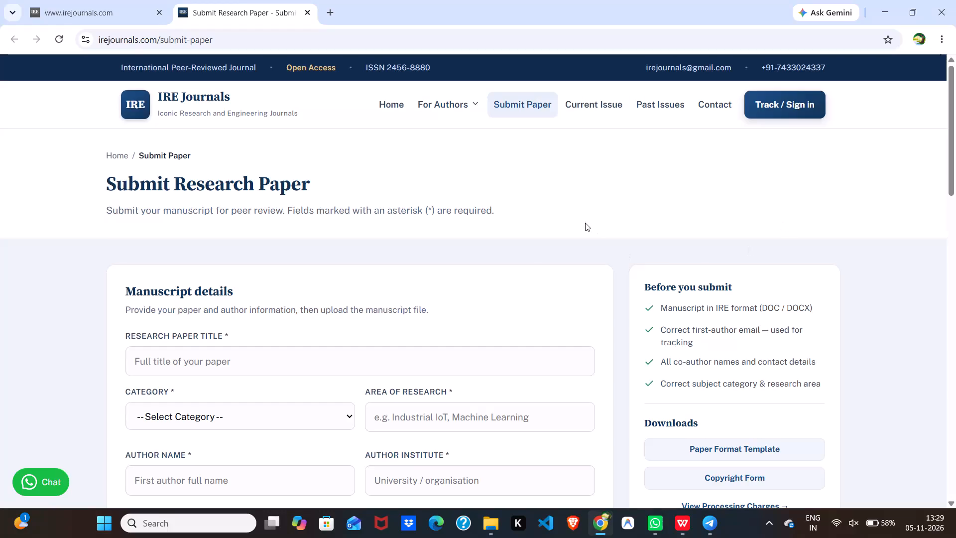
Copy "A Web-Based Car Rental Management System for Efficient Vehicle Search, Availability and Booking" from the WPS Office paper into the form's research paper title.
click(284, 367)
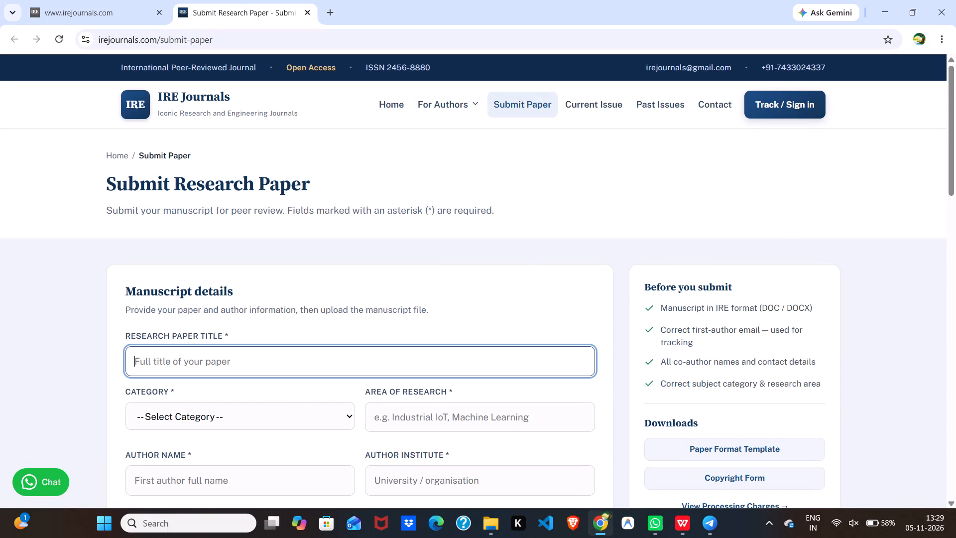
scroll(356, 386, down, 1)
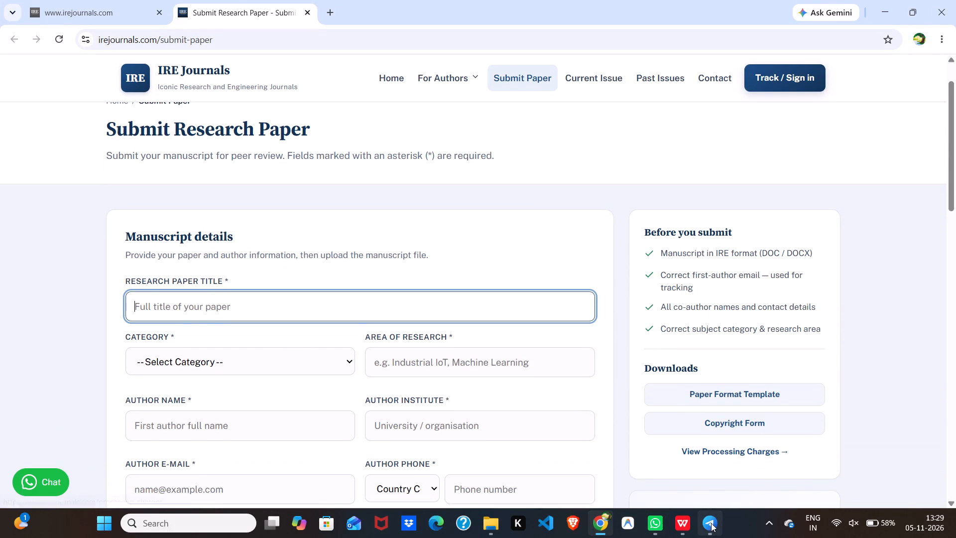
click(680, 526)
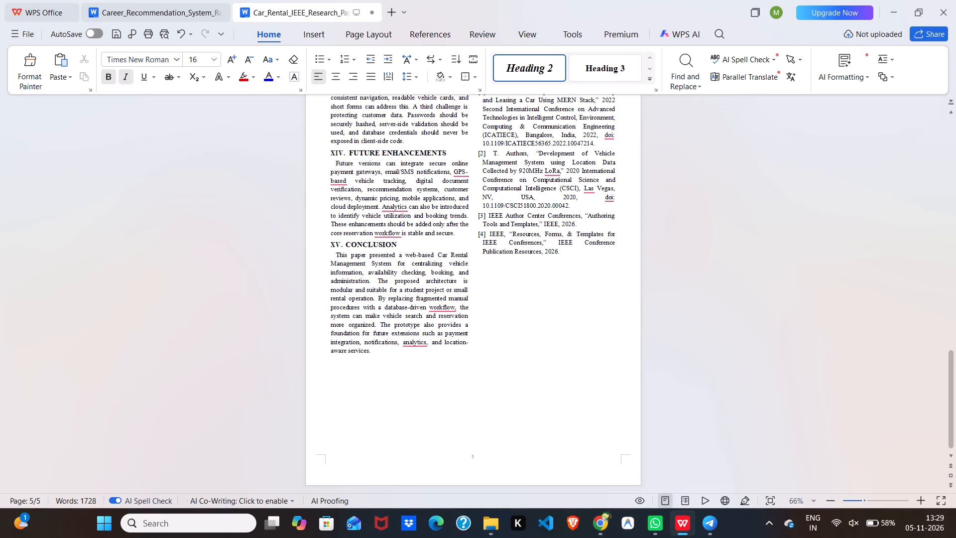
scroll(521, 333, up, 12)
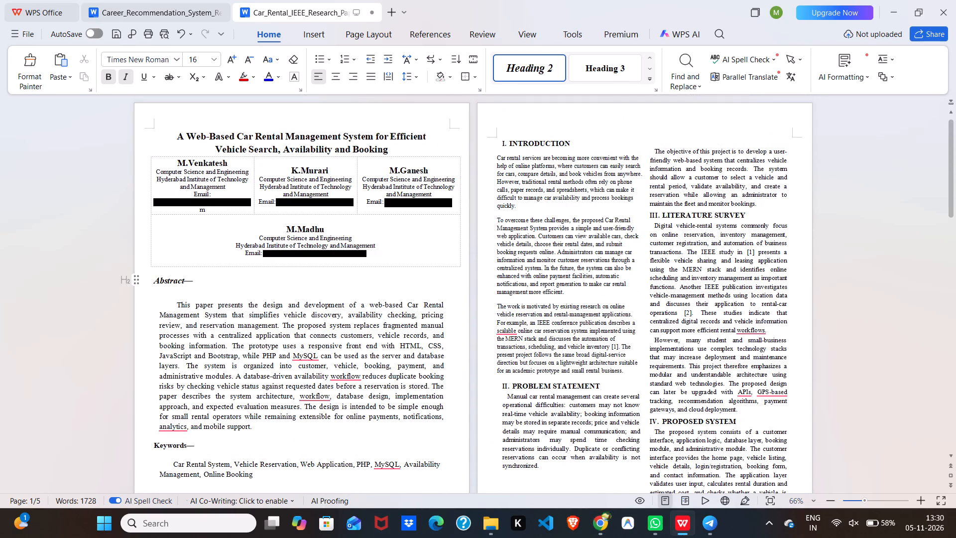
drag(388, 149, 186, 130)
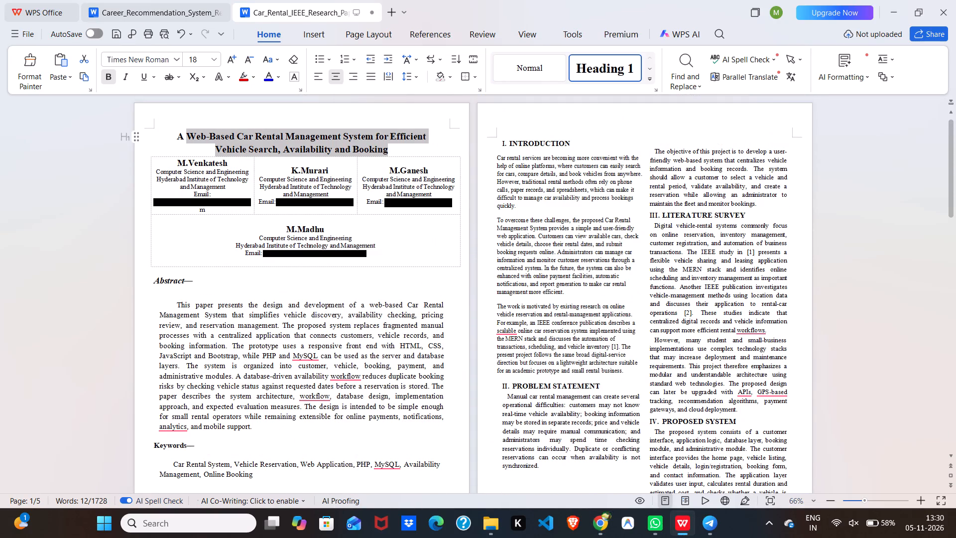
drag(186, 130, 179, 132)
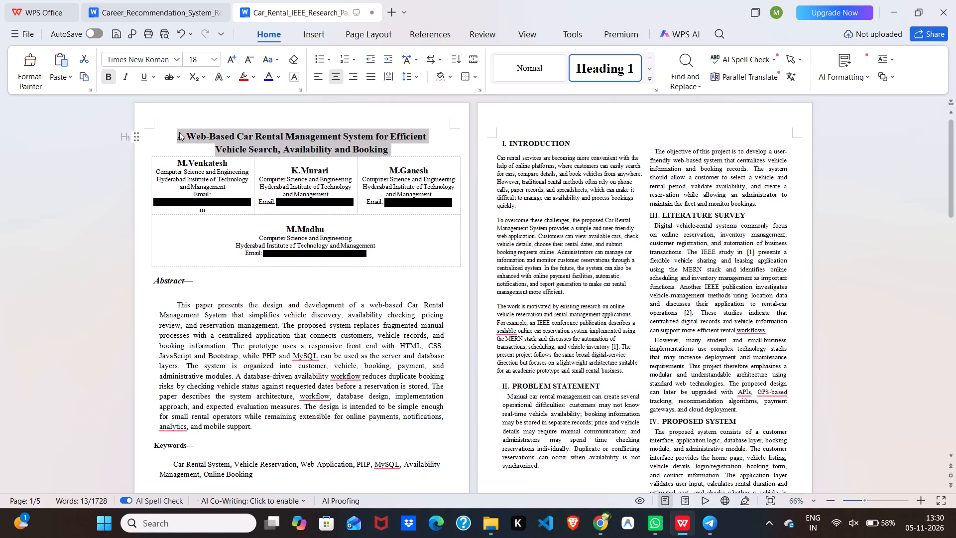
key(ctrl+c)
click(605, 525)
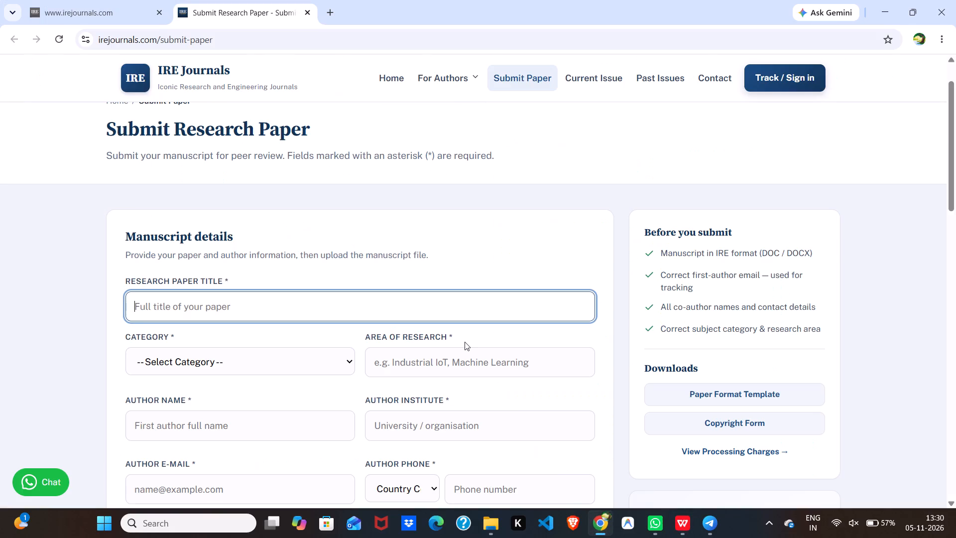
key(ctrl+v)
Set the manuscript's category to Science, Engineering and Technology.
scroll(438, 369, down, 1)
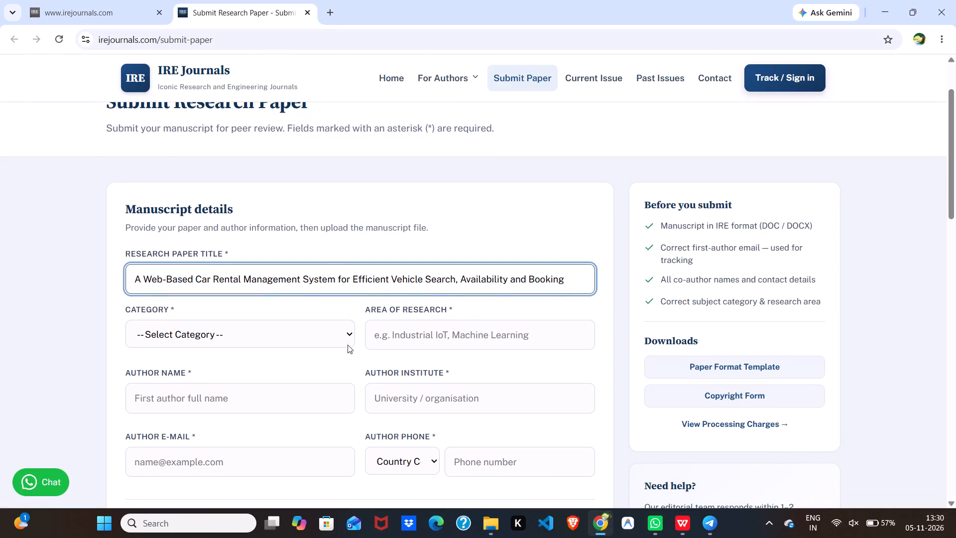
click(350, 333)
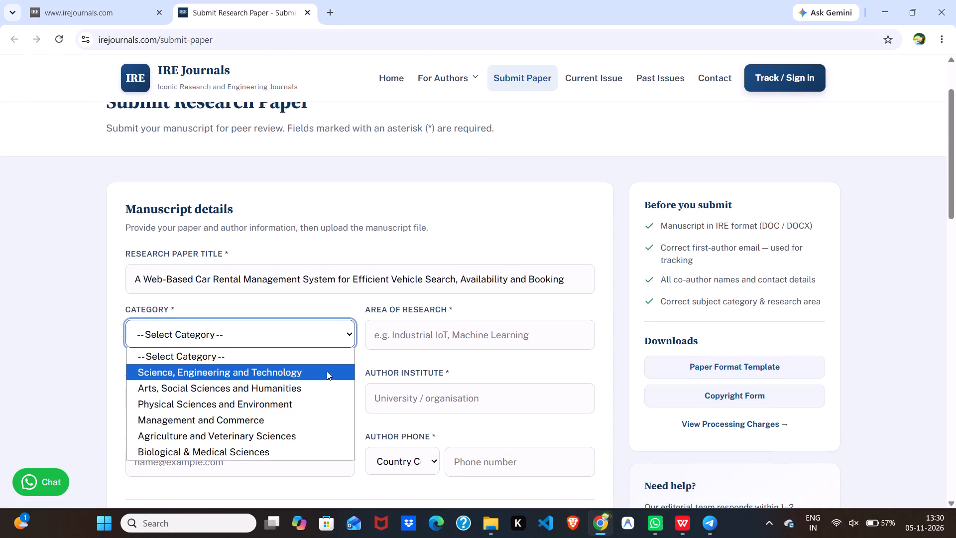
click(327, 371)
Enter the first author's name as listed in the car rental paper, with a space after the initial.
click(286, 397)
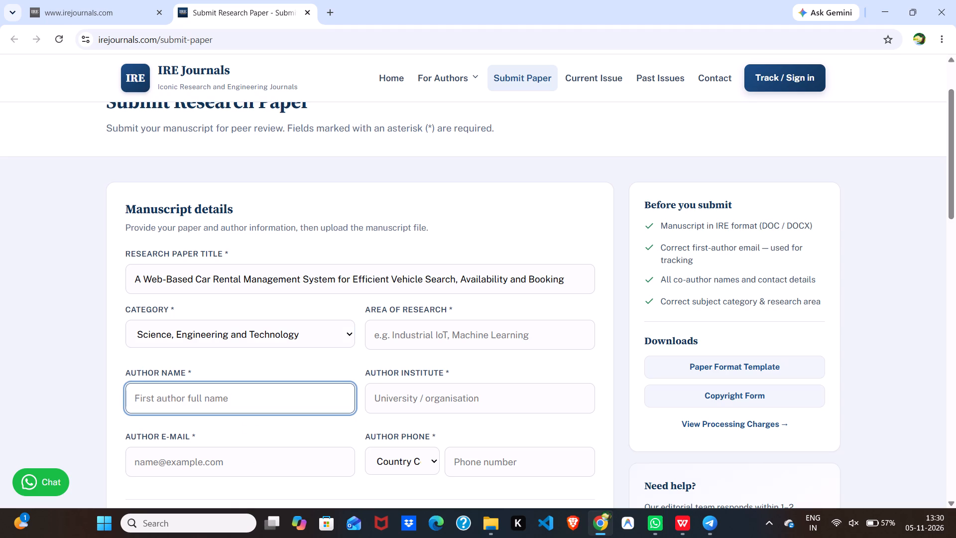
scroll(286, 397, down, 1)
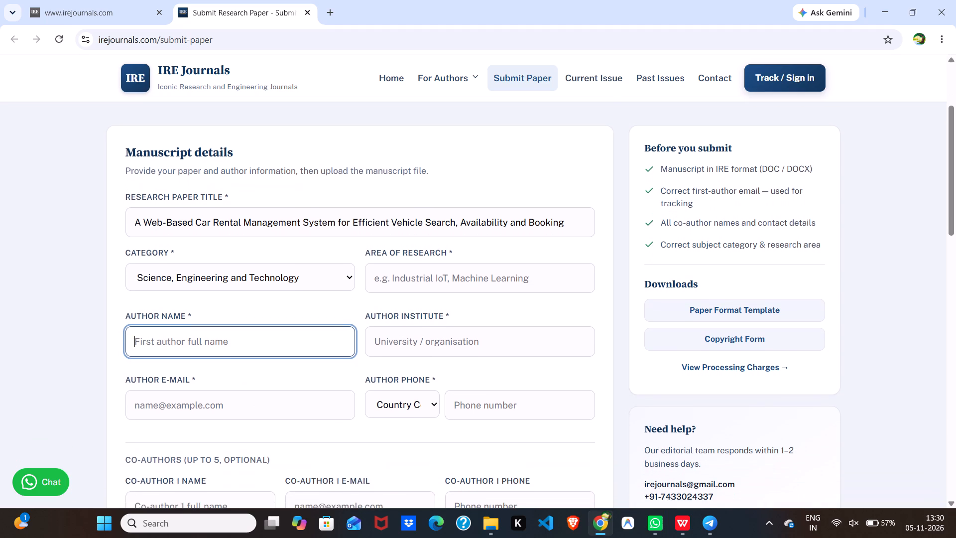
scroll(286, 397, down, 2)
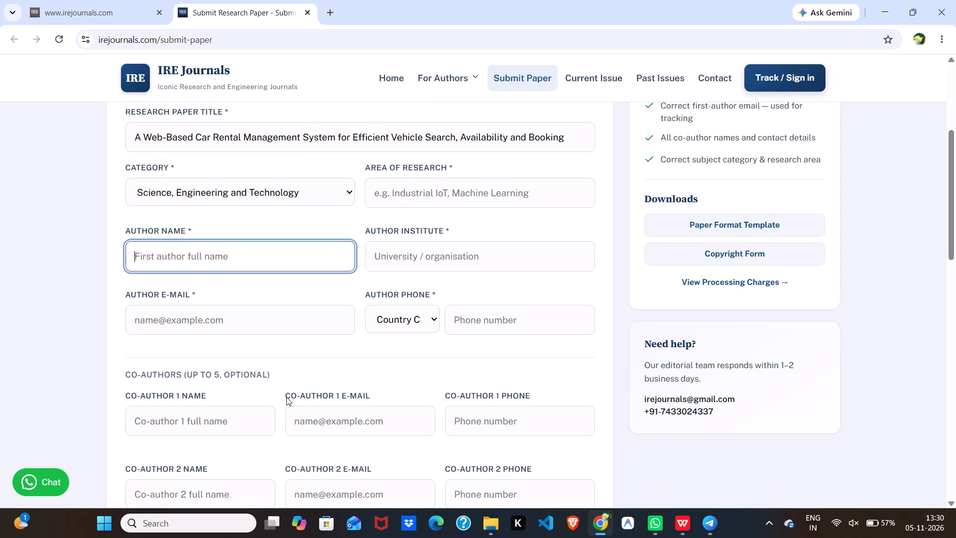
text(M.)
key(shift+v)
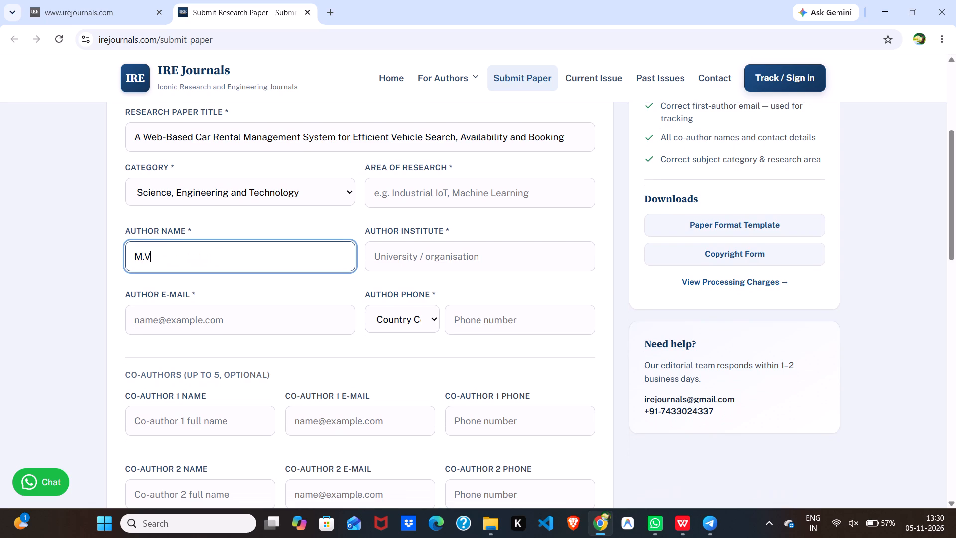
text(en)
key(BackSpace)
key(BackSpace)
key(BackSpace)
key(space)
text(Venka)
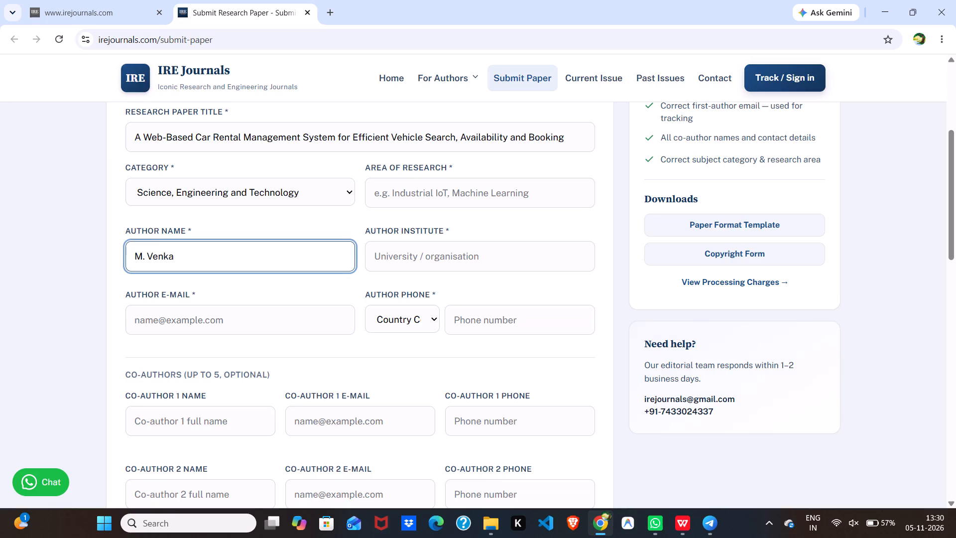
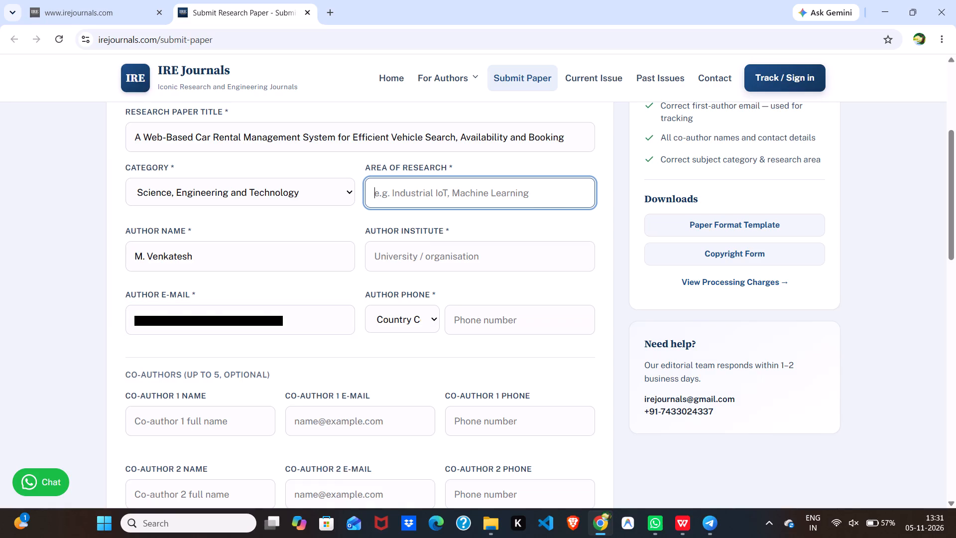
Enter "Machine Learning" as the area of research, with both words capitalized.
text(Machin)
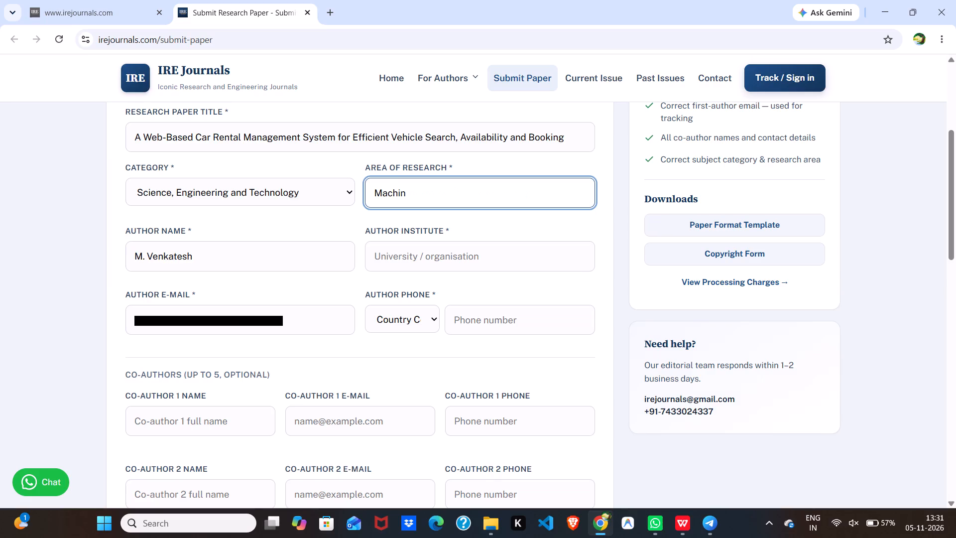
key(e)
key(BackSpace)
key(BackSpace)
key(BackSpace)
key(BackSpace)
key(BackSpace)
key(BackSpace)
key(BackSpace)
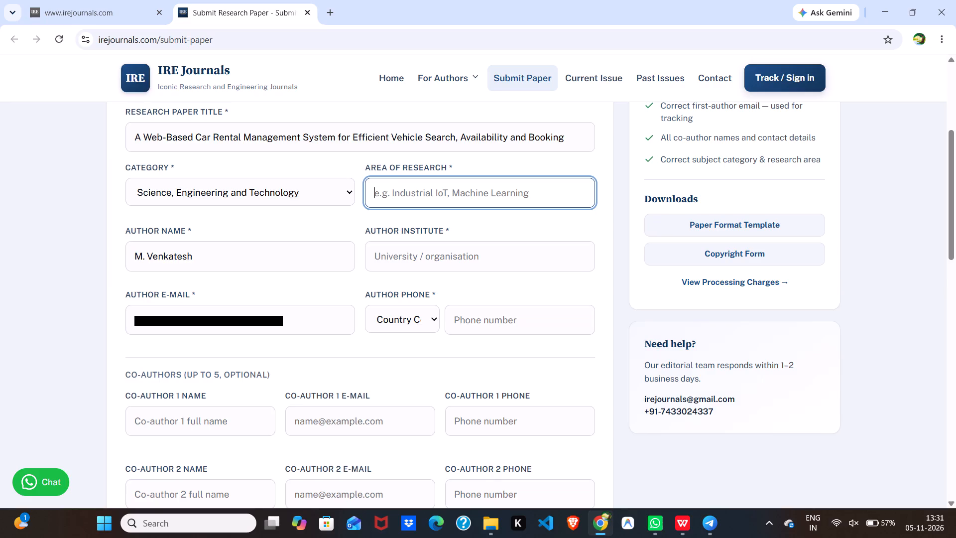
text(Machine learni)
text(ng)
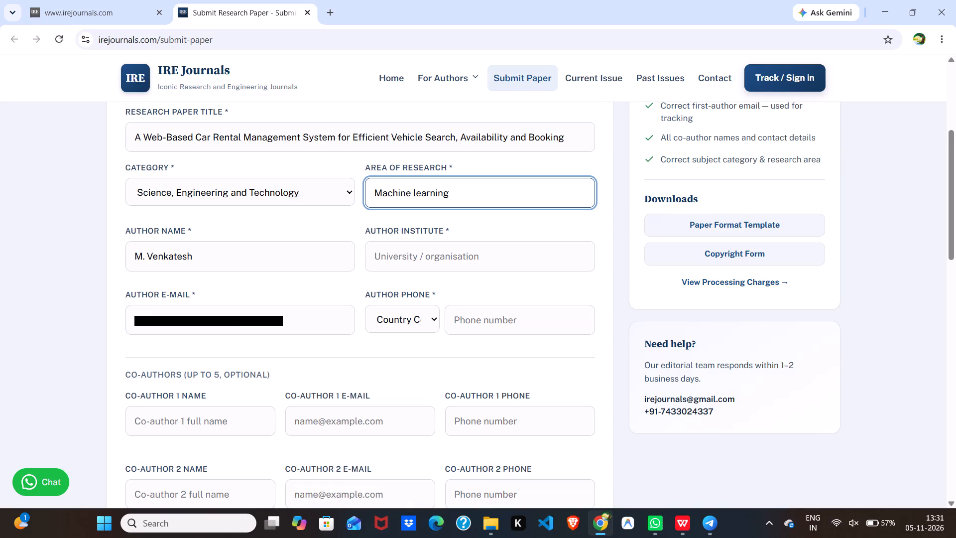
key(Left)
key(Left)
key(Left)
key(Left)
key(Left)
key(Left)
key(Left)
key(BackSpace)
key(shift+l)
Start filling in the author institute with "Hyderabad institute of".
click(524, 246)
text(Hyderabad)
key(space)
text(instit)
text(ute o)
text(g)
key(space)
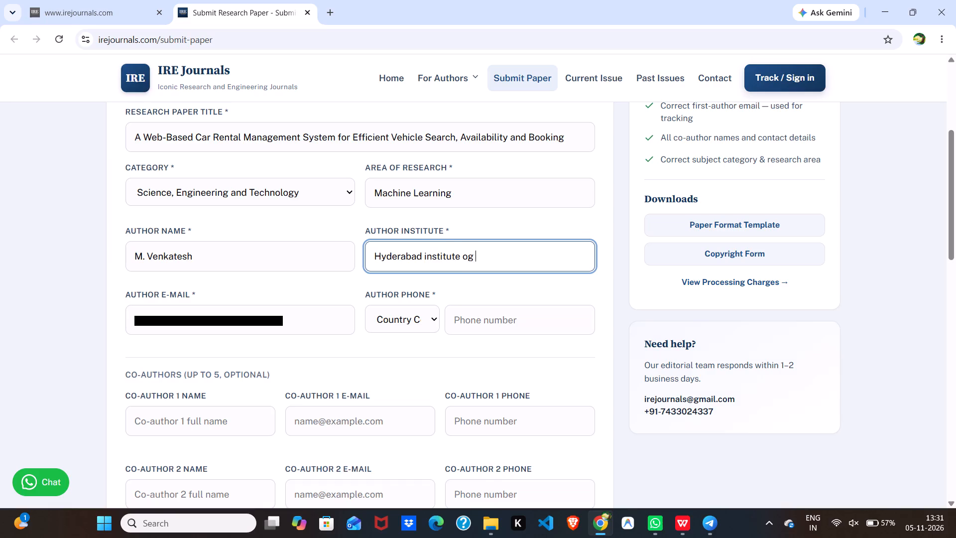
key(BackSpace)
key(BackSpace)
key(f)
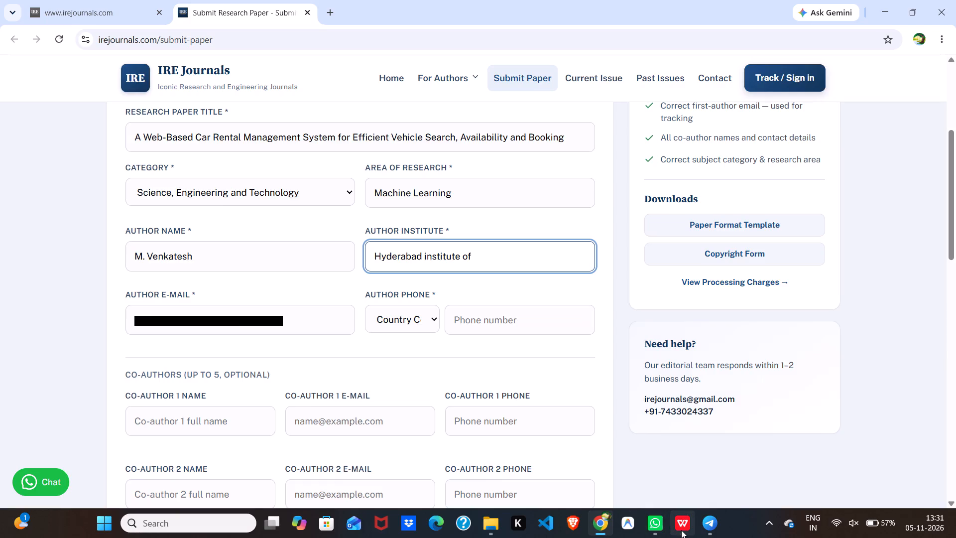
Copy "Hyderabad Institute of Technology and Management" from the WPS Office paper's author block over the form's entire author institute entry.
click(681, 530)
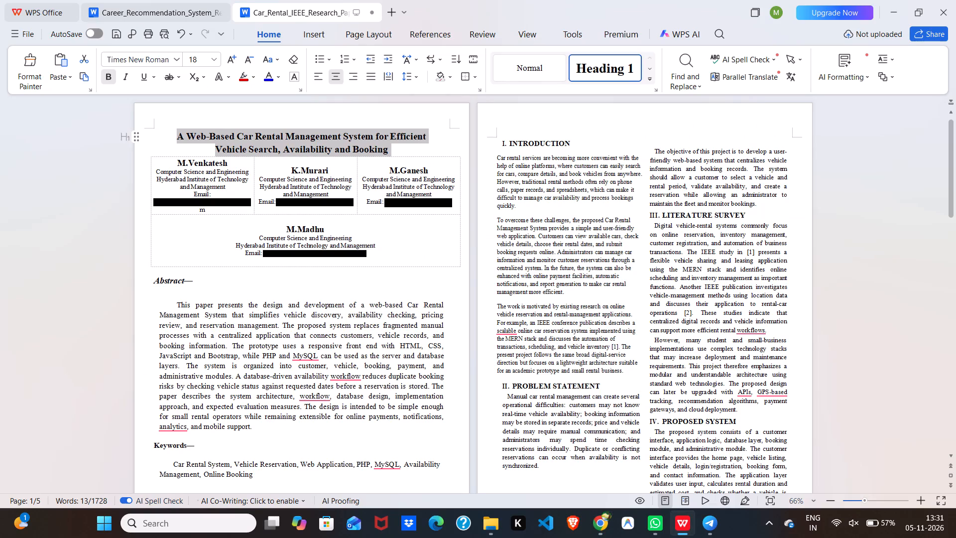
click(378, 247)
drag(378, 247, 285, 251)
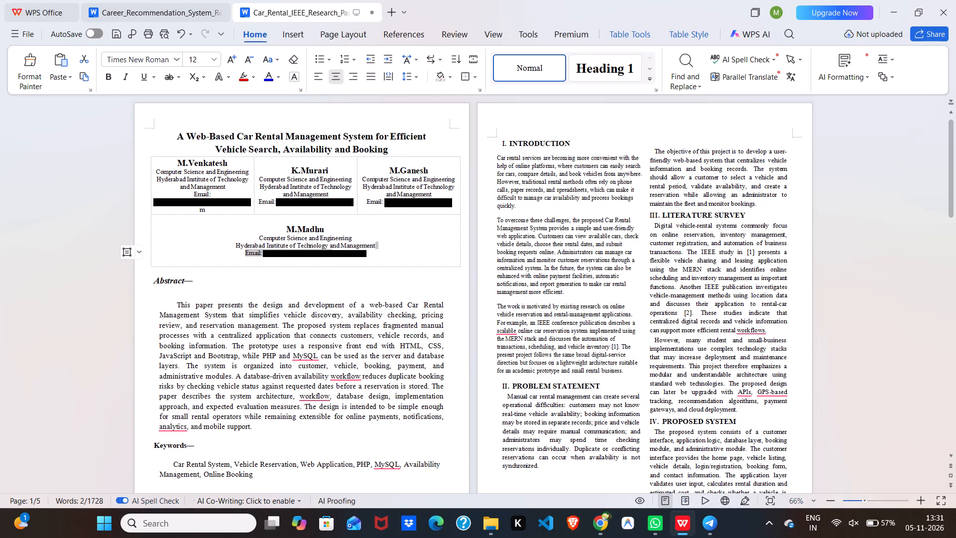
drag(285, 251, 234, 247)
key(ctrl+c)
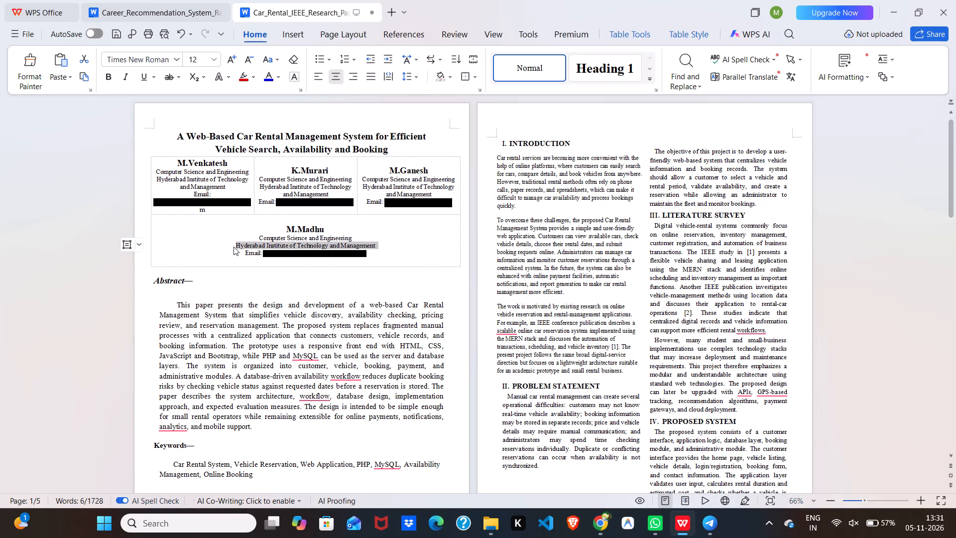
click(597, 520)
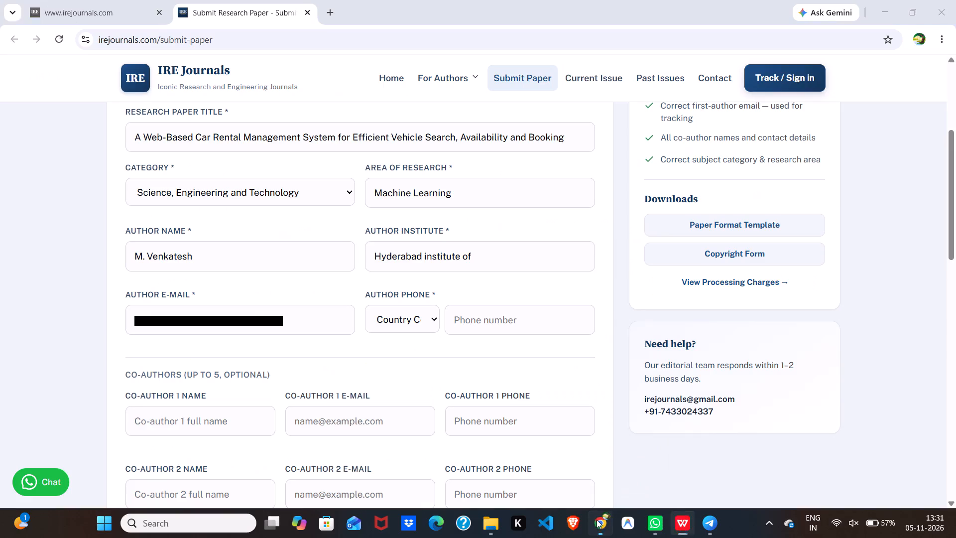
key(ctrl+a)
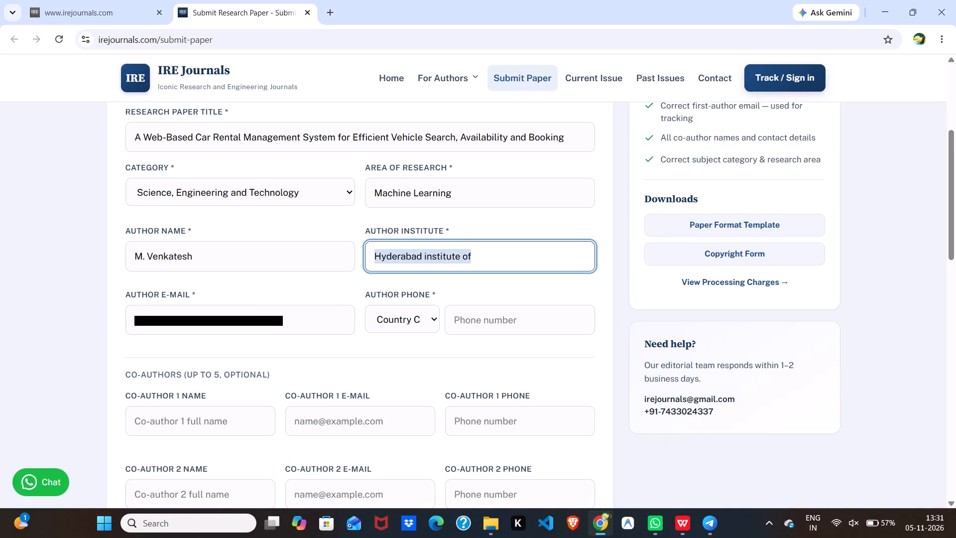
key(ctrl+v)
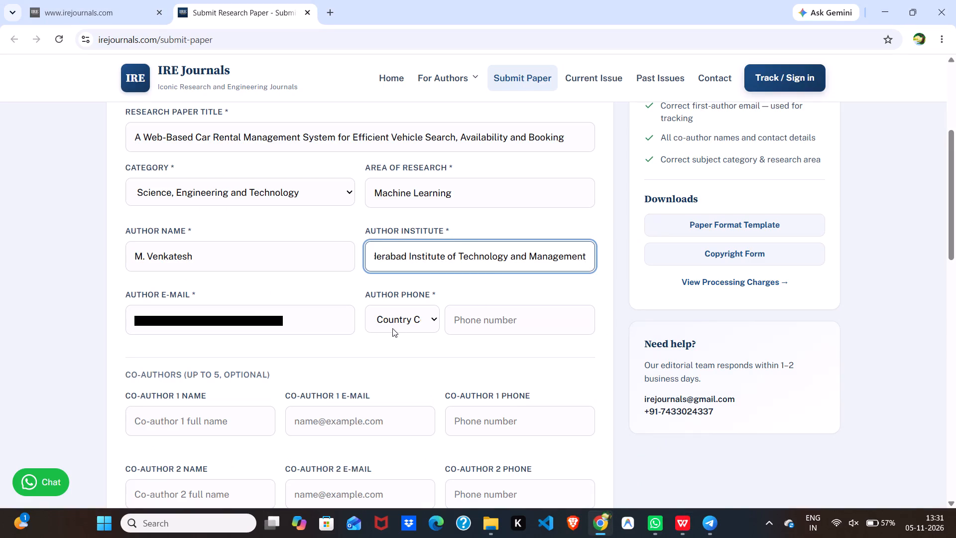
Open the country code choices for the author's phone number.
click(435, 316)
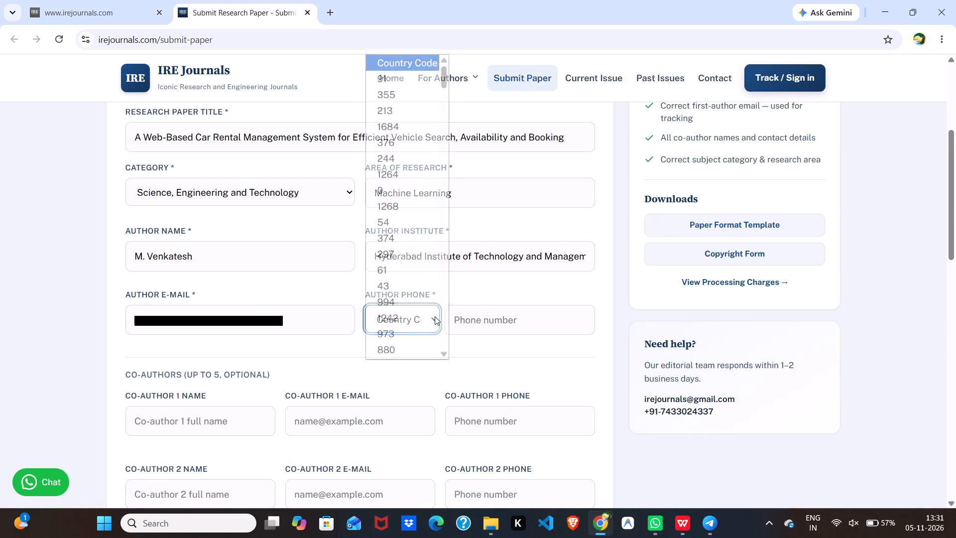
Set the country code of the author's phone number to 91.
click(431, 79)
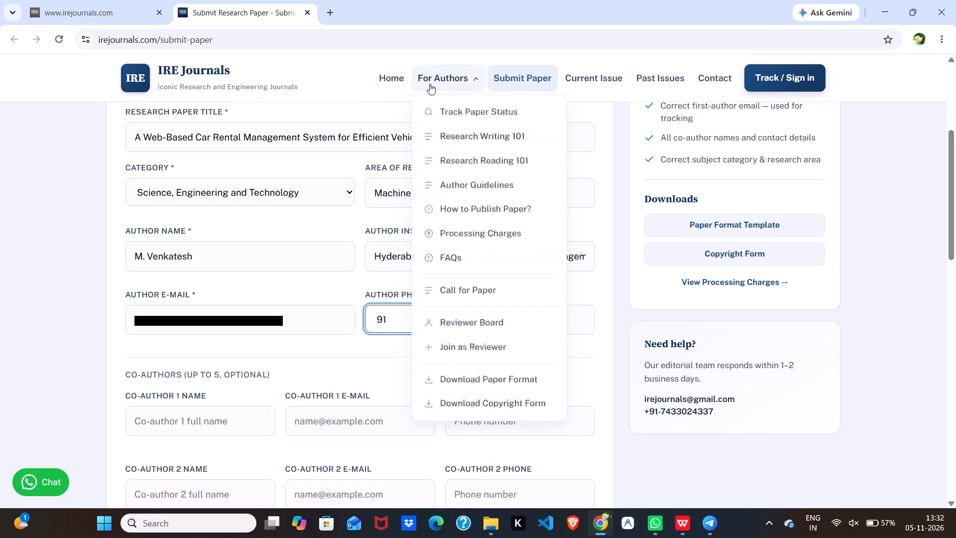
Reopen the country code choices for the author's phone and look through the list of codes down to its end.
click(380, 319)
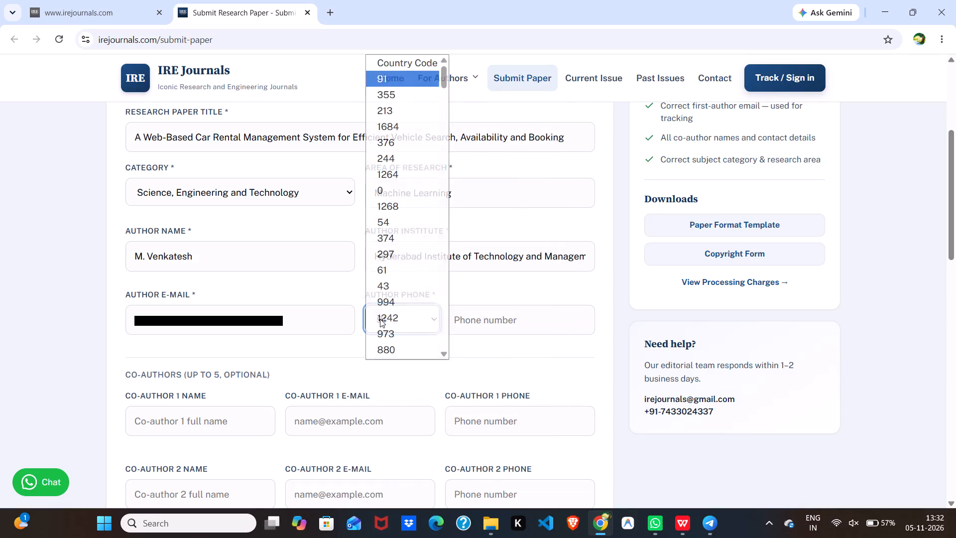
scroll(389, 324, down, 4)
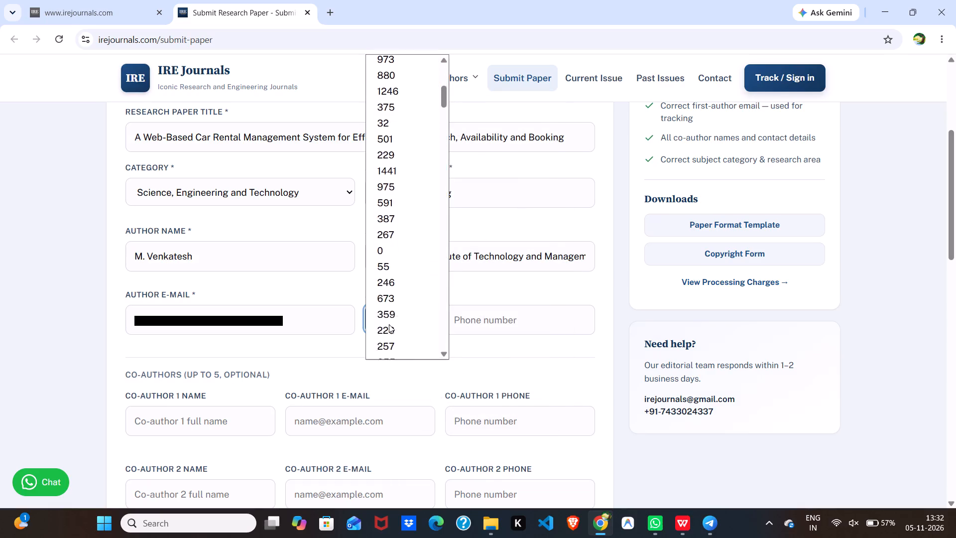
scroll(389, 324, down, 6)
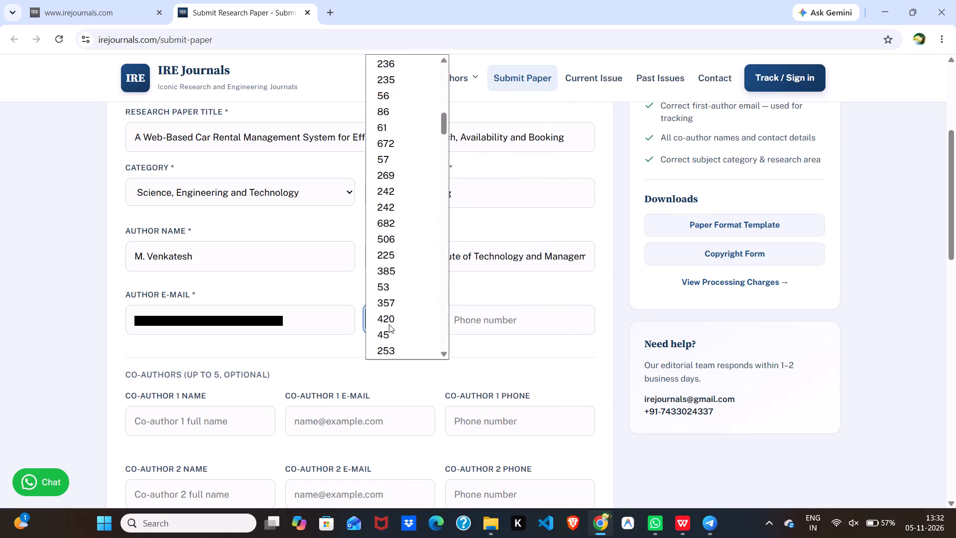
scroll(389, 324, down, 16)
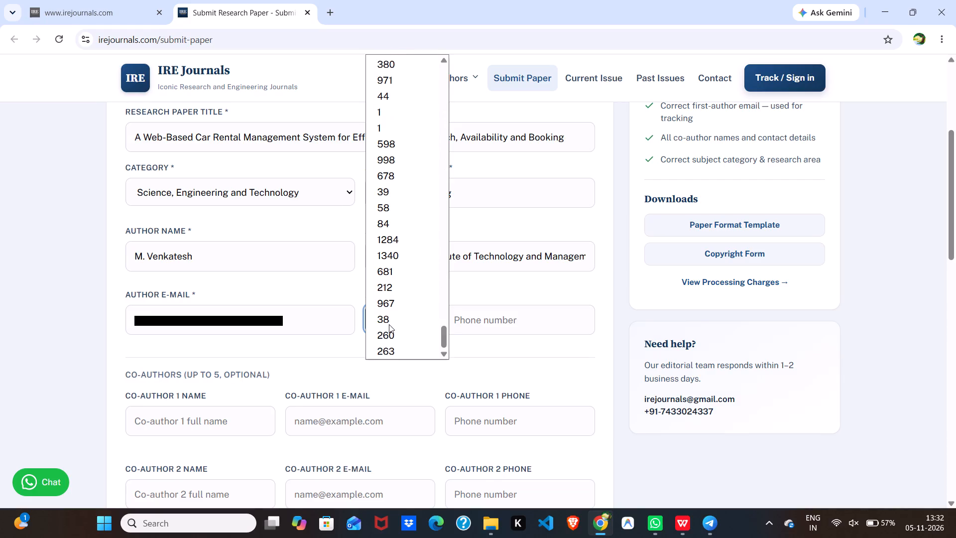
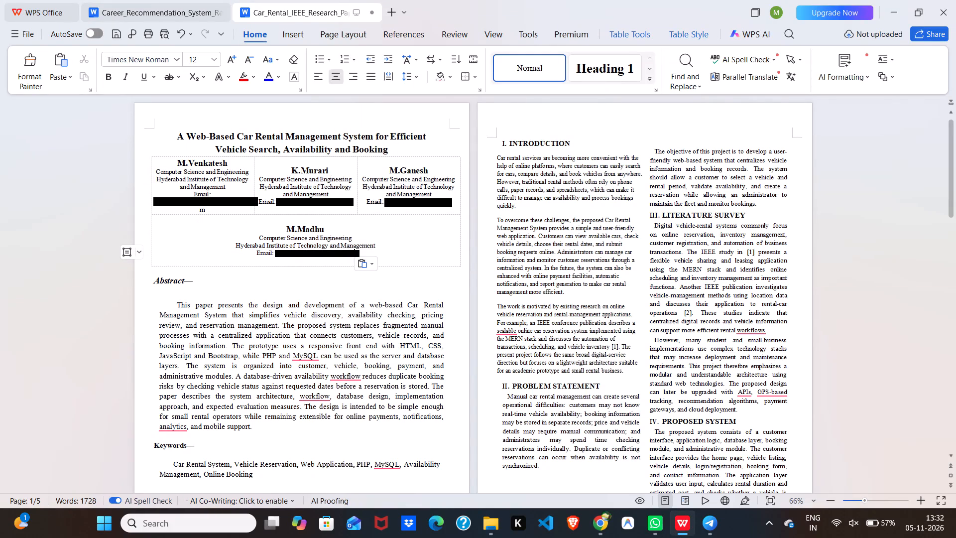
Leave the WPS Office paper's author block and switch back to the IRE Journals paper submission form in Chrome.
click(400, 240)
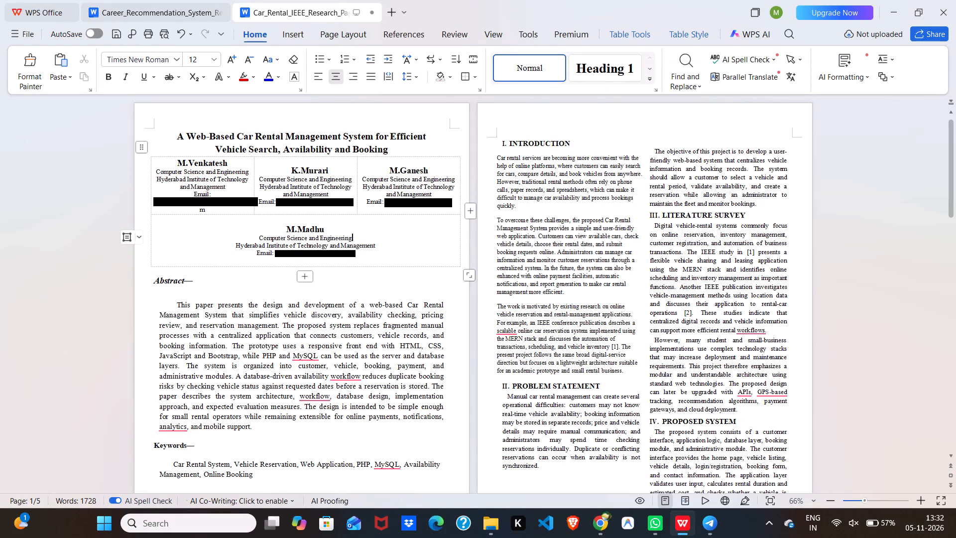
click(598, 534)
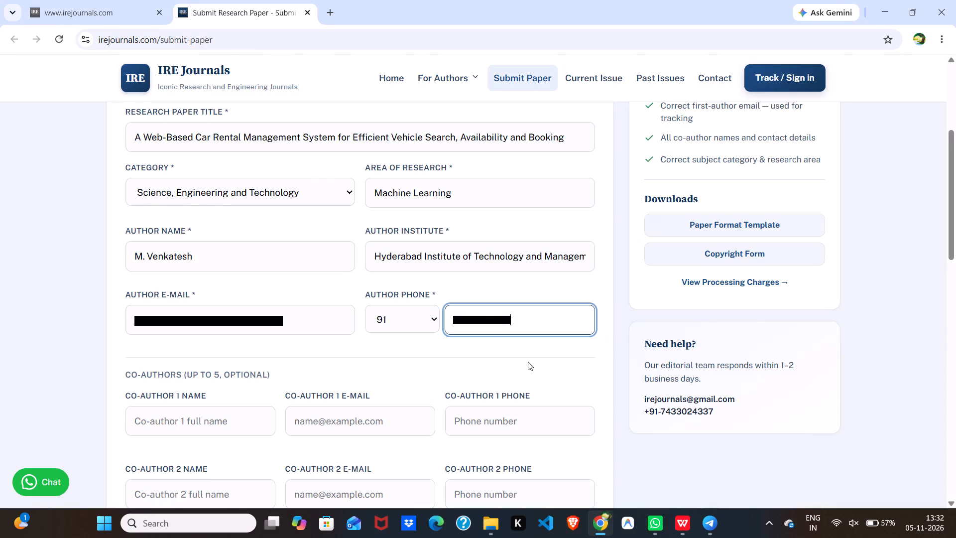
Enter the paper's second listed author as the co-author 1 name, written with the initial "M." before the name.
scroll(501, 330, down, 4)
click(237, 293)
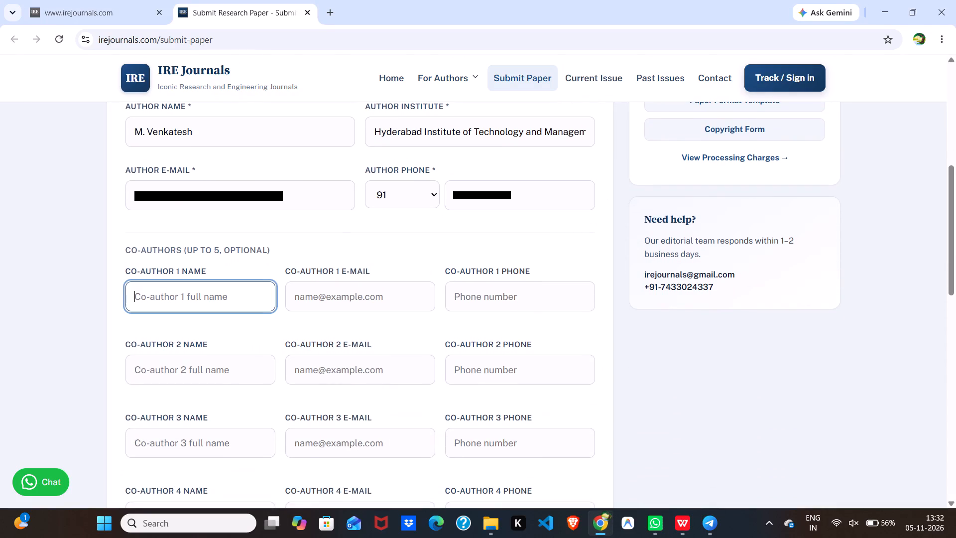
key(shift+m)
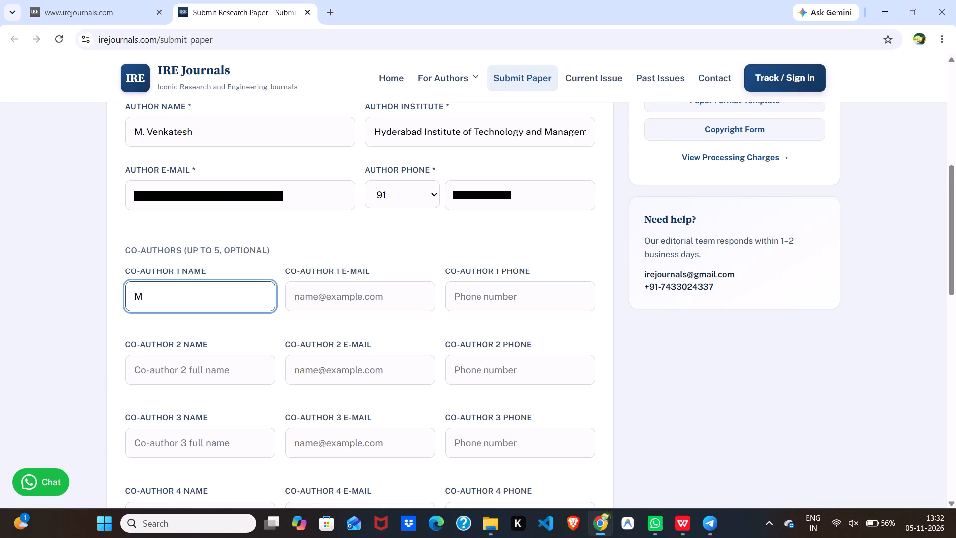
text(. Murari)
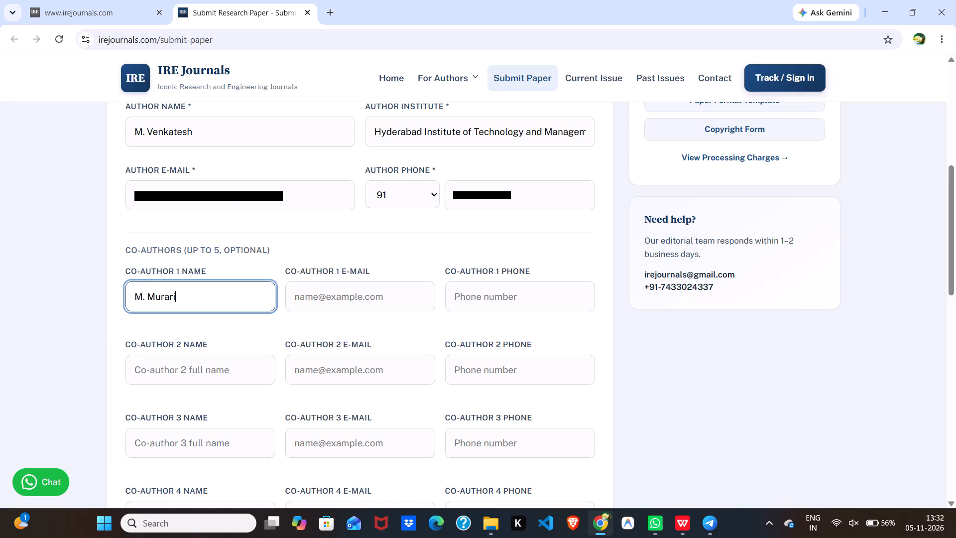
Copy the second author's e-mail address from the WPS Office paper's author block into the form's co-author 1 e-mail.
click(383, 300)
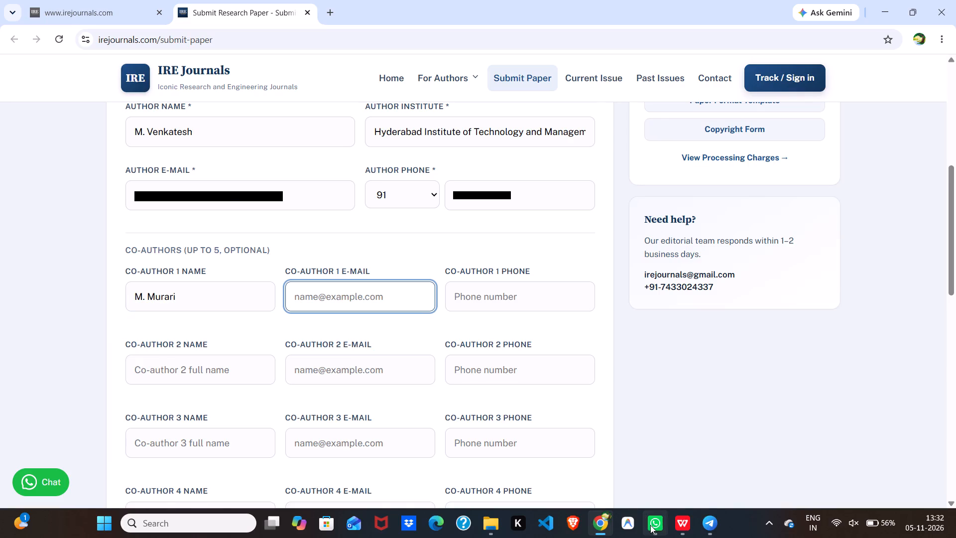
click(683, 528)
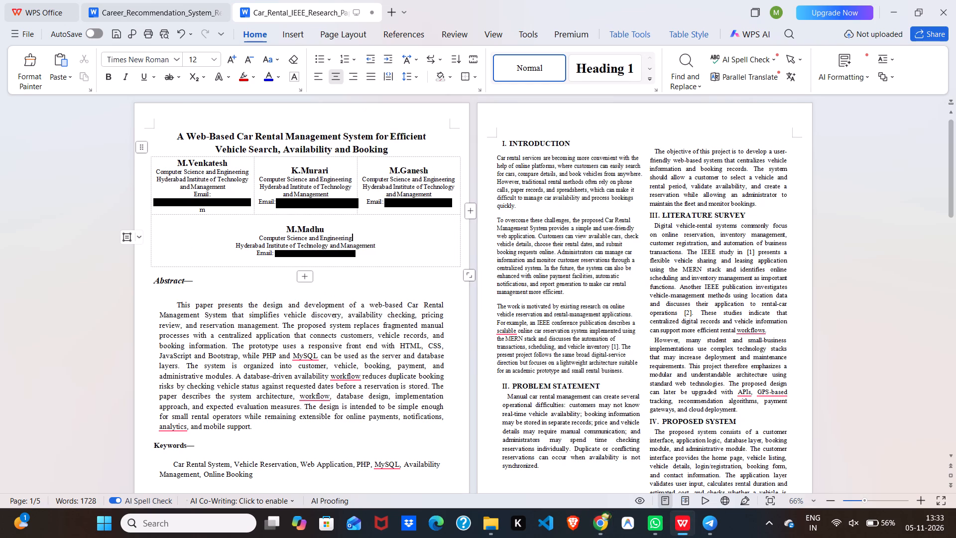
drag(353, 202, 279, 203)
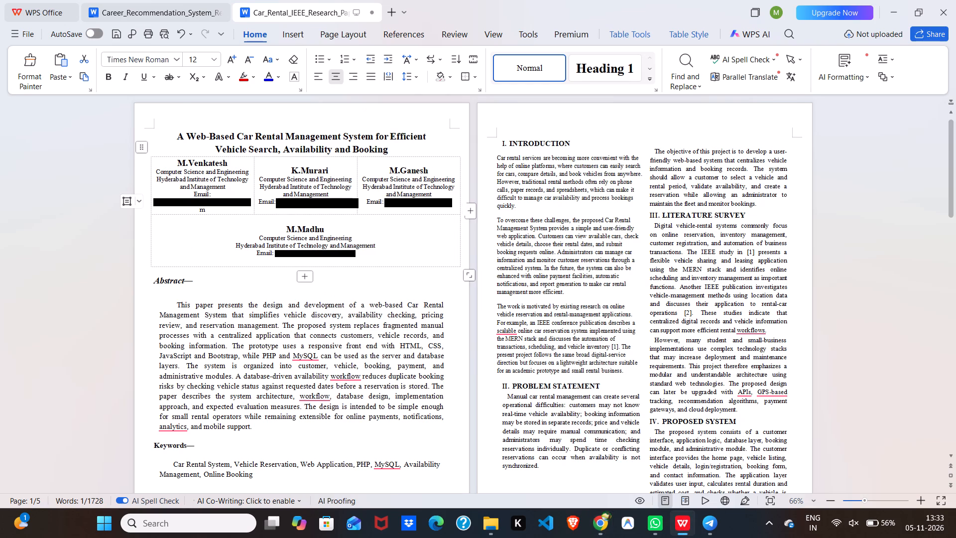
drag(279, 203, 274, 201)
key(shift+Right)
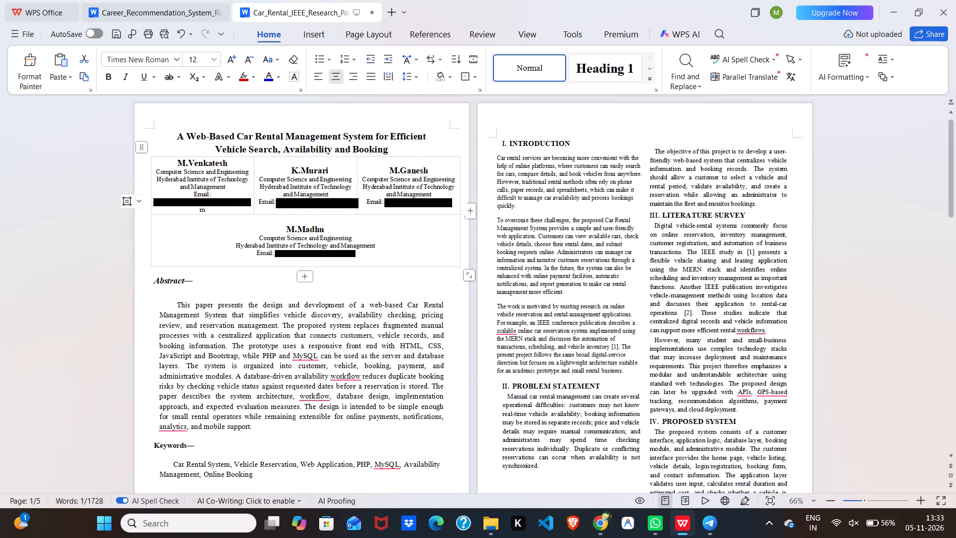
key(ctrl+c)
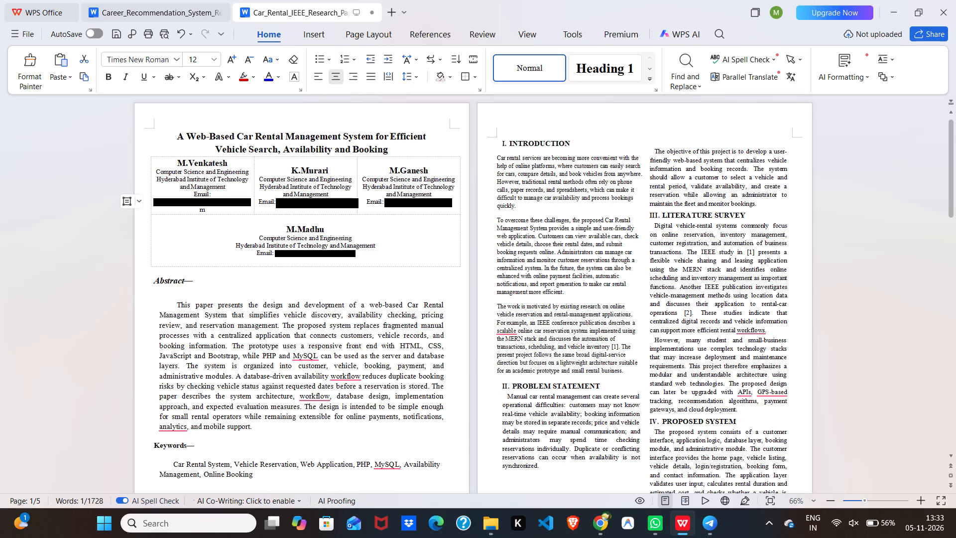
click(600, 515)
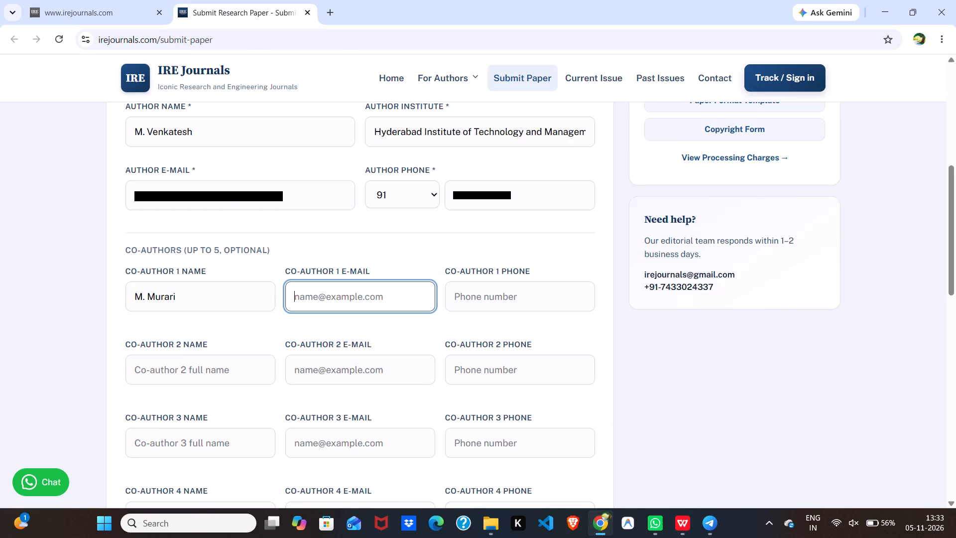
key(ctrl+v)
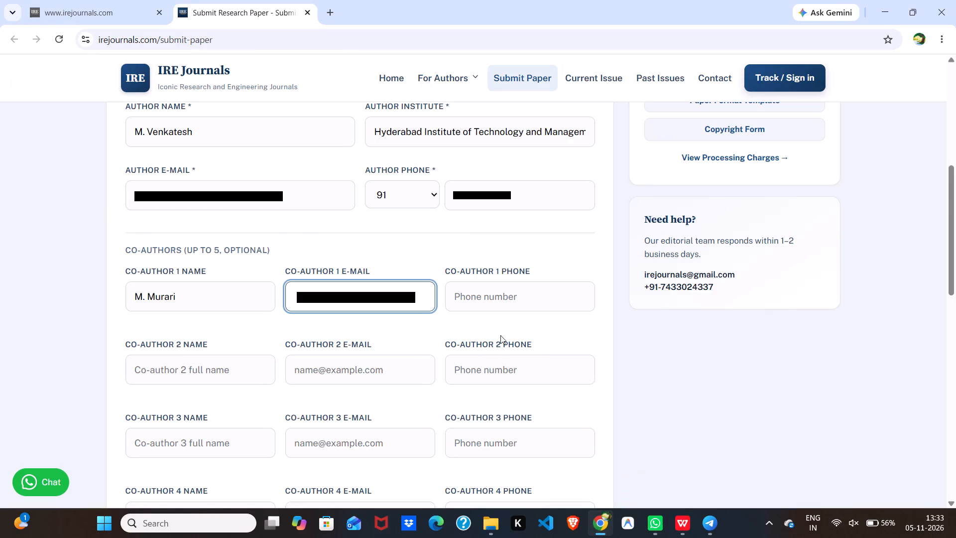
click(500, 300)
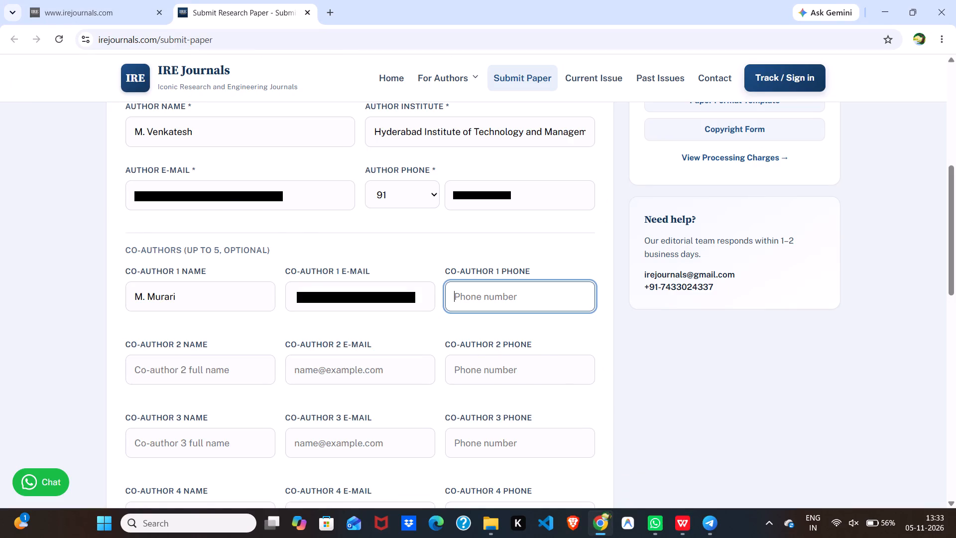
Enter the paper's third listed author as the co-author 2 name, with the initial "M." and a space before the name.
click(234, 369)
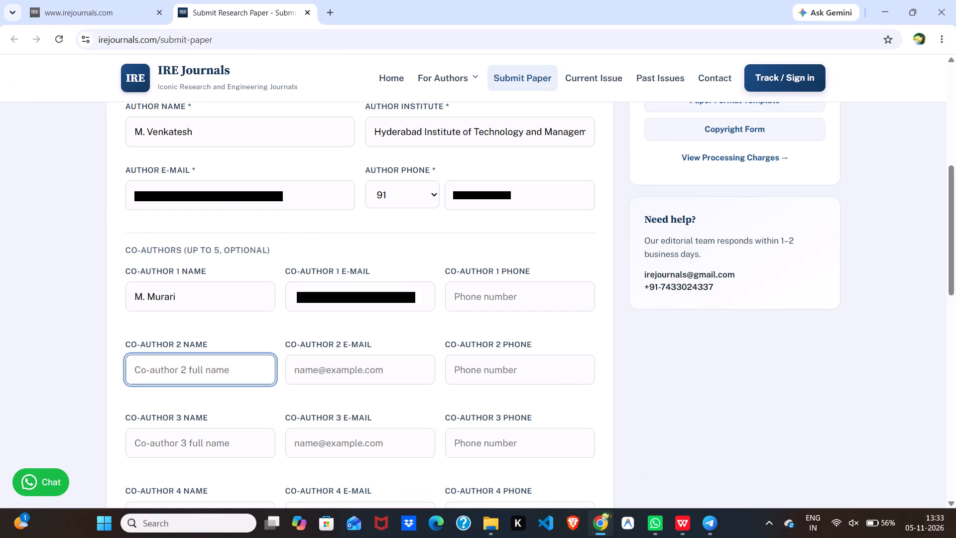
key(shift+g)
key(BackSpace)
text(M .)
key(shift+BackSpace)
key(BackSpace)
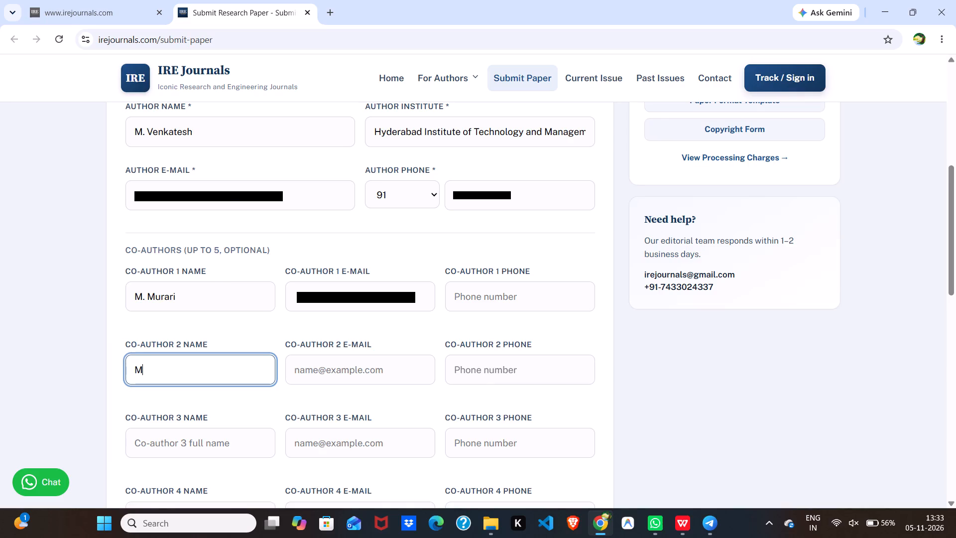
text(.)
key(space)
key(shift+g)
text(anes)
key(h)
Fill in the co-author 3 name with the same name as co-author 1.
click(238, 449)
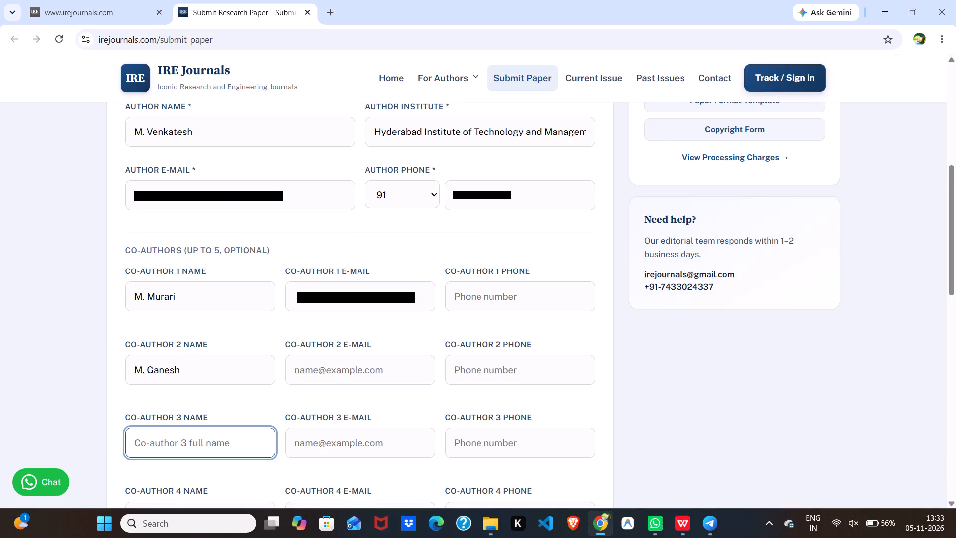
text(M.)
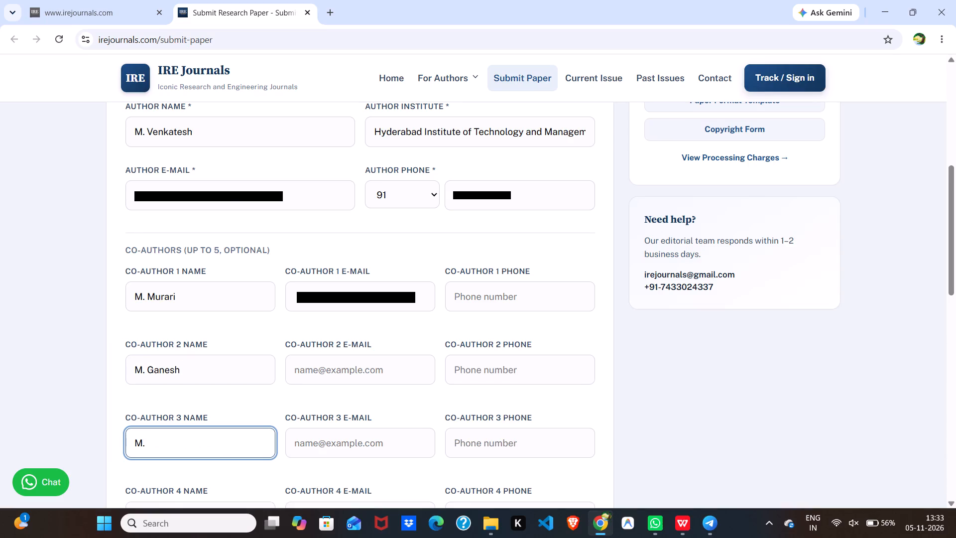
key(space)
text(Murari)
Copy the third author's e-mail address from the WPS Office paper's author block into the form's co-author 2 e-mail.
click(374, 370)
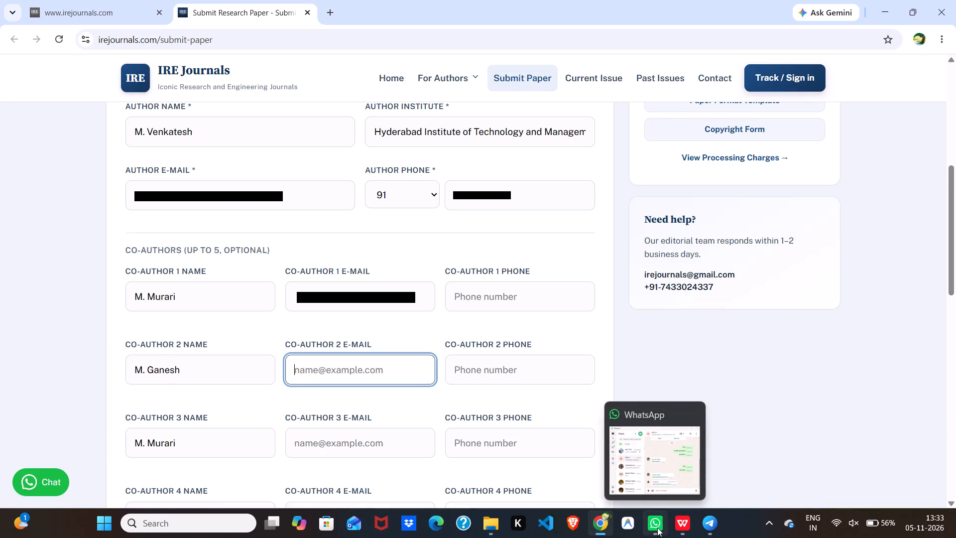
click(682, 531)
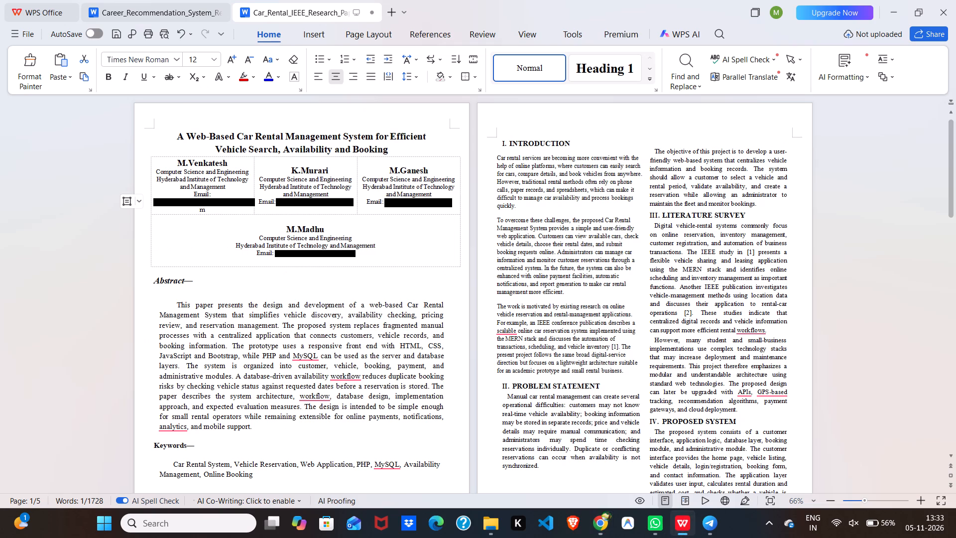
click(452, 205)
key(shift+Left)
key(shift+Left)
key(shift+Left)
key(shift+Left)
key(shift+Left)
key(shift+Left)
key(shift+Left)
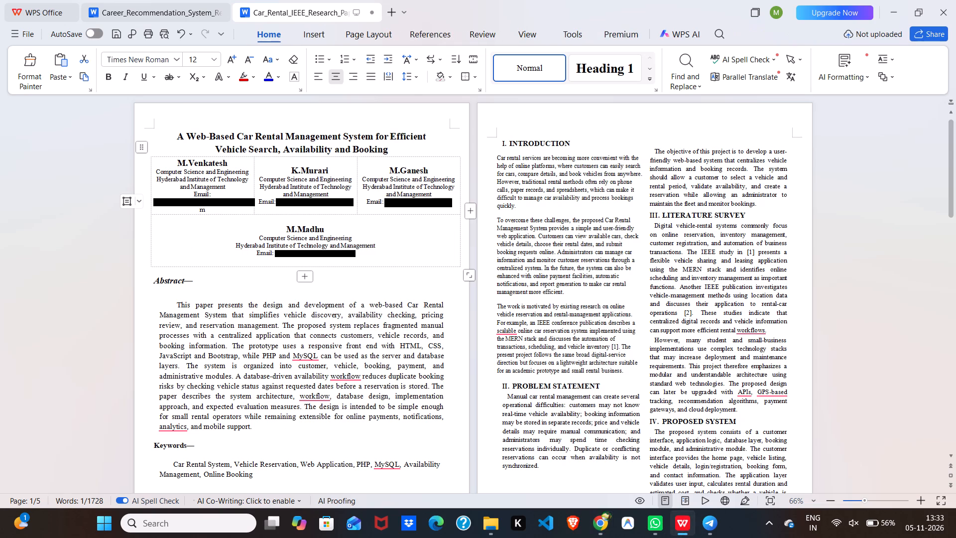
key(shift+Left)
key(shift+Left)
key(shift+Left)
key(shift+Left)
key(shift+Left)
key(shift+Left)
key(shift+Left)
key(shift+Left)
key(shift+Left)
key(shift+Left)
key(shift+Left)
key(shift+Left)
key(shift+Left)
key(ctrl+c)
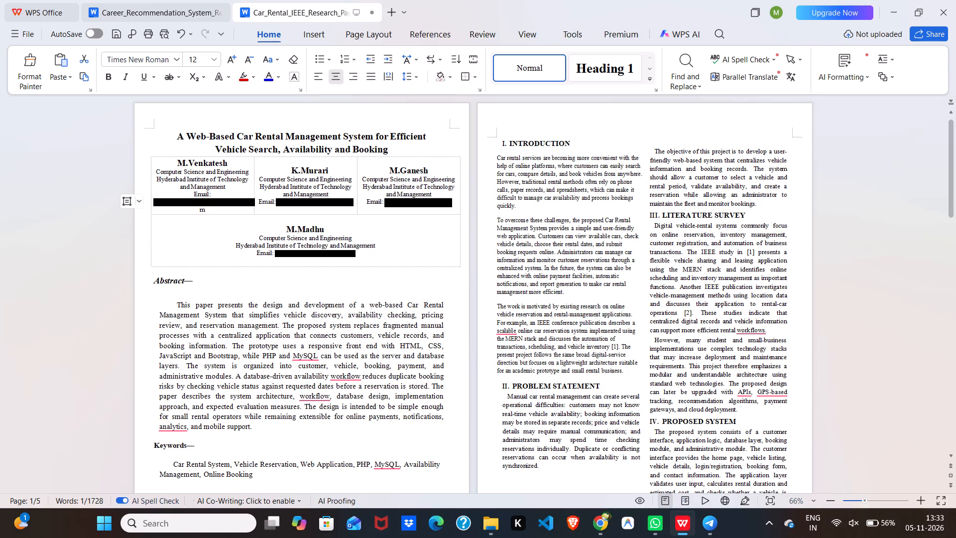
click(605, 528)
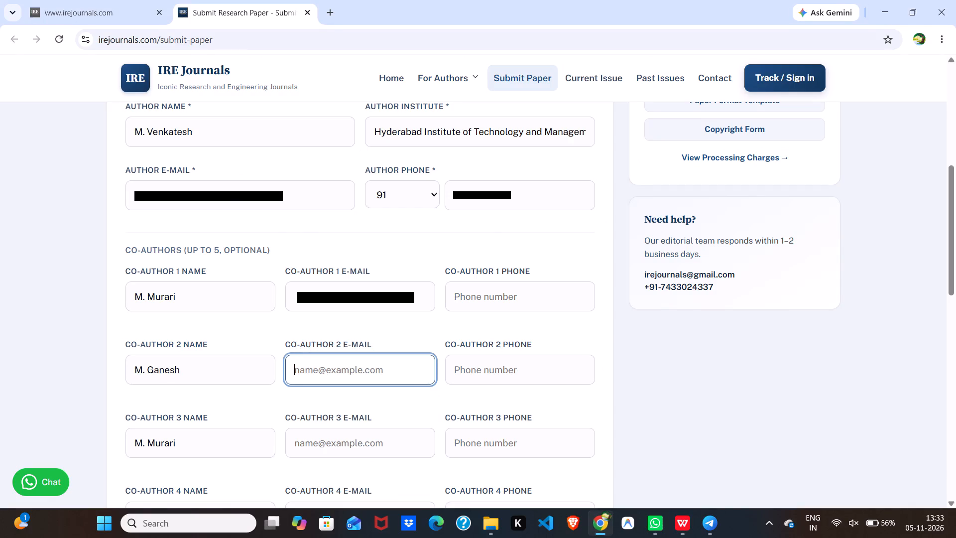
key(ctrl+v)
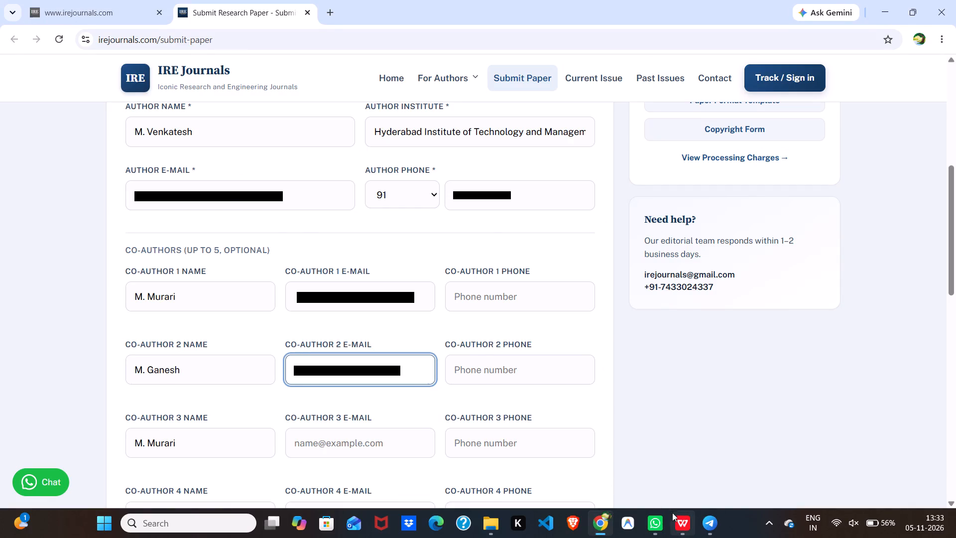
Copy the fourth author's e-mail address from the WPS Office paper's author block into the form's co-author 3 e-mail.
click(675, 521)
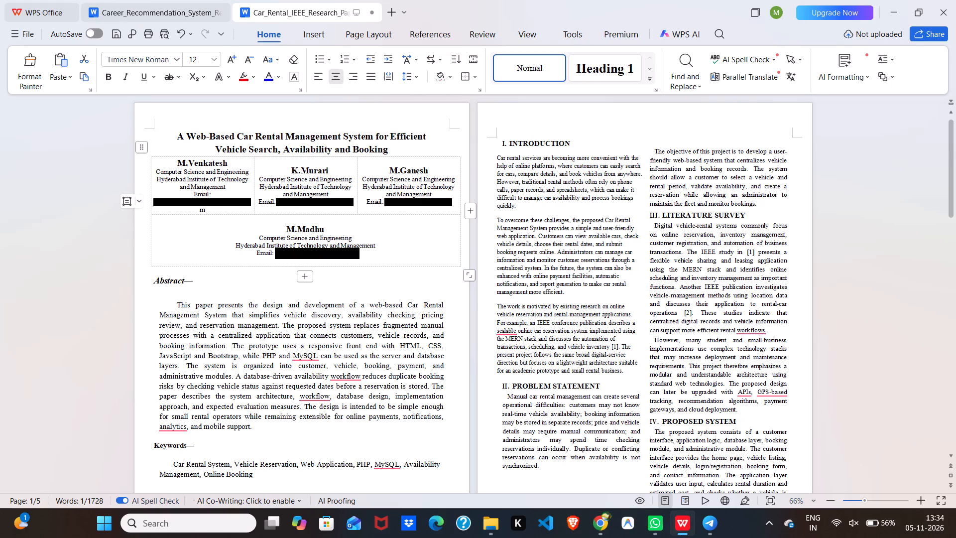
click(353, 252)
key(shift+Left)
key(shift+Left)
key(shift+Left)
key(shift+Left)
key(shift+Left)
key(shift+Left)
key(shift+Left)
key(shift+Left)
key(shift+Left)
key(shift+Left)
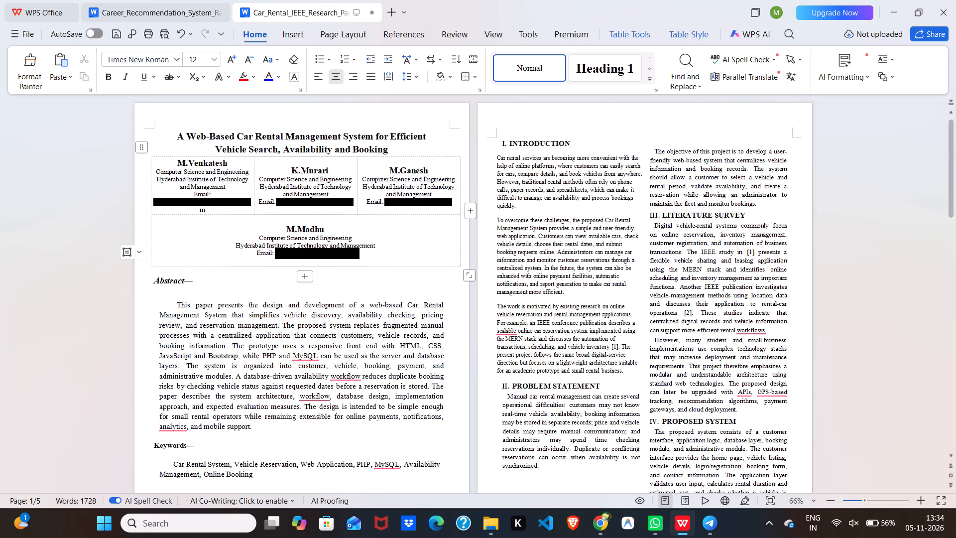
key(shift+Left)
key(shift+Left)
key(shift+Left)
key(shift+Left)
key(shift+Left)
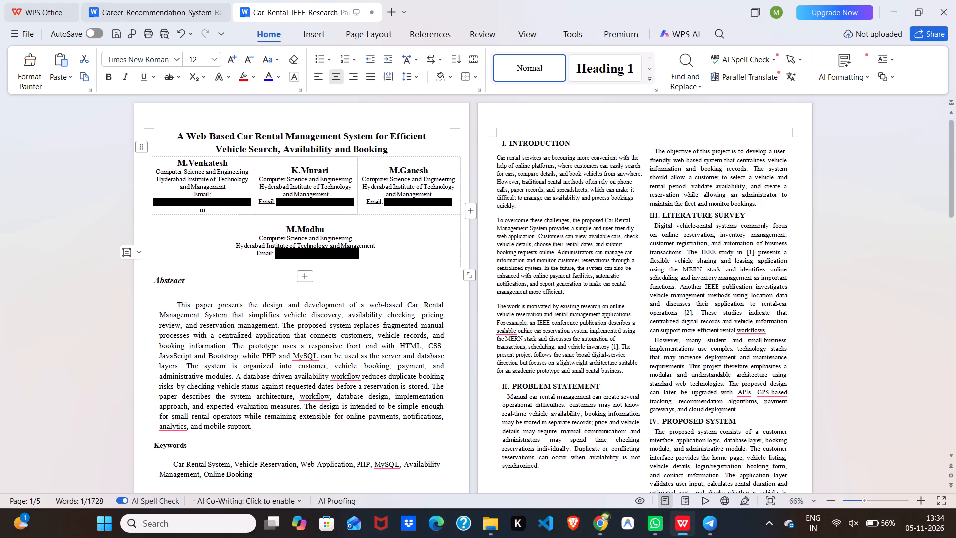
key(shift+Left)
key(shift+Left)
key(shift+Left)
key(shift+Left)
key(shift+Left)
key(shift+Left)
key(shift+Left)
key(shift+Left)
key(ctrl+c)
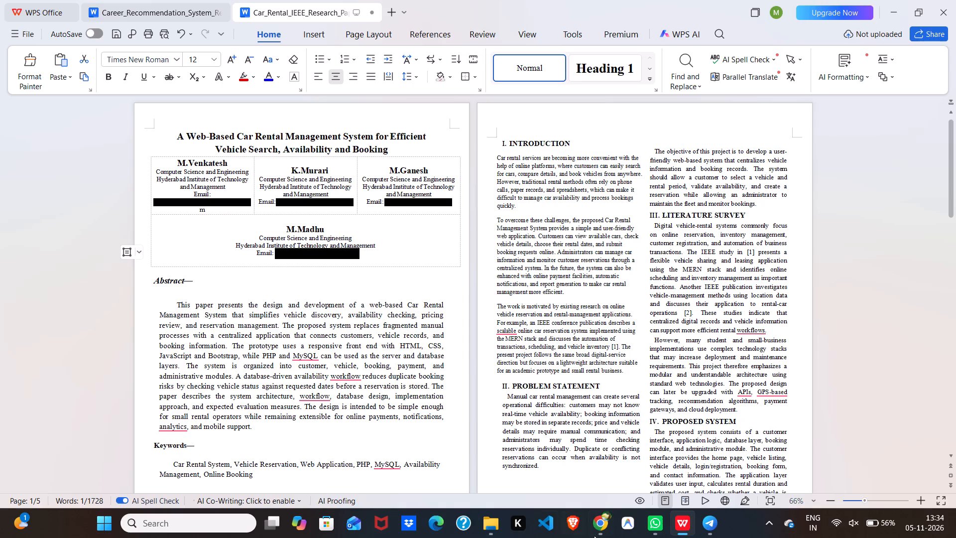
click(599, 533)
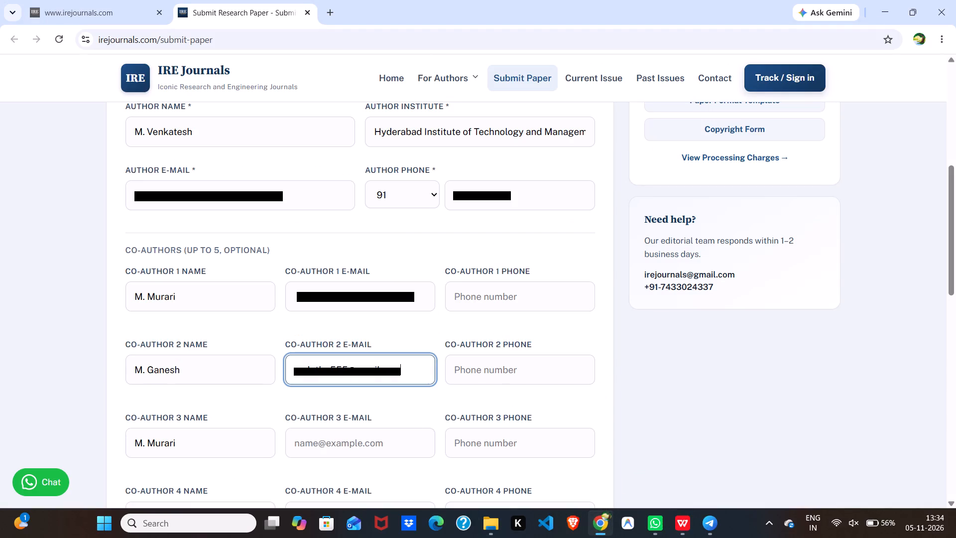
click(399, 441)
key(ctrl+v)
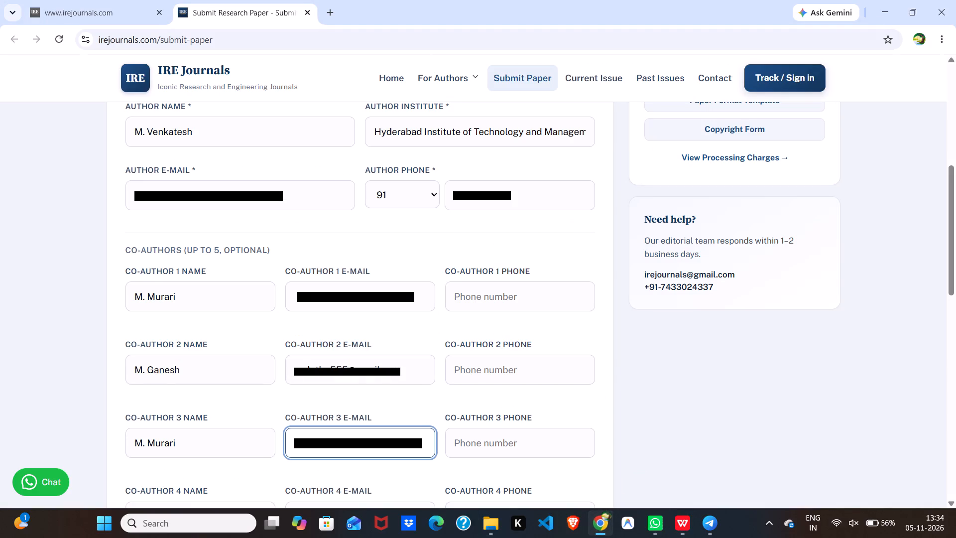
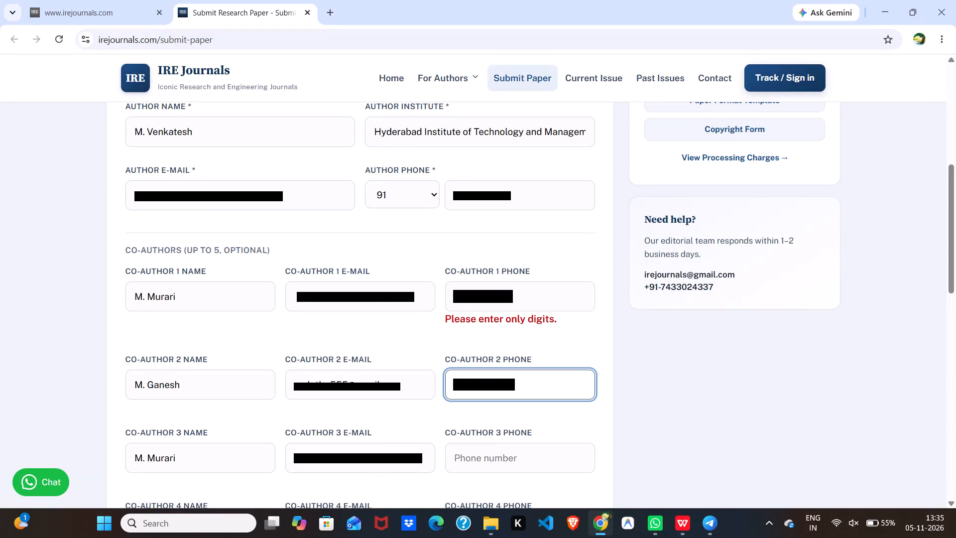
Delete the stray non-digit character from the co-author 2 phone and the co-author 1 phone so both contain digits only.
click(486, 388)
key(BackSpace)
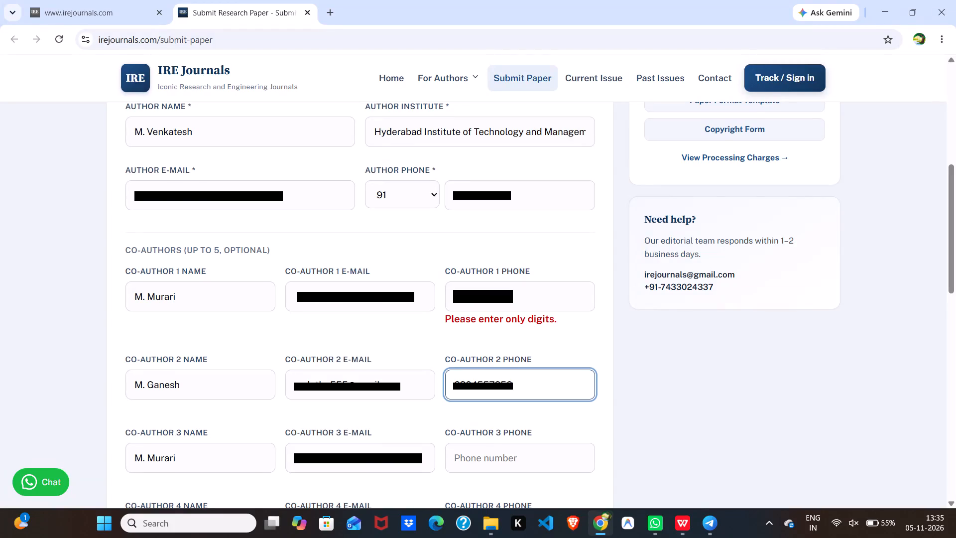
click(487, 293)
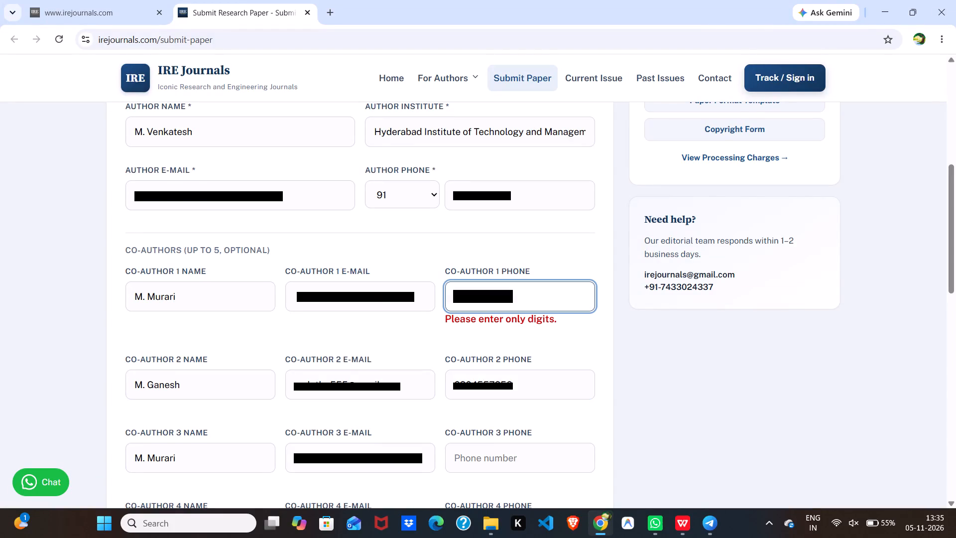
key(Left)
key(BackSpace)
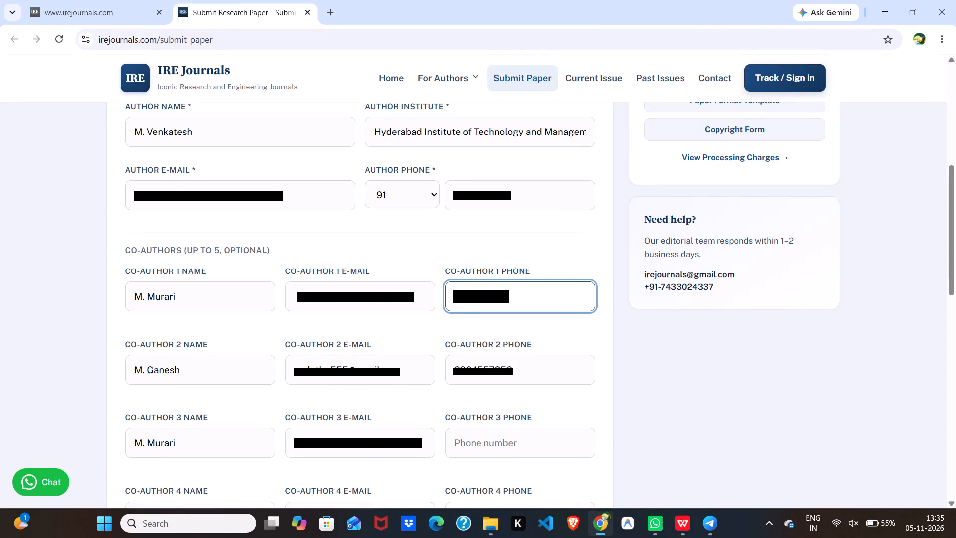
Begin filling in the empty co-author 3 phone number.
click(545, 447)
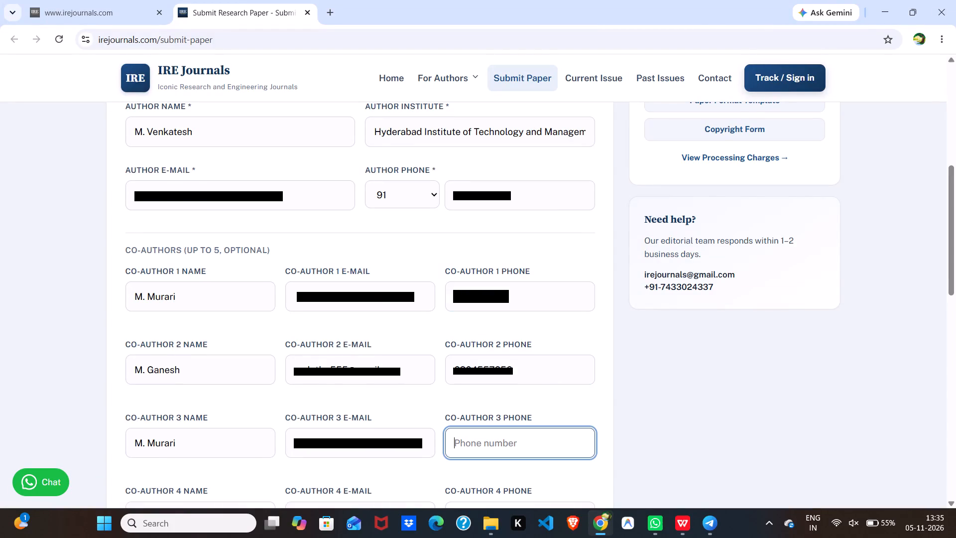
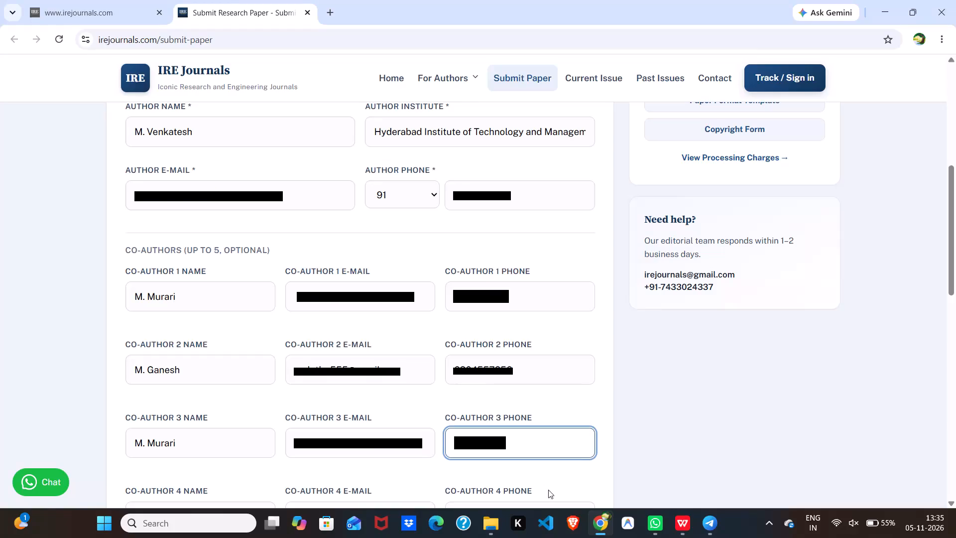
Correct the co-author 3 name, keeping the initial "M." and replacing the repeated given name with the third co-author's own.
click(581, 397)
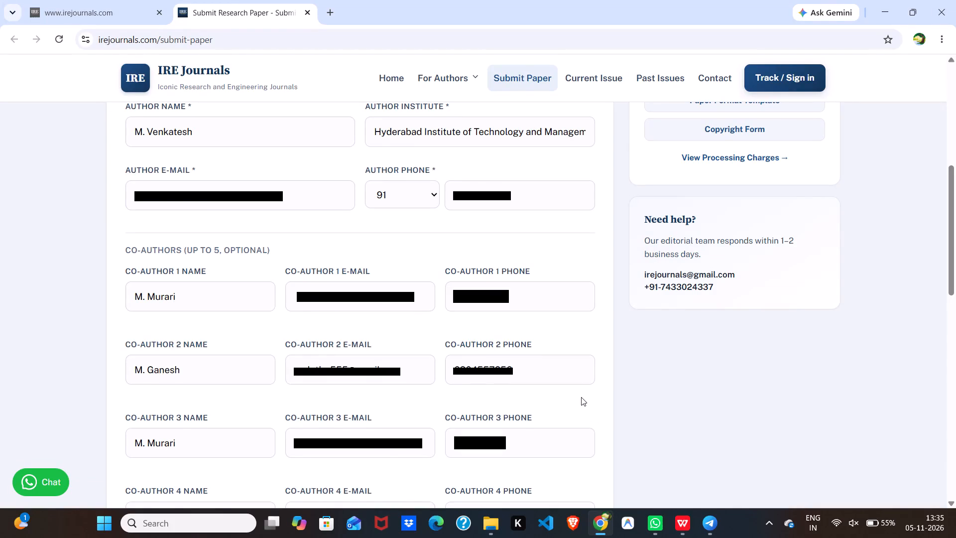
scroll(581, 397, down, 1)
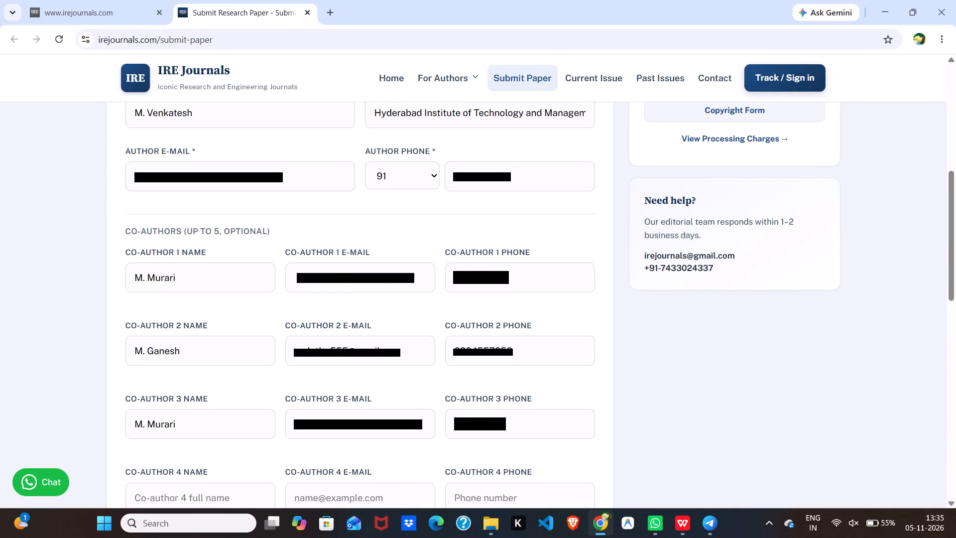
click(222, 425)
key(BackSpace)
key(BackSpace)
key(BackSpace)
key(BackSpace)
key(BackSpace)
text(adhu)
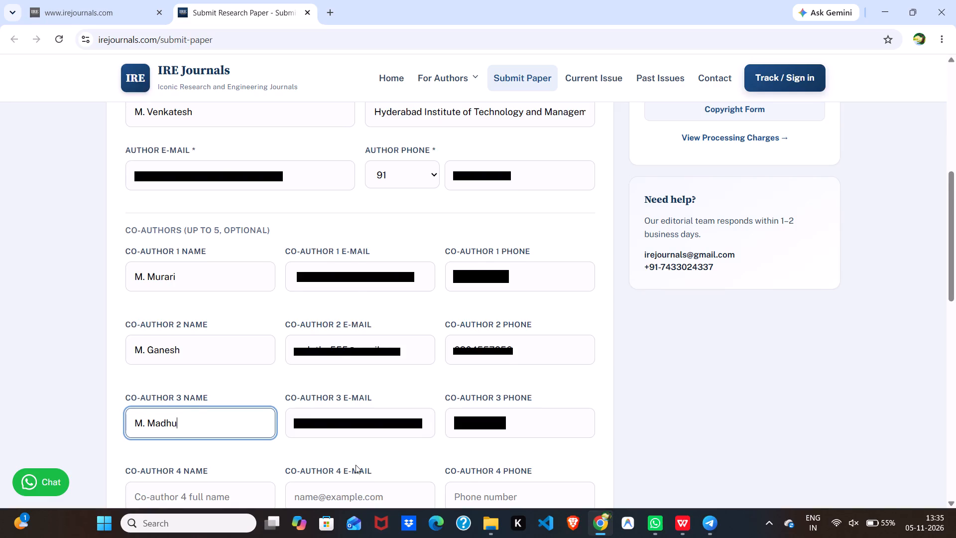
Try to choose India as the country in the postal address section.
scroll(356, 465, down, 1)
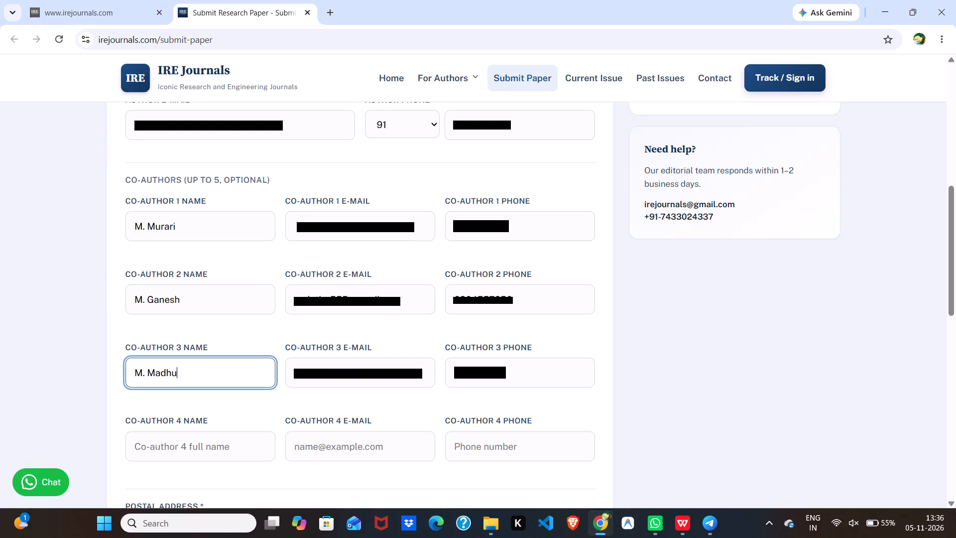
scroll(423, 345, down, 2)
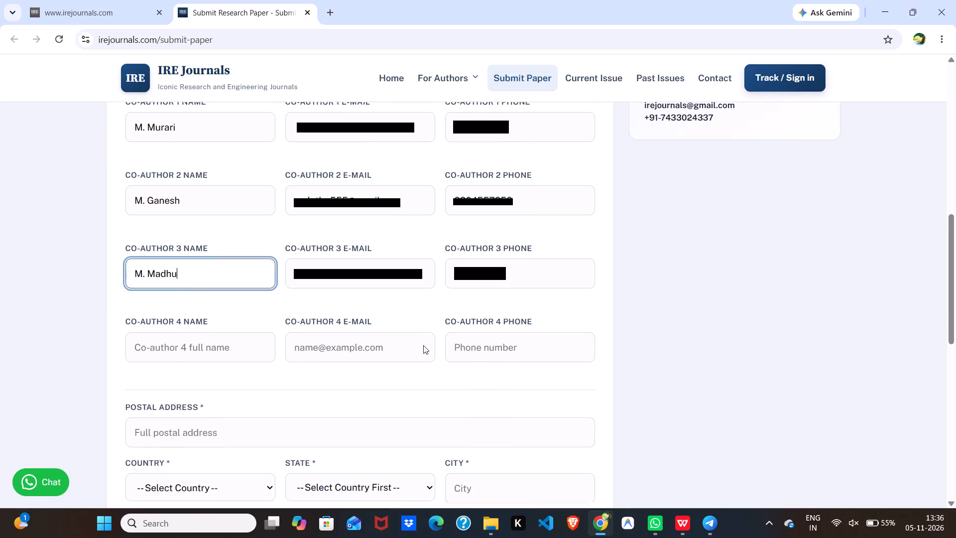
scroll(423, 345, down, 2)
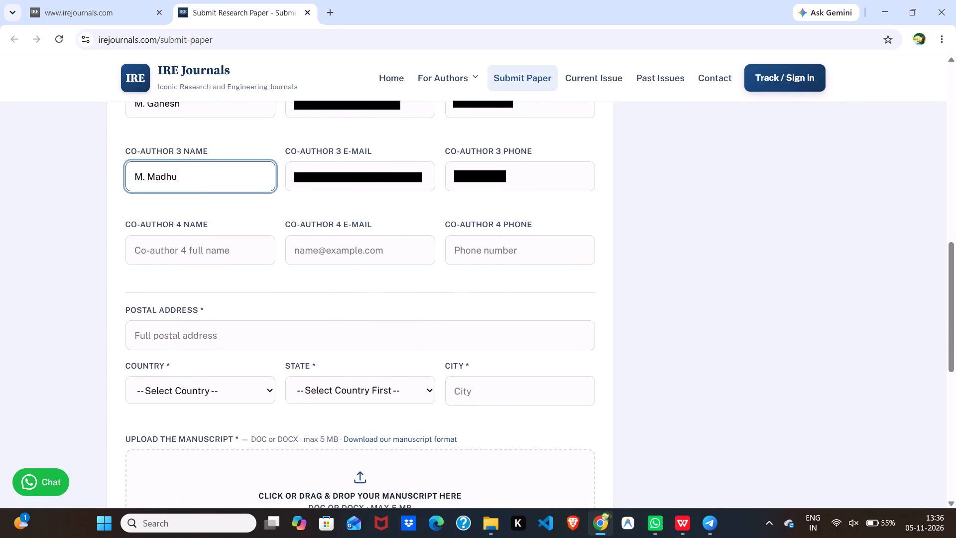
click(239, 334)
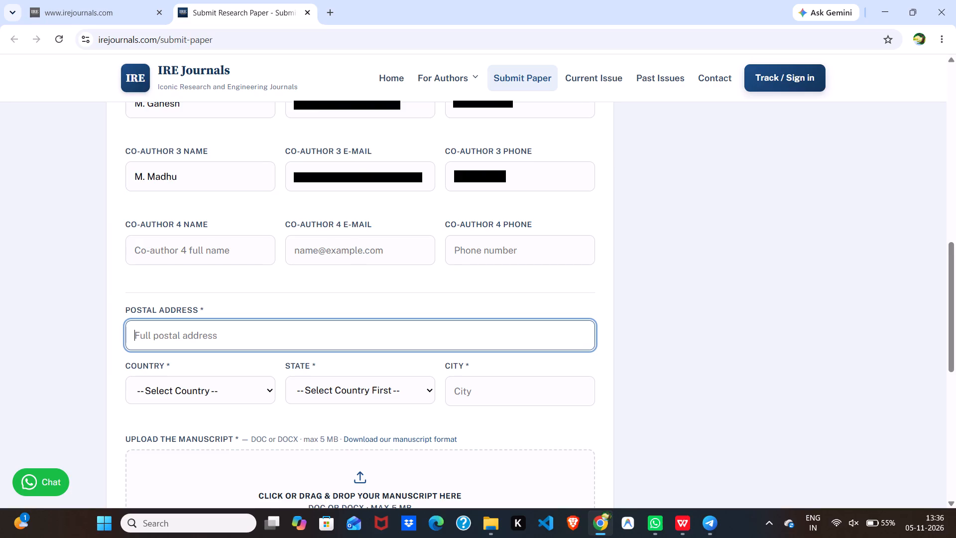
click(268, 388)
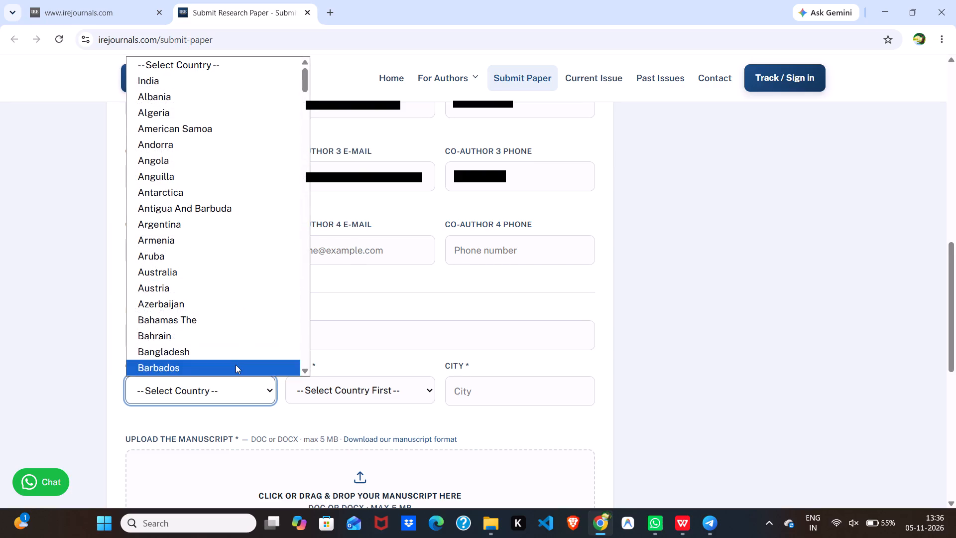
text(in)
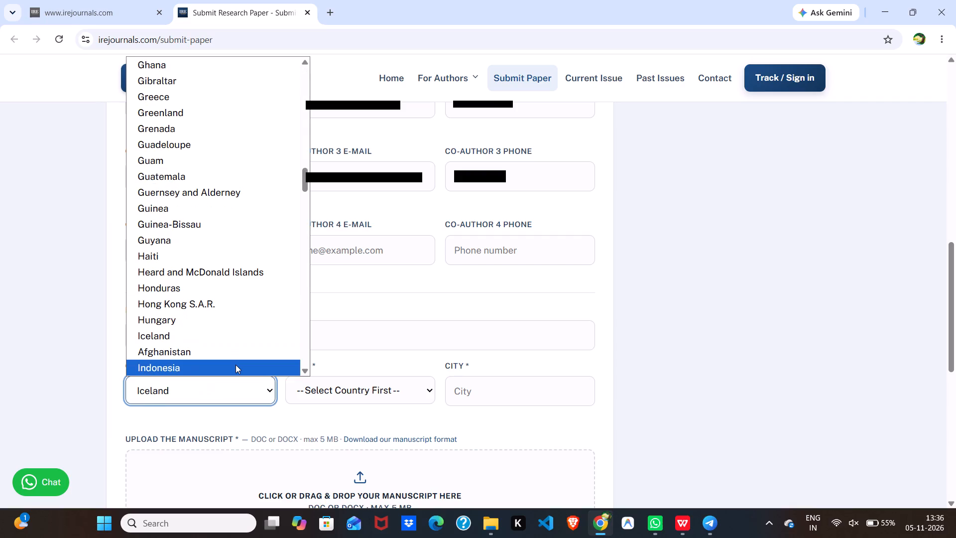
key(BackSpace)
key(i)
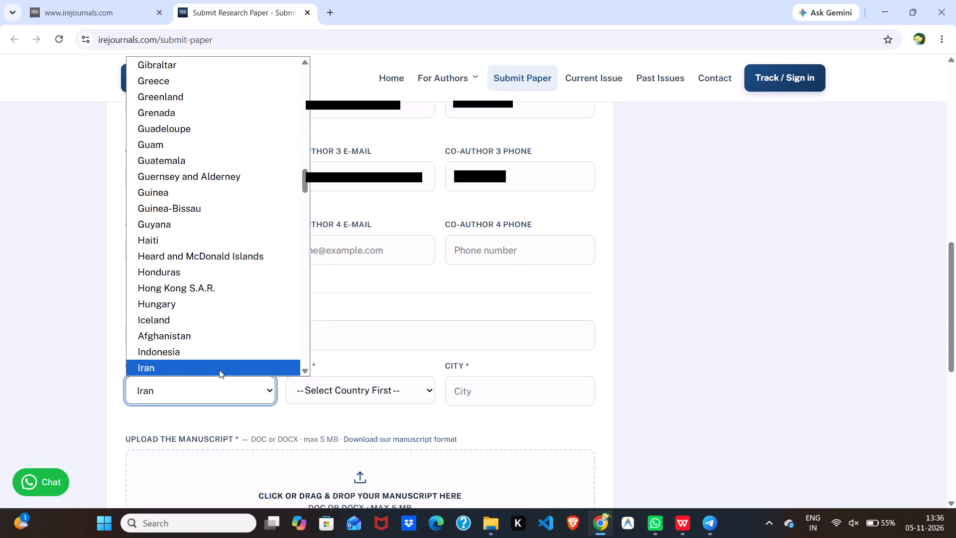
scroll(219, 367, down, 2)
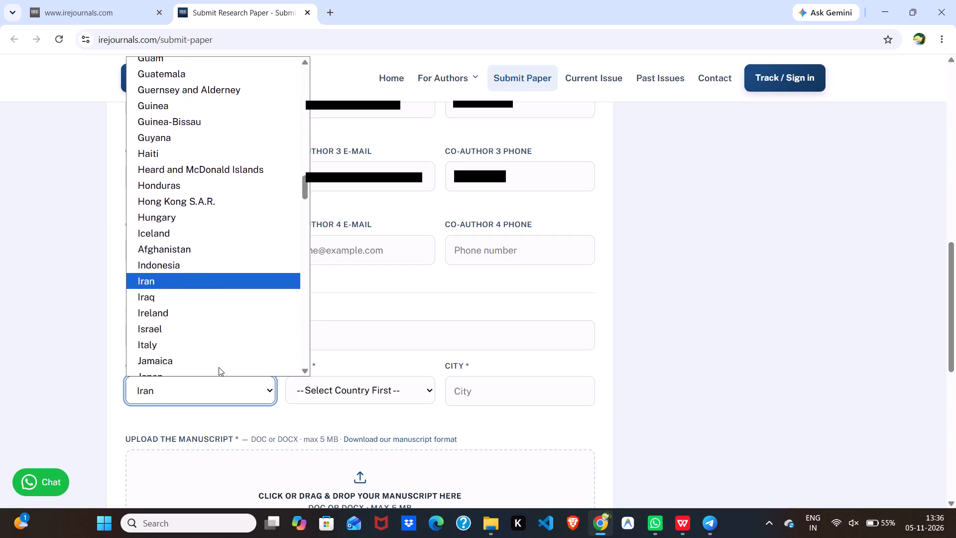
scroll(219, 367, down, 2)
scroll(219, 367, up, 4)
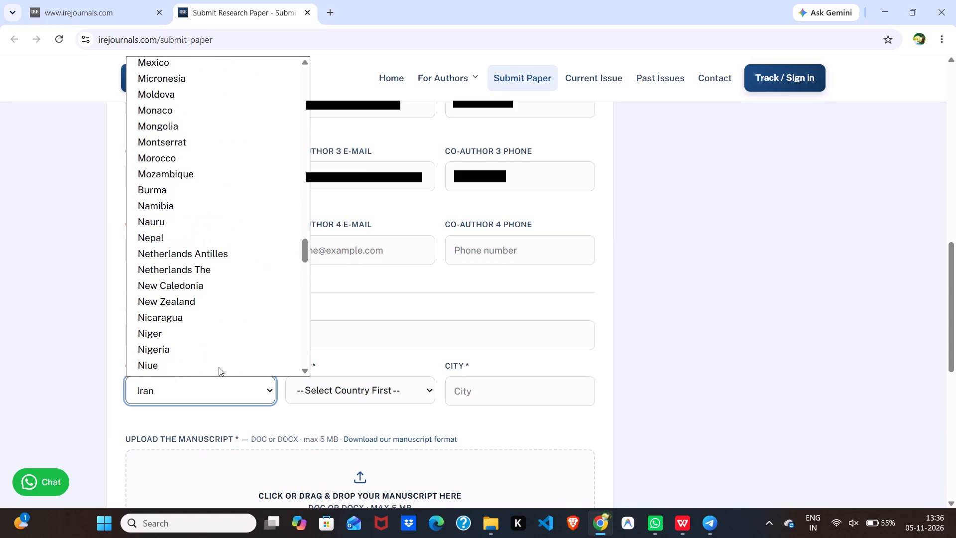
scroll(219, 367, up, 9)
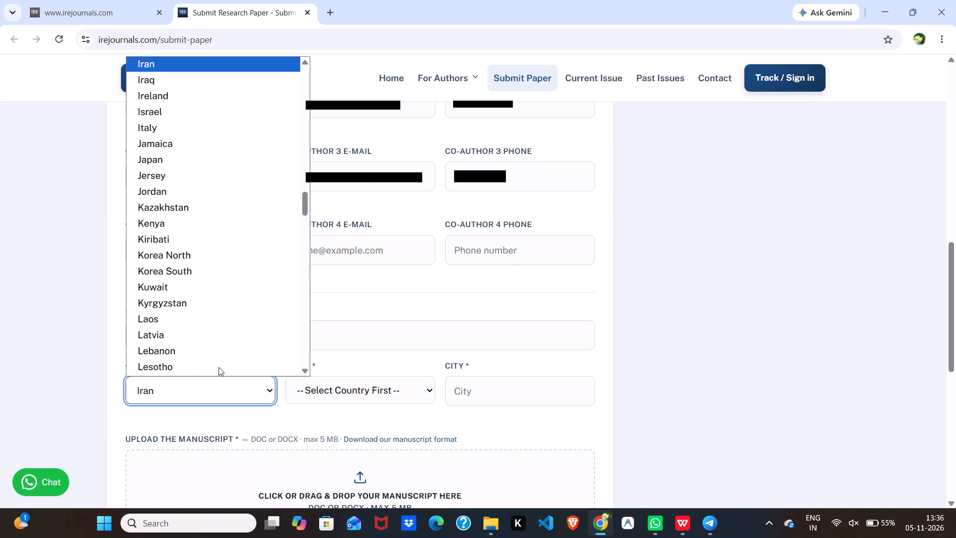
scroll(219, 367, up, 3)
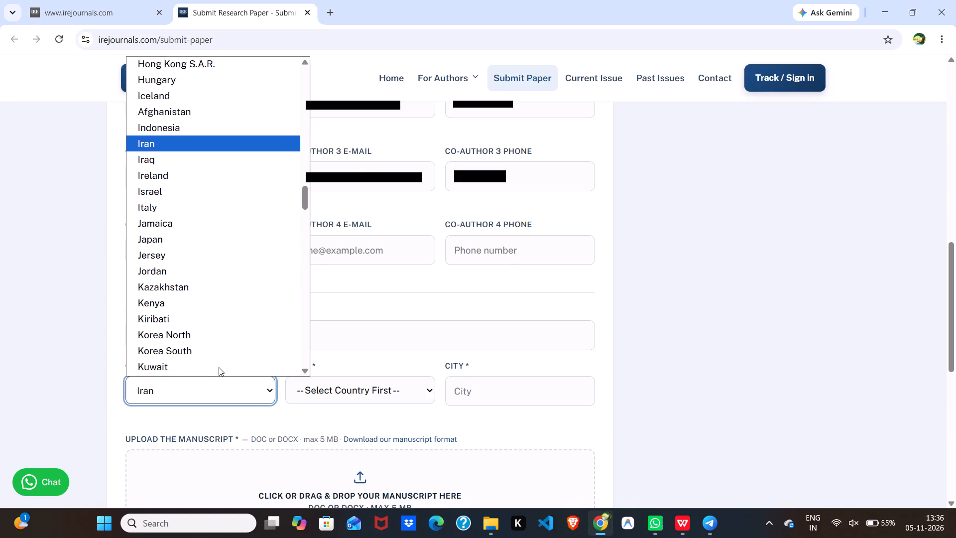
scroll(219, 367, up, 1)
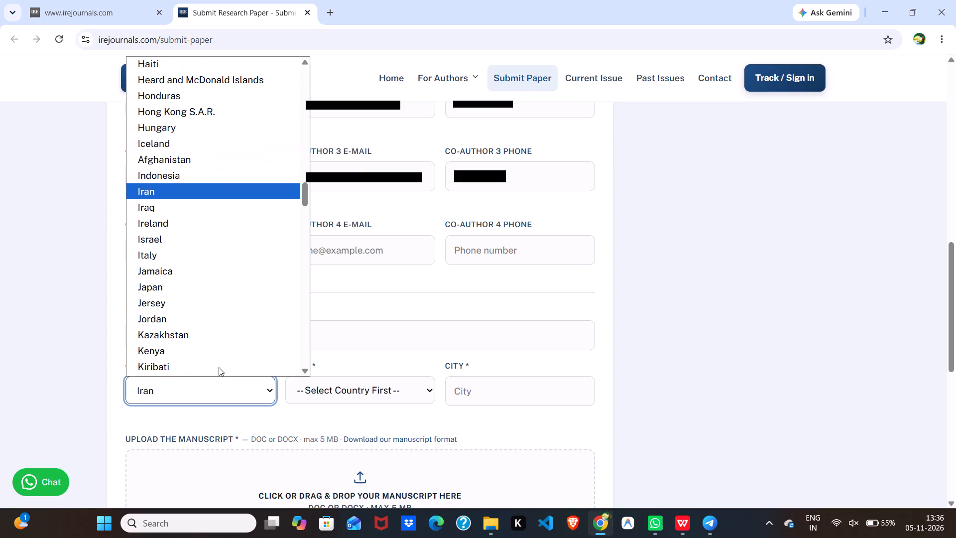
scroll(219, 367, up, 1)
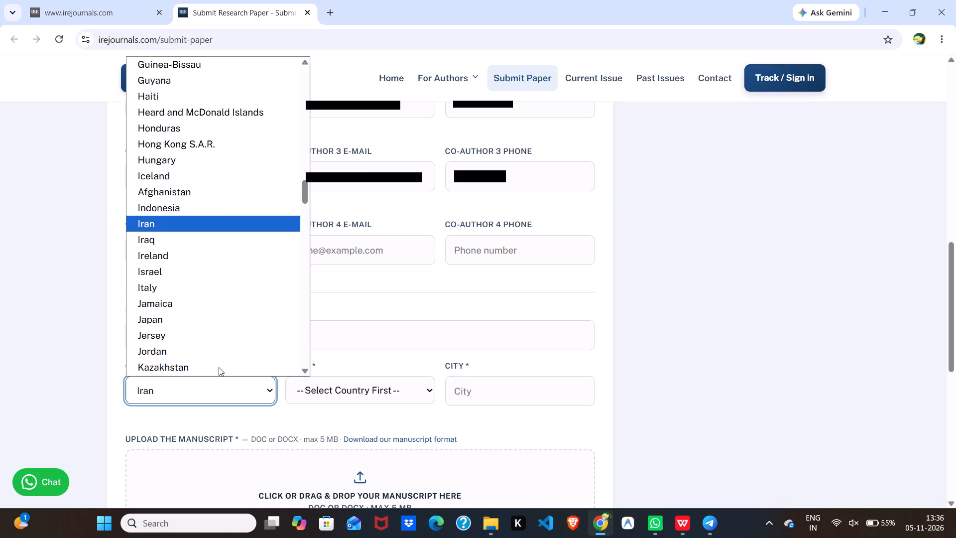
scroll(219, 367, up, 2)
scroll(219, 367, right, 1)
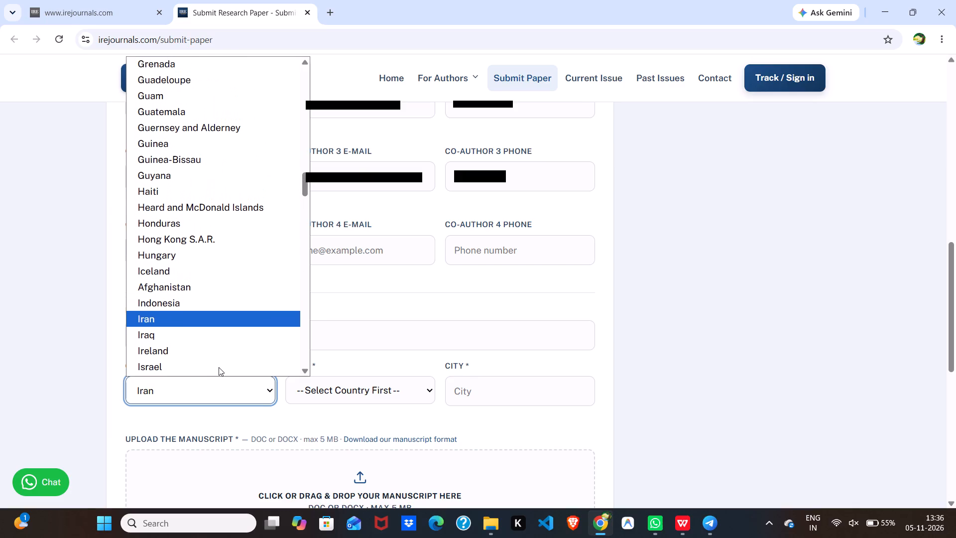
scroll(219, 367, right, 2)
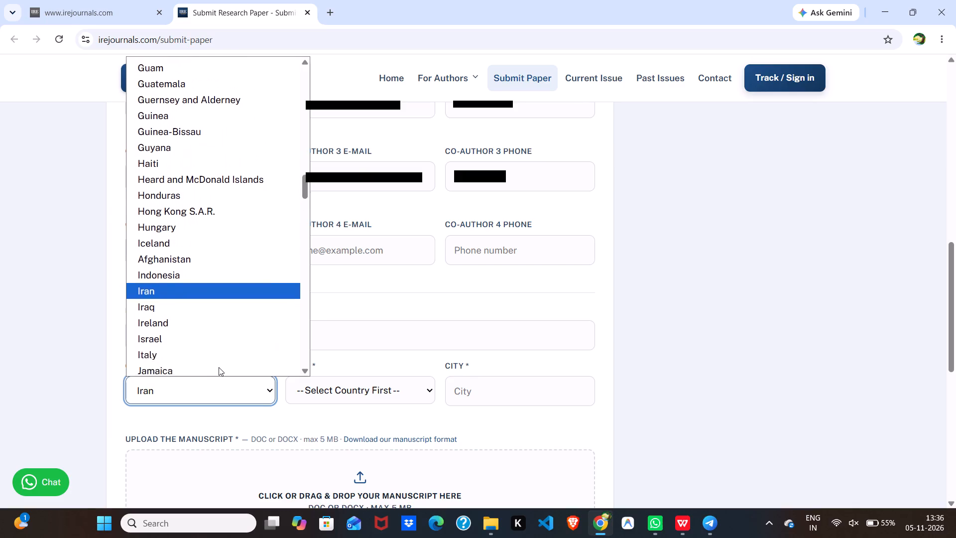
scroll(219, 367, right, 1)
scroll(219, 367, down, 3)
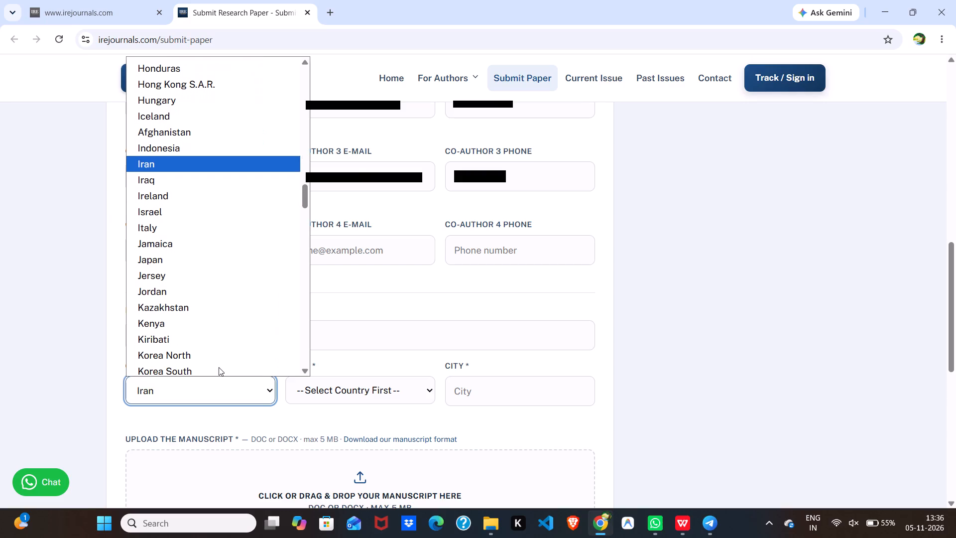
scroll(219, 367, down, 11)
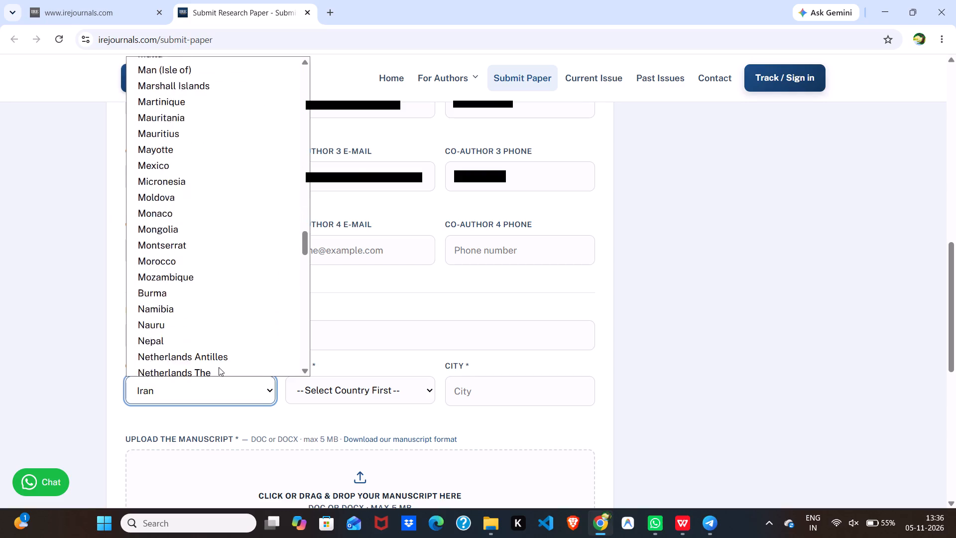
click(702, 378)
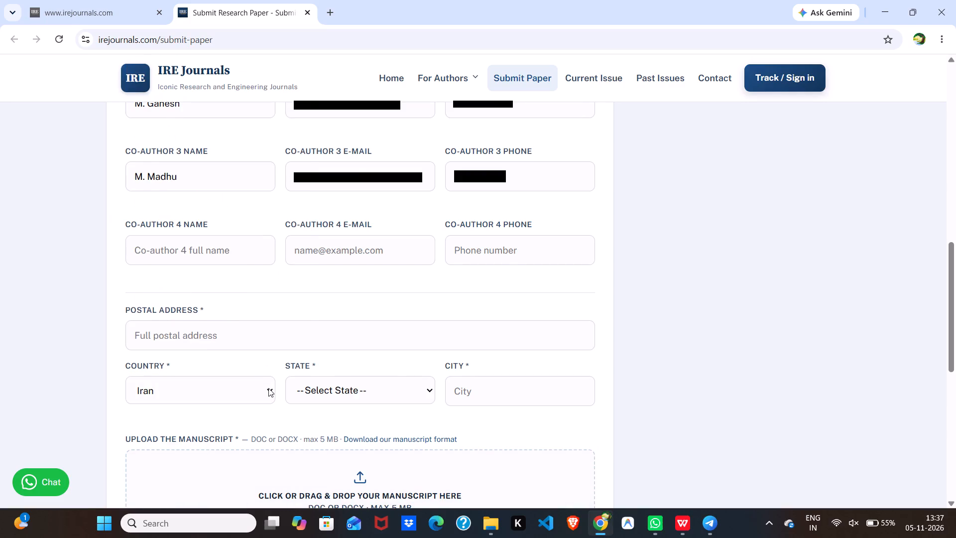
Set the address country to India and the state to Telangana.
click(268, 388)
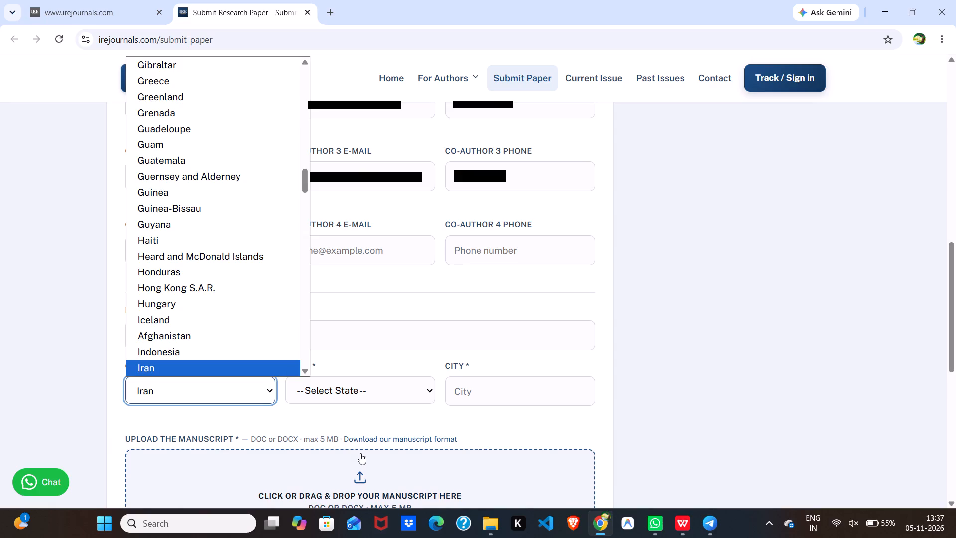
text(in)
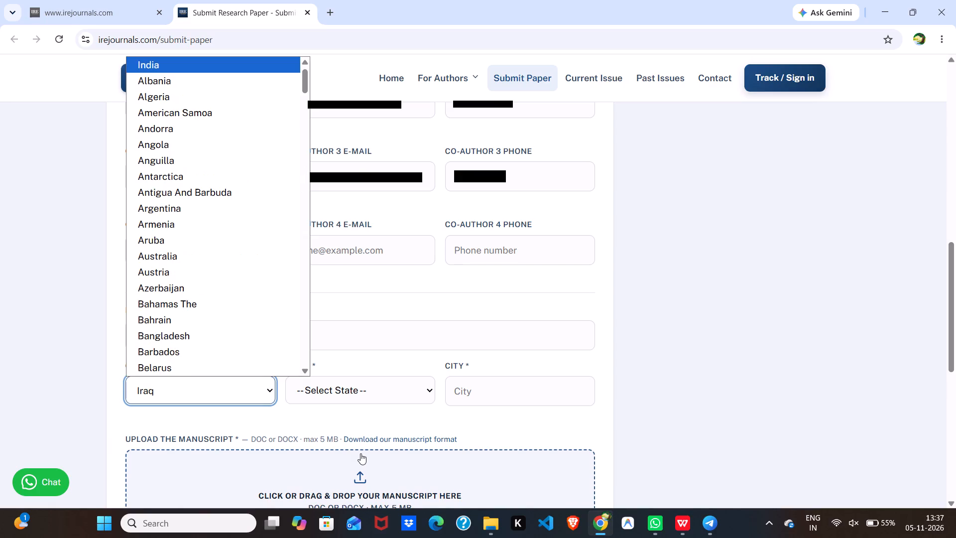
key(Return)
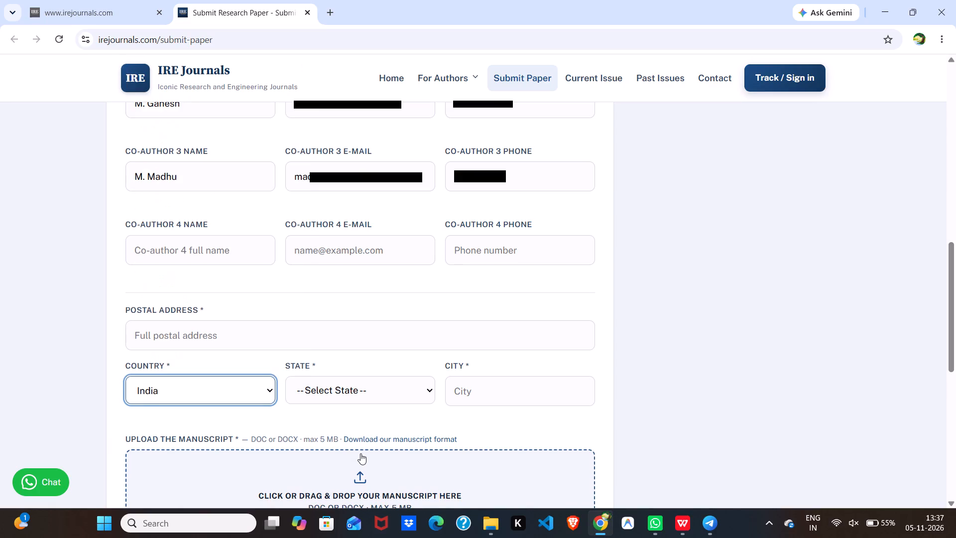
click(423, 389)
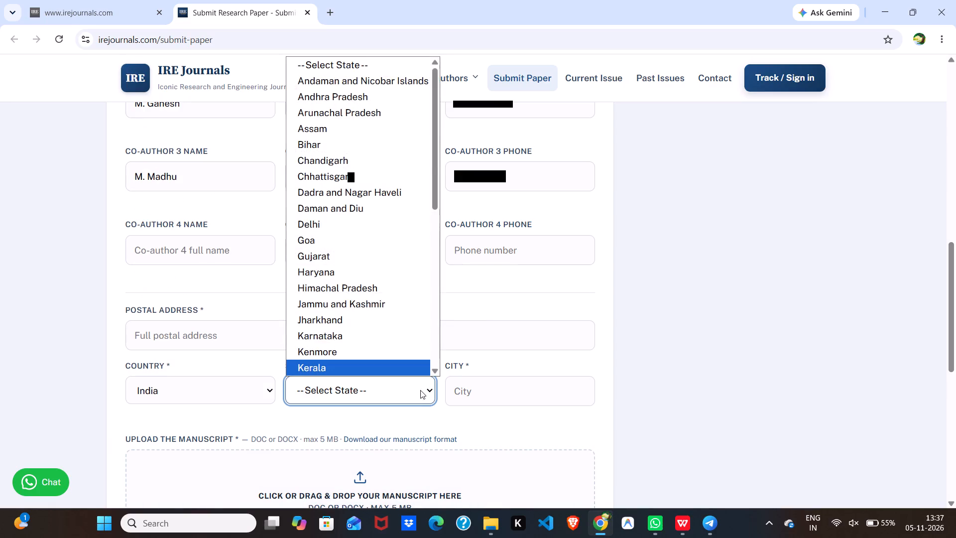
text(te)
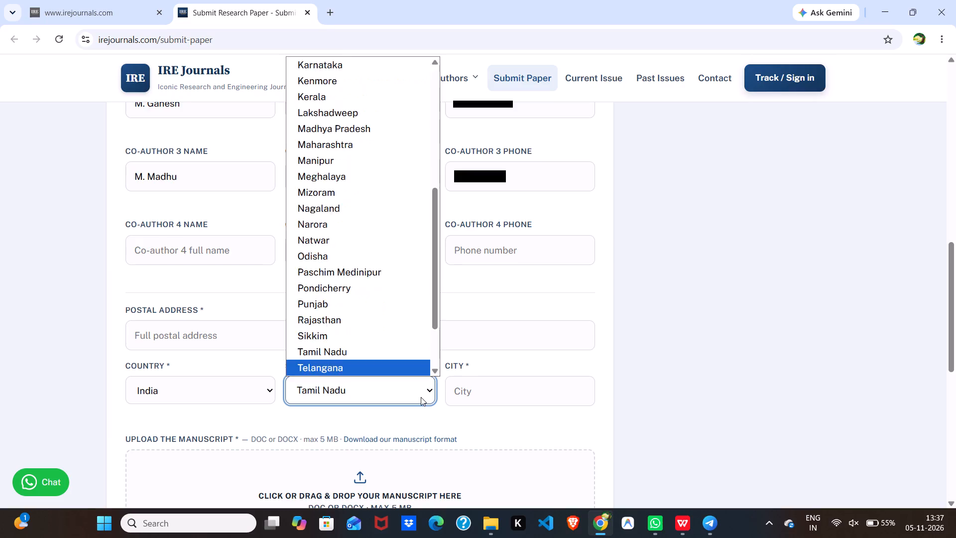
key(Return)
Enter Hyderabad as the city of the address.
click(465, 390)
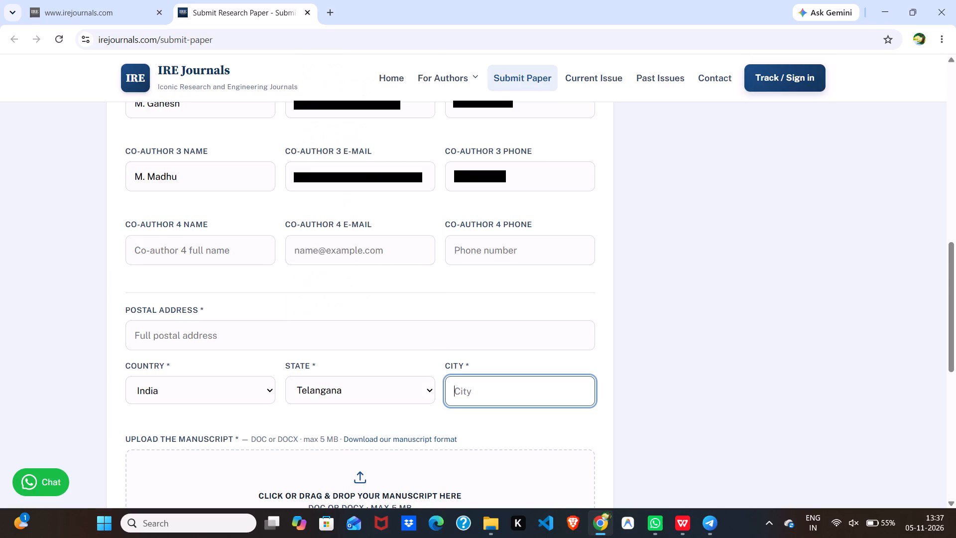
key(shift+h)
text(ydera)
text(bas)
key(BackSpace)
key(d)
Enter the village name, correctly spelled and capitalised, as the first part of the postal address.
scroll(542, 319, down, 1)
click(468, 268)
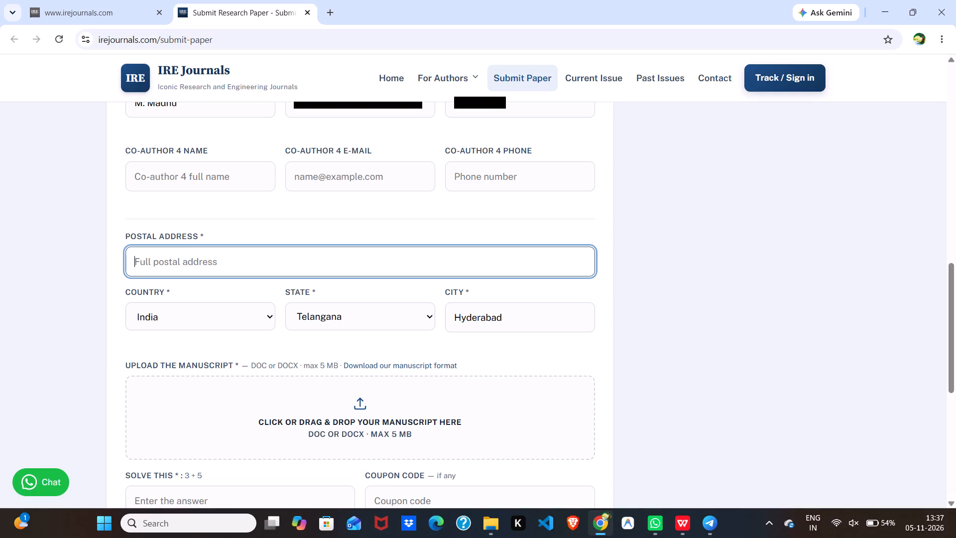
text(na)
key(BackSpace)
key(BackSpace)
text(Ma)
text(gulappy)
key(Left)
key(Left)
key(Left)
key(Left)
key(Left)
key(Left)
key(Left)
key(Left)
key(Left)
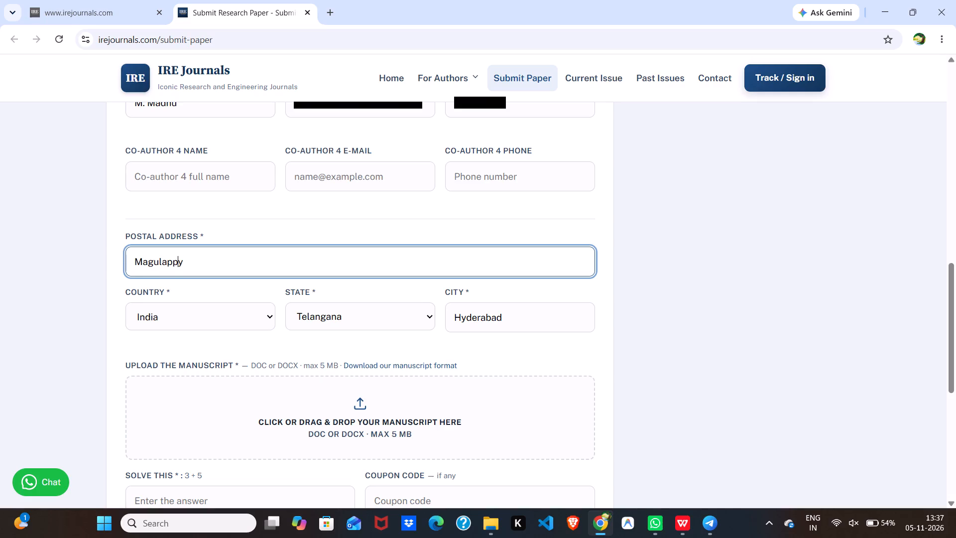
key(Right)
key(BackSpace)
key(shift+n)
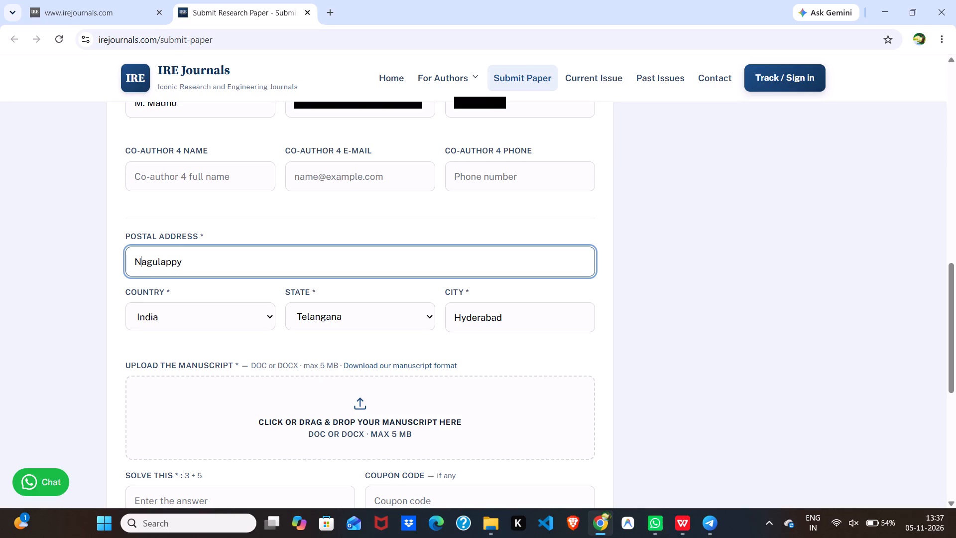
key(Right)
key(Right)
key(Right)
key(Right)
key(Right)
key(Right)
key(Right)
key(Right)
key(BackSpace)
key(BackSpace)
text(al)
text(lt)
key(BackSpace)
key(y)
Extend the postal address with the abbreviation "vill" after the village name, followed by a comma and the capitalised town name.
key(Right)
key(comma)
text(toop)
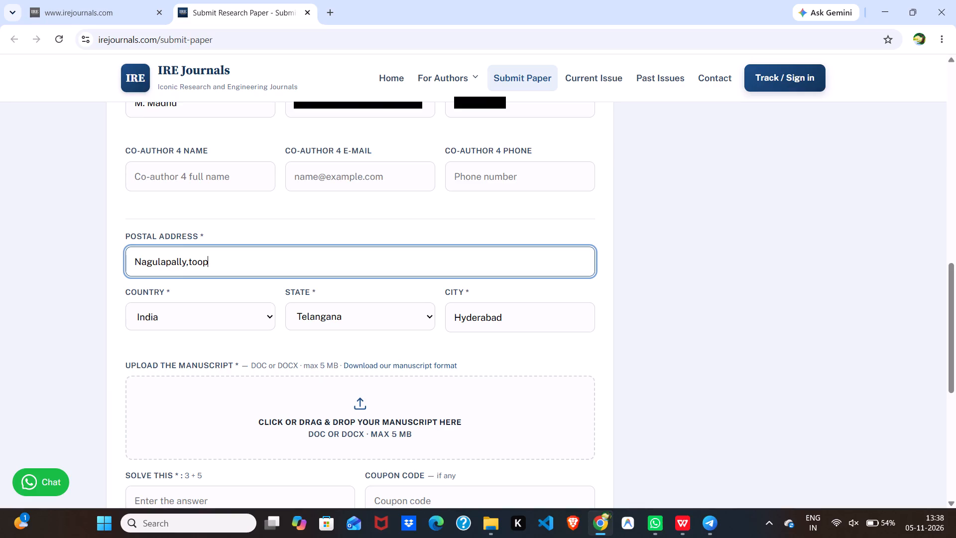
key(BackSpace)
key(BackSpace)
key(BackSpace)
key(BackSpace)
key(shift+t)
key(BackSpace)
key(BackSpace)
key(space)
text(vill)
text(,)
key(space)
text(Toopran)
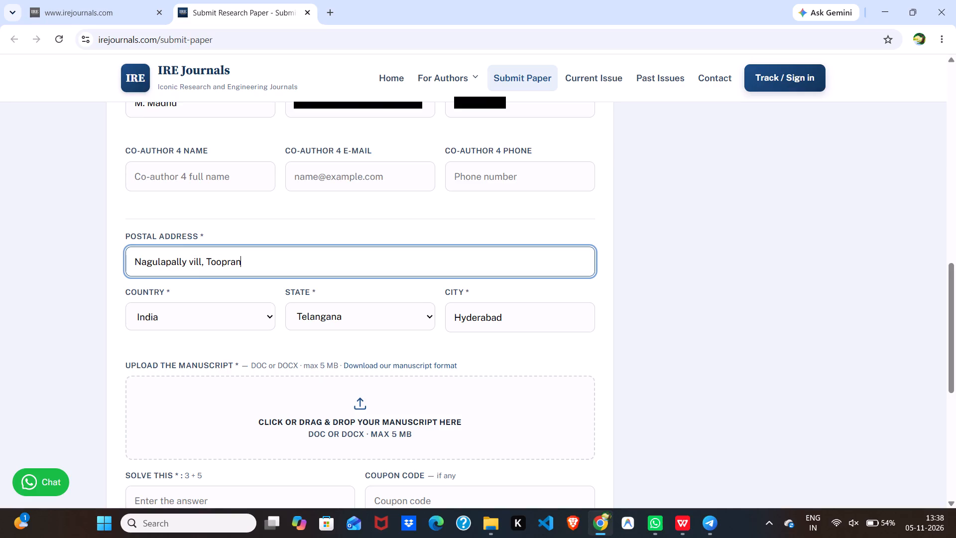
Add the word "Mandal", with a capital M, after the town name in the postal address.
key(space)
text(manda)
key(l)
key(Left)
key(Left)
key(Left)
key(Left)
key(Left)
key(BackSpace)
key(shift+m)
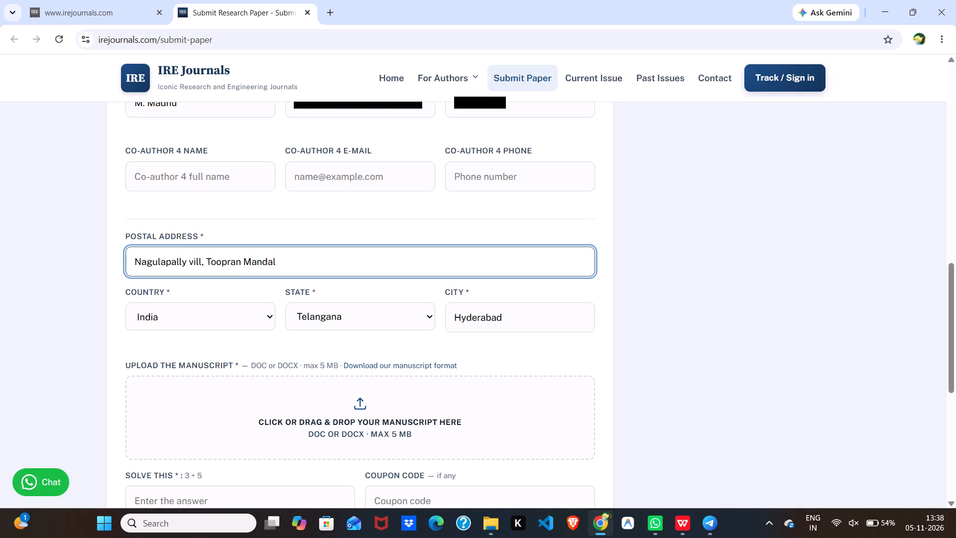
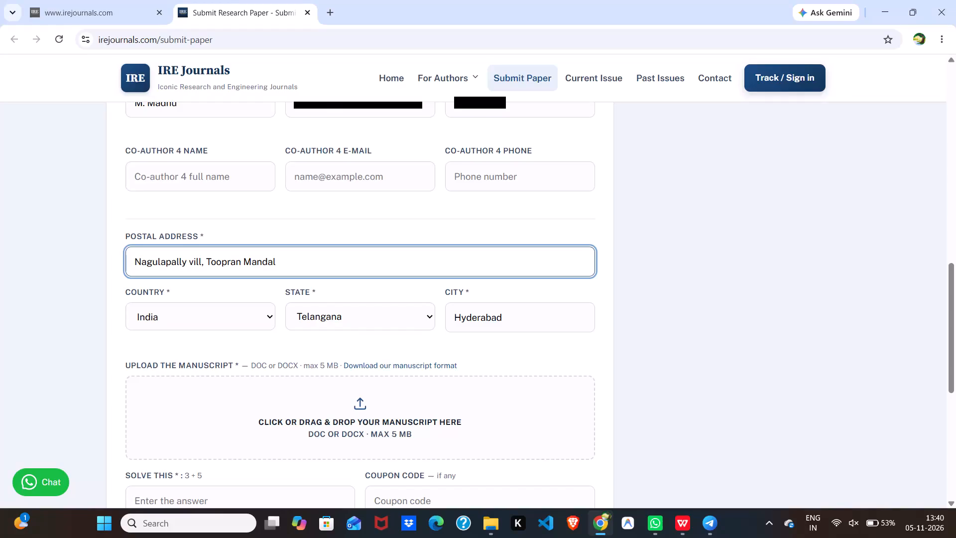
Extend the postal address with a comma and the capitalised district name, followed by the abbreviation "Dist".
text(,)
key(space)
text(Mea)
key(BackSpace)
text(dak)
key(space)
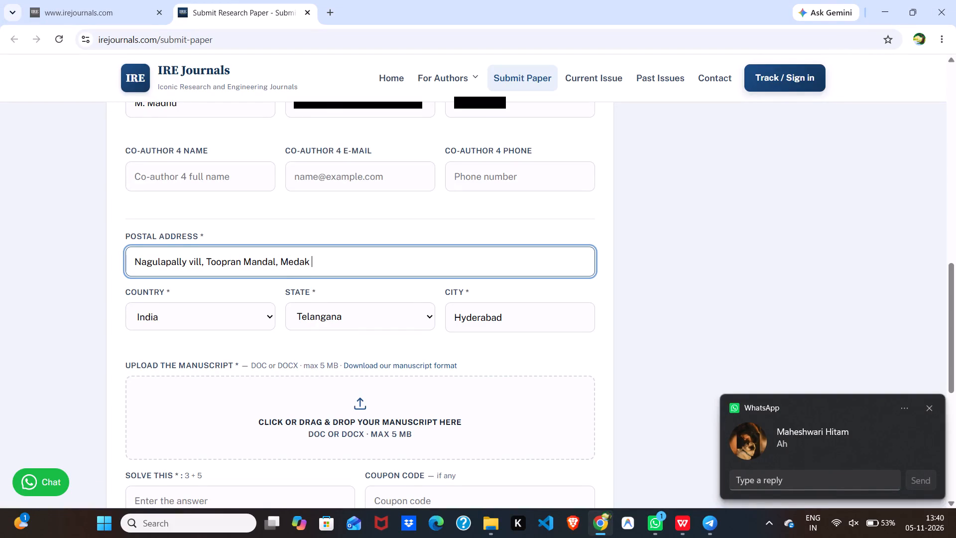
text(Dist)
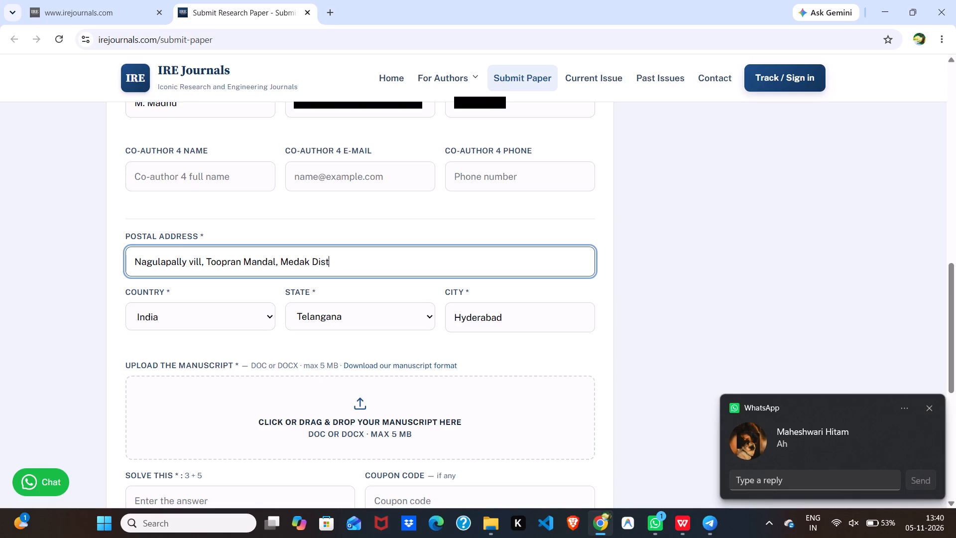
Answer the form's arithmetic verification question 3 + 5 with 8.
scroll(446, 383, down, 2)
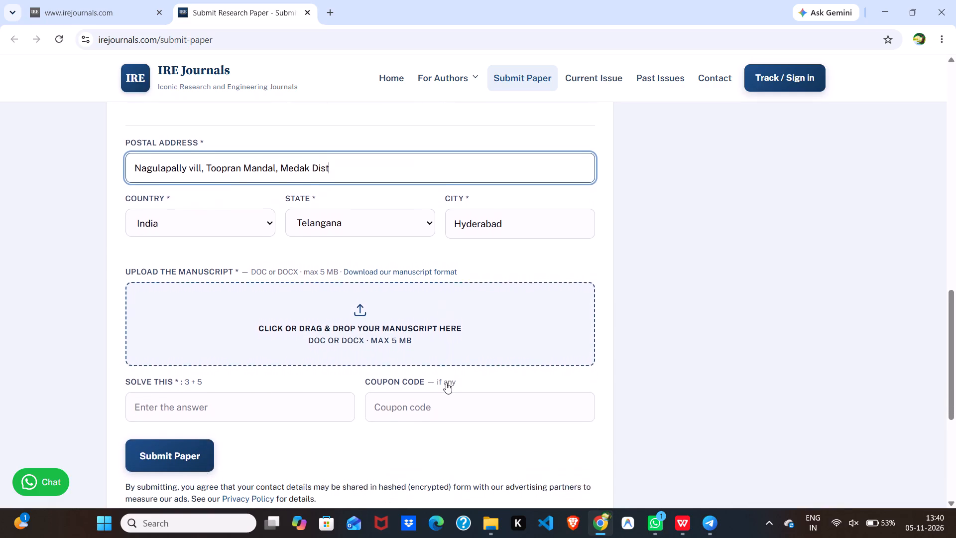
scroll(446, 383, down, 1)
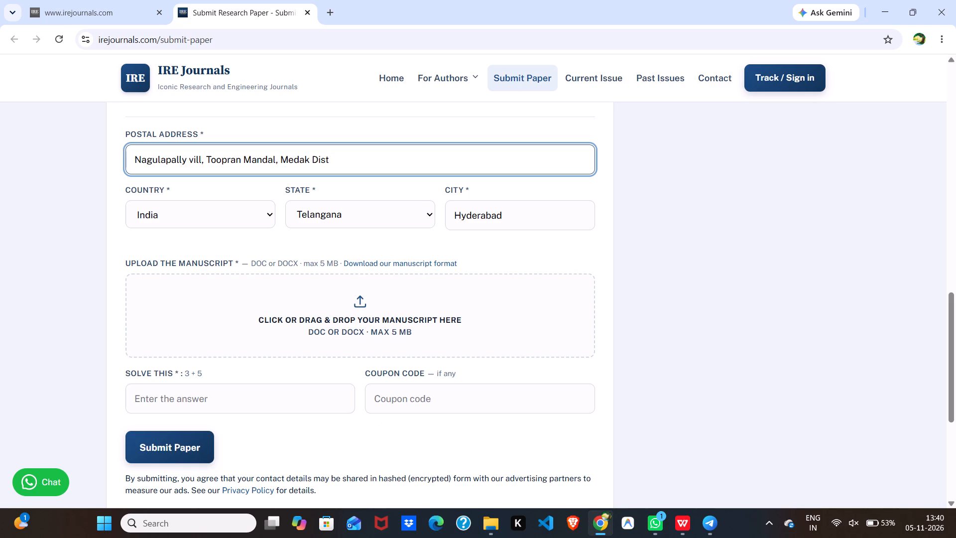
click(318, 392)
key(8)
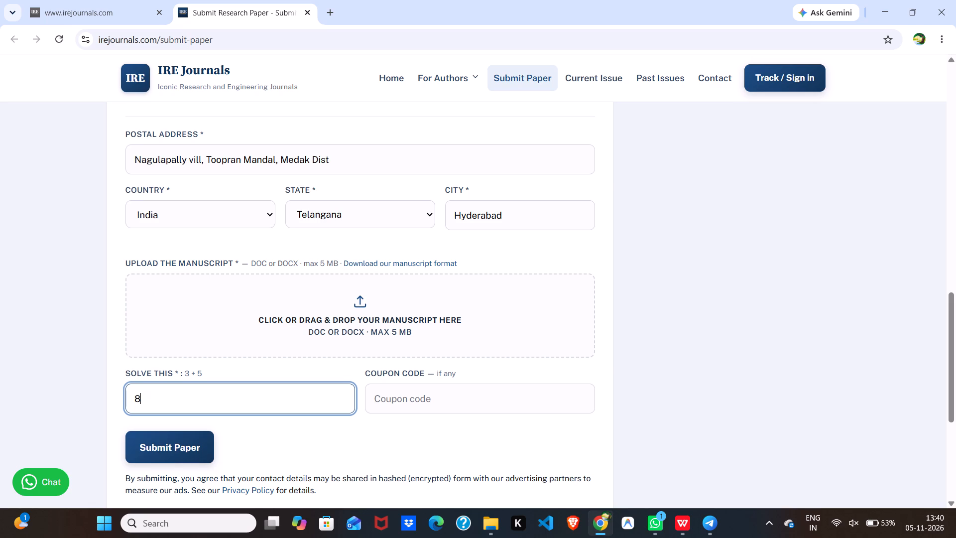
Start the manuscript upload and browse the Downloads folder for the car rental IEEE research paper document.
click(358, 301)
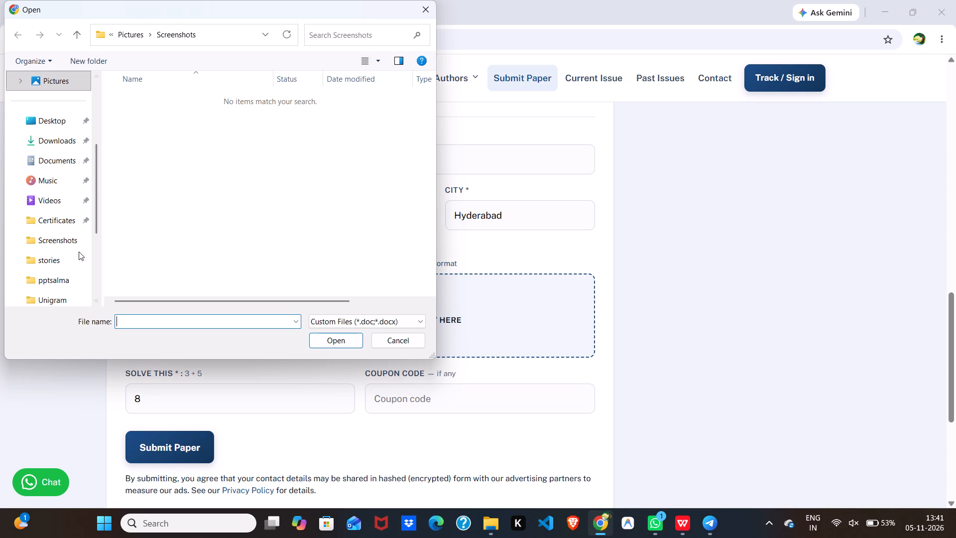
click(60, 146)
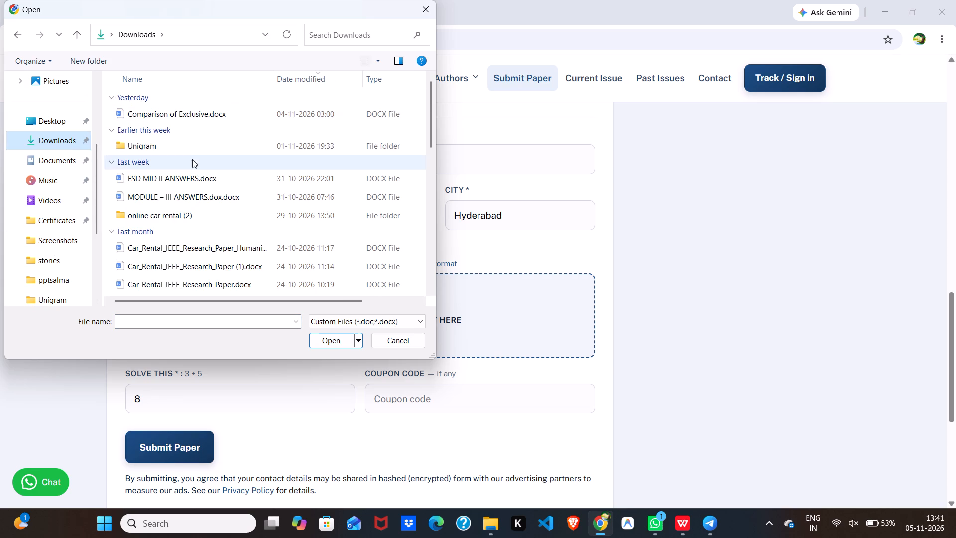
scroll(197, 191, down, 1)
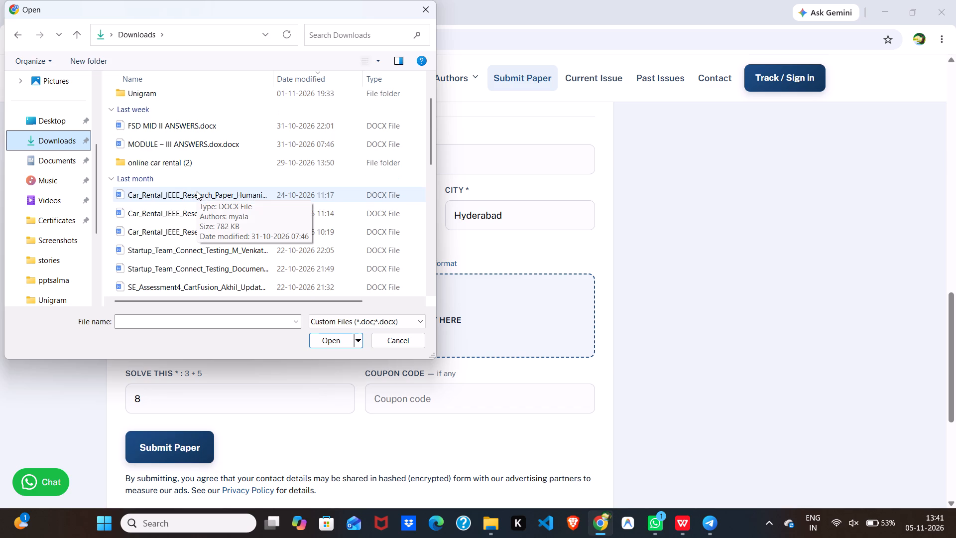
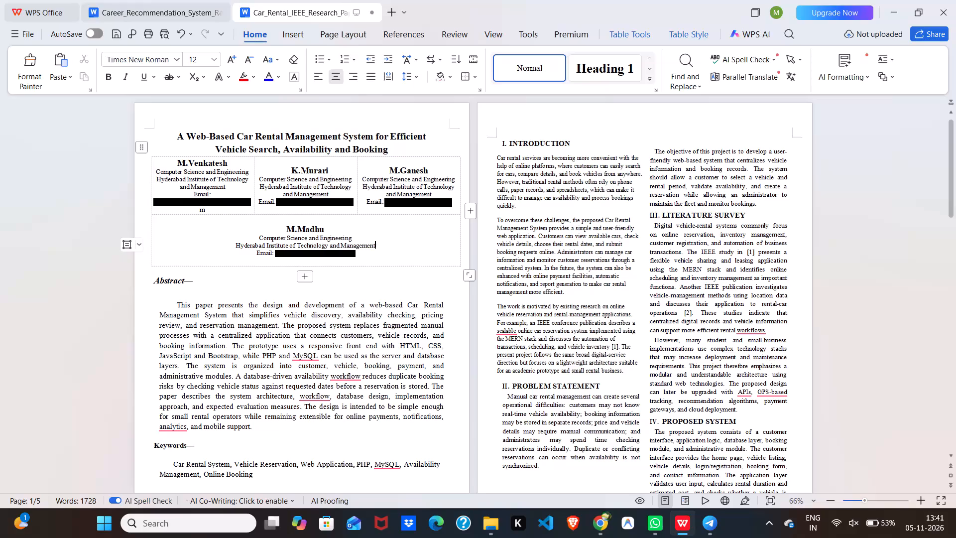
Save a copy of the car rental paper in the Downloads folder as Car_Rental_research_paper.docx.
key(ctrl+shift+s)
click(11, 30)
click(57, 142)
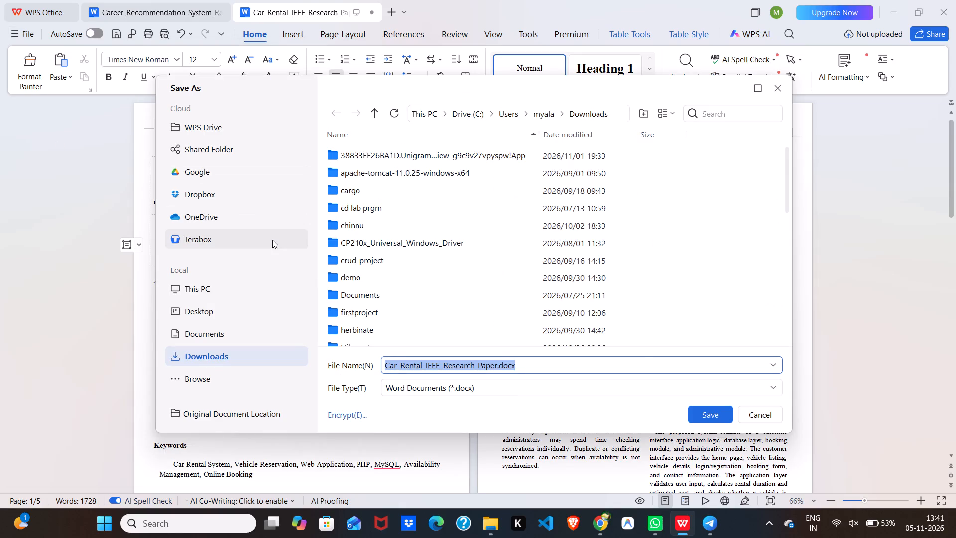
key(Right)
key(Left)
key(Left)
key(Left)
key(Left)
key(Left)
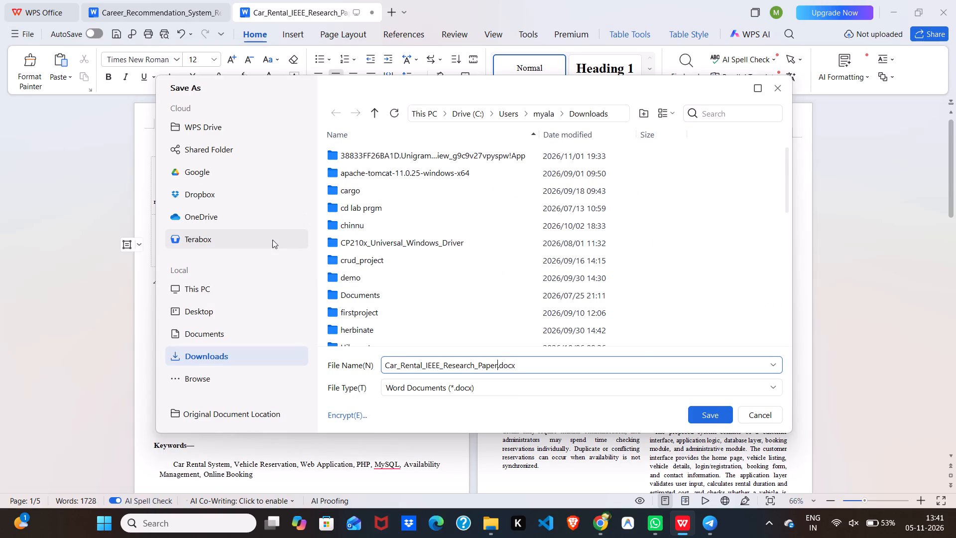
key(BackSpace)
key(BackSpace)
key(BackSpace)
key(BackSpace)
key(BackSpace)
key(BackSpace)
key(BackSpace)
key(BackSpace)
key(BackSpace)
key(BackSpace)
key(BackSpace)
key(BackSpace)
key(BackSpace)
key(BackSpace)
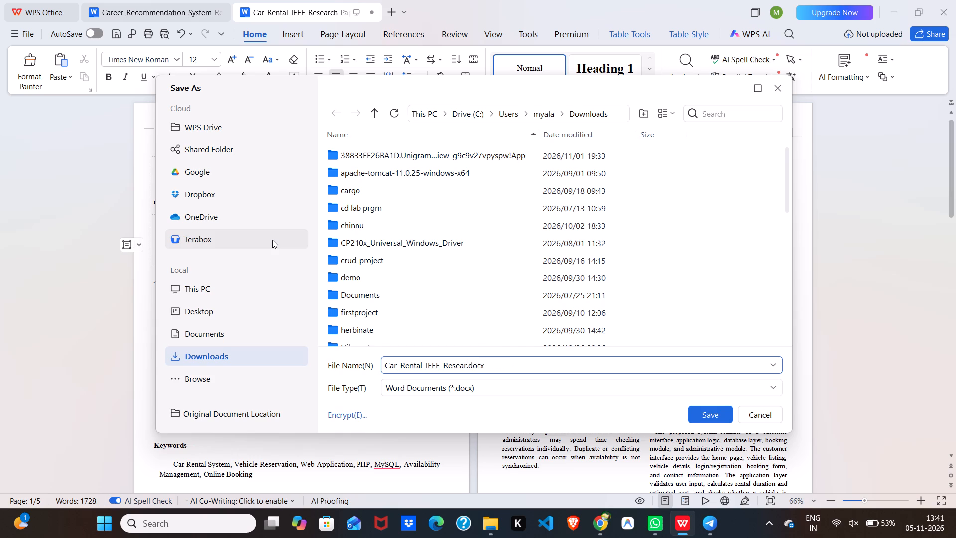
key(BackSpace)
key(BackSpace)
key(BackSpace)
key(BackSpace)
key(BackSpace)
text(research)
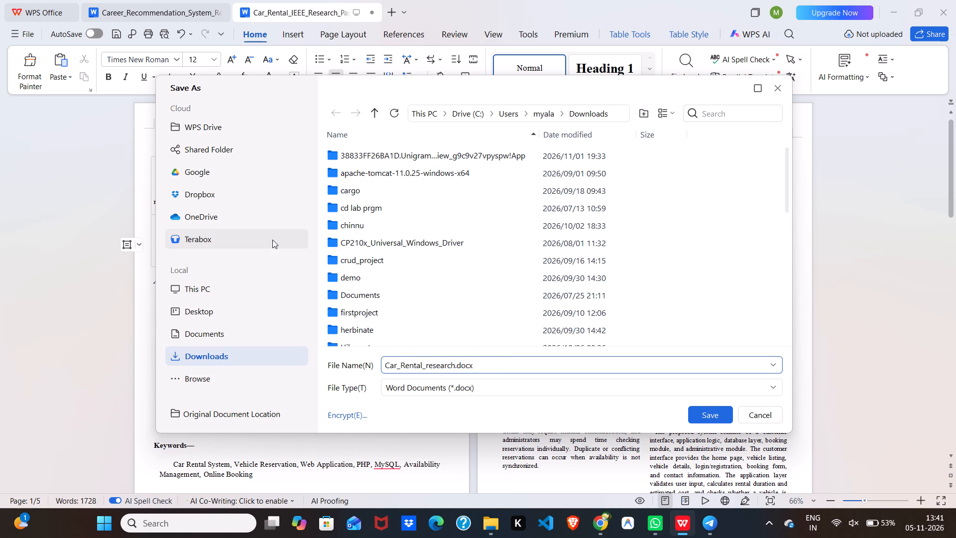
key(shift+underscore)
text(pap)
text(er)
key(Return)
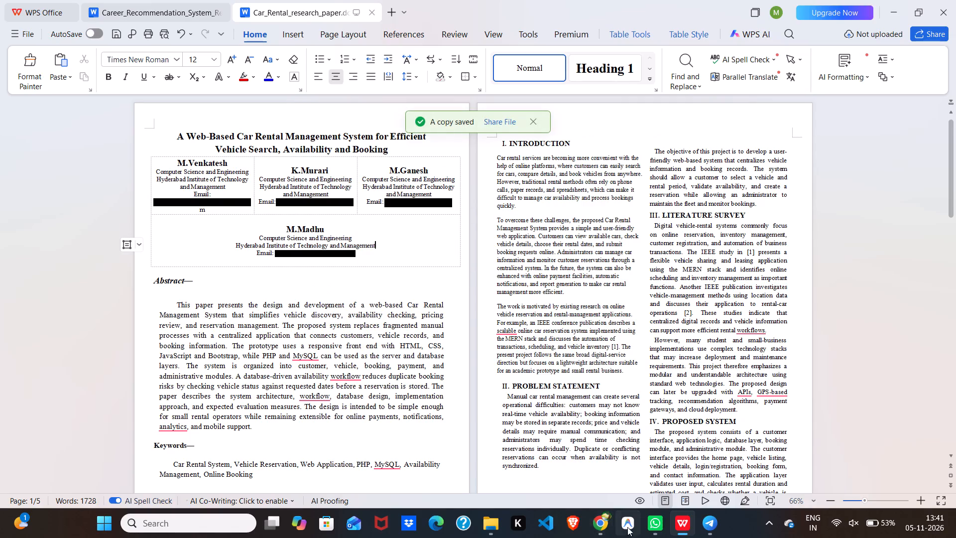
Switch to Chrome and attach Car_Rental_research_paper.docx from Downloads as the submission form's manuscript.
click(599, 528)
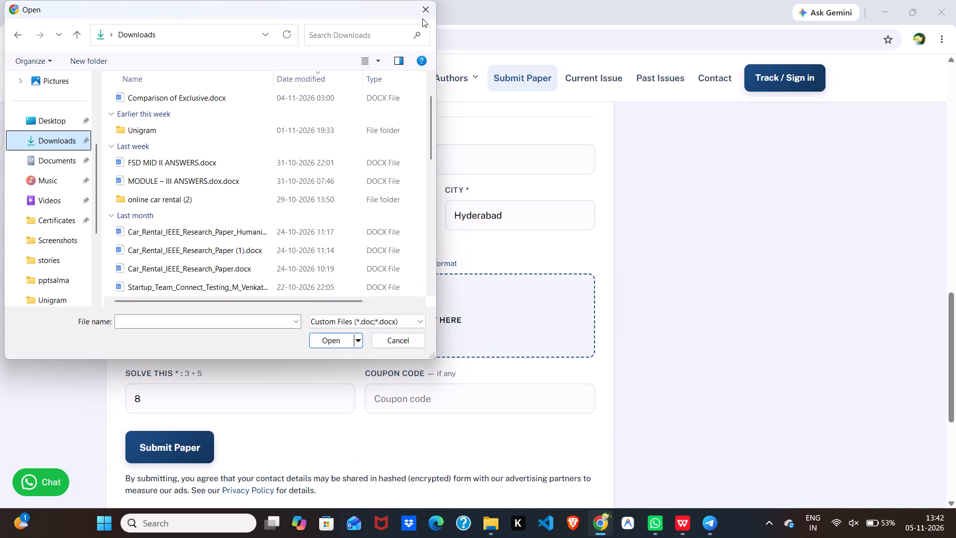
click(425, 12)
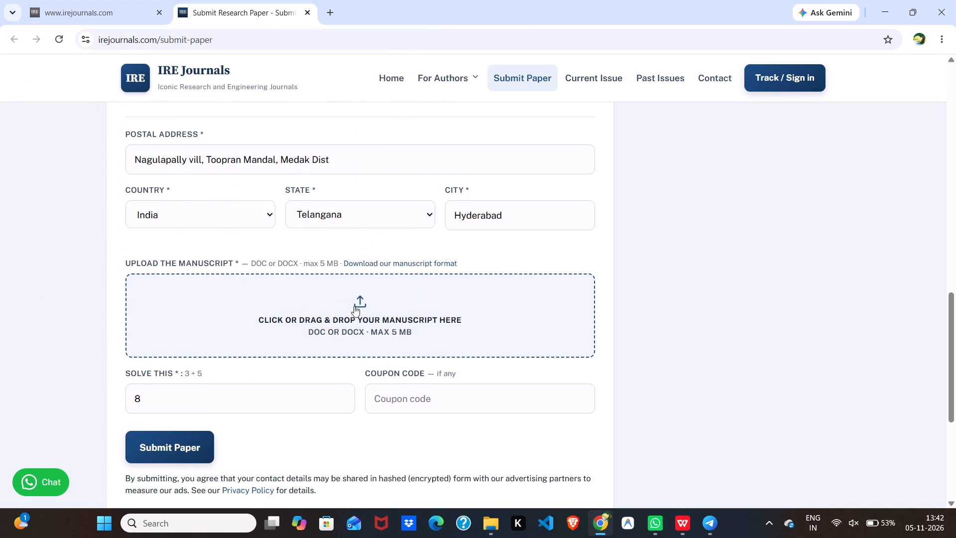
click(368, 303)
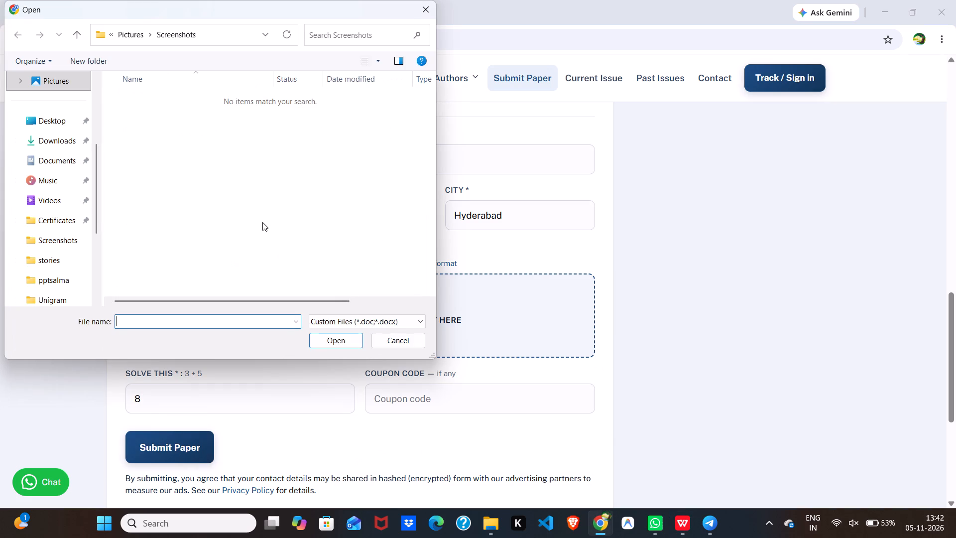
click(64, 144)
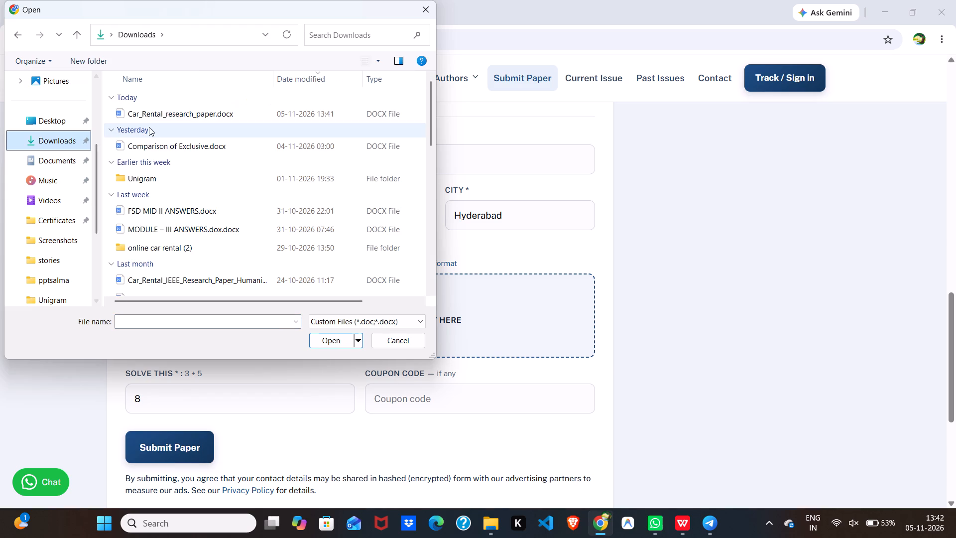
double_click(165, 115)
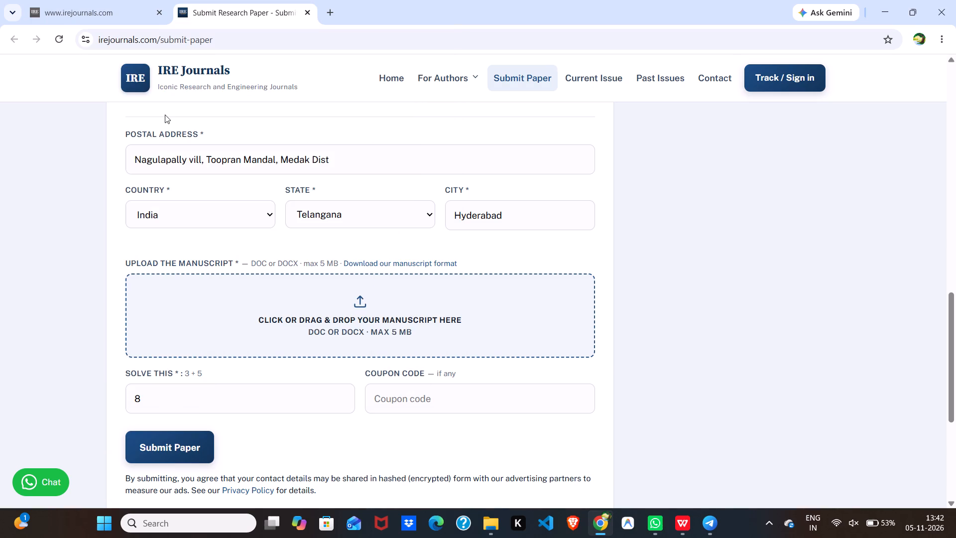
Review the completed submission form, checking the manuscript file, address, co-author entries, author details and paper title.
scroll(353, 342, down, 1)
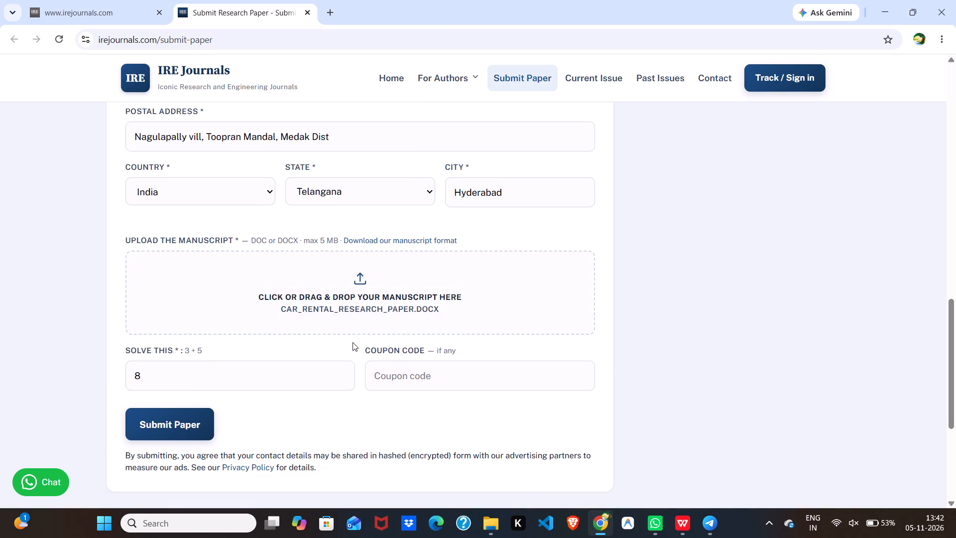
scroll(387, 331, down, 3)
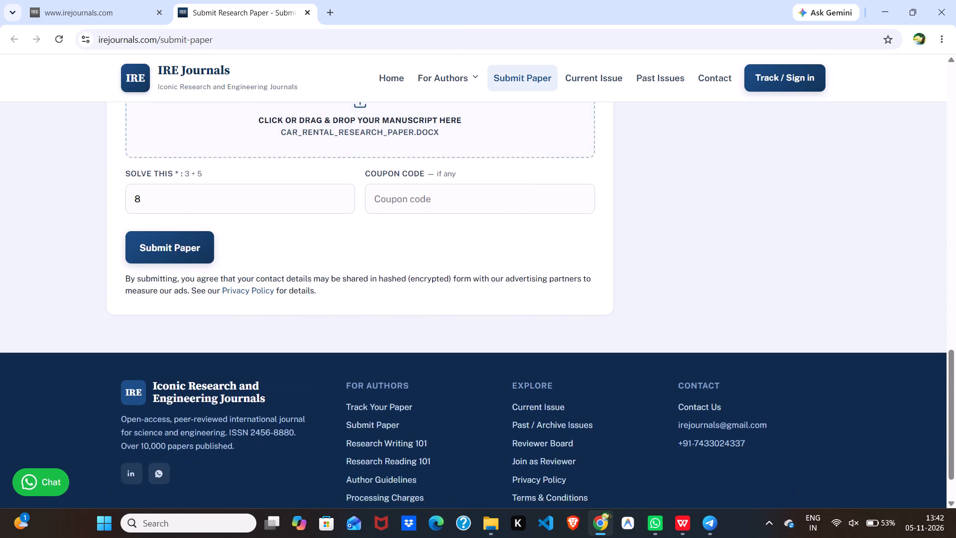
scroll(387, 331, down, 1)
scroll(387, 331, up, 4)
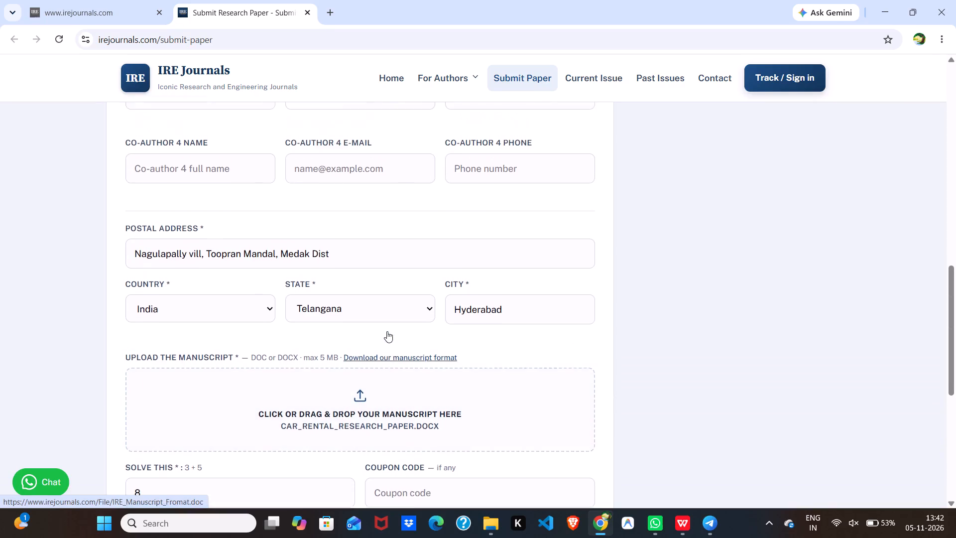
scroll(387, 331, up, 4)
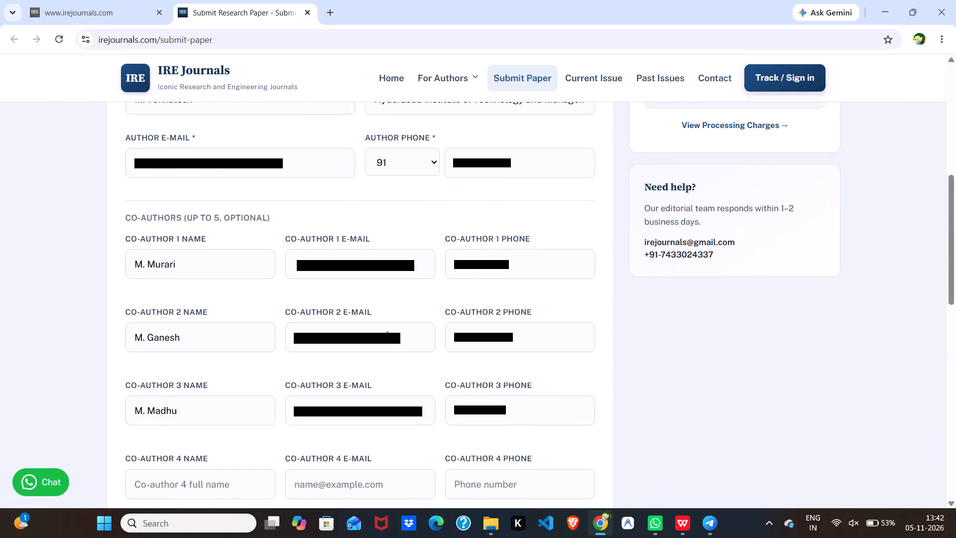
scroll(387, 331, up, 3)
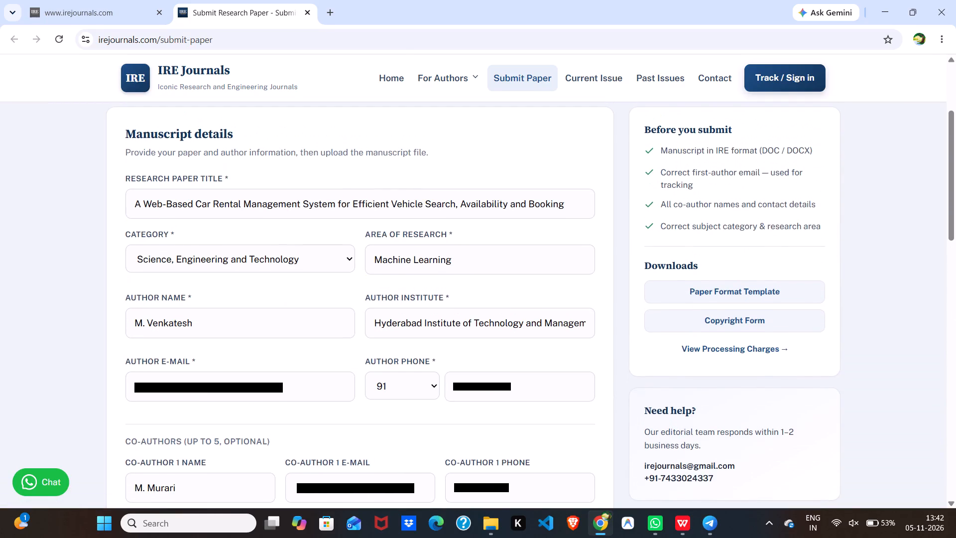
scroll(387, 331, down, 1)
scroll(387, 331, up, 1)
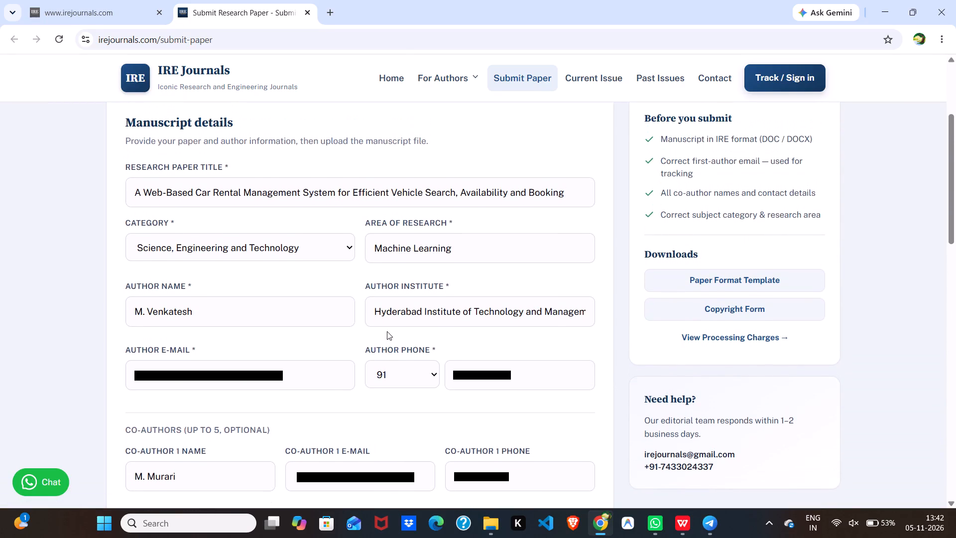
Capture a rectangular screenshot of the Manuscript details section, from its heading through the Co-author 1 fields.
key(Print)
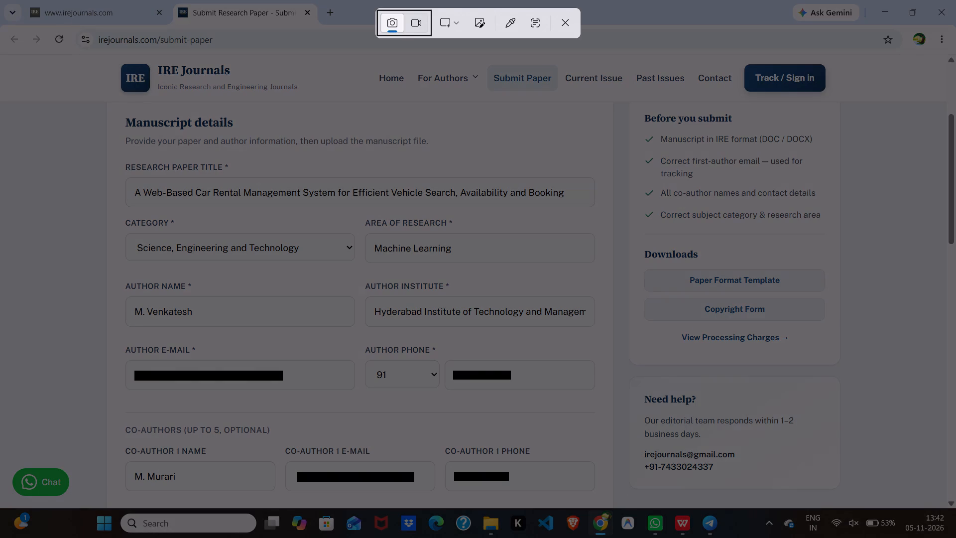
drag(90, 113, 449, 349)
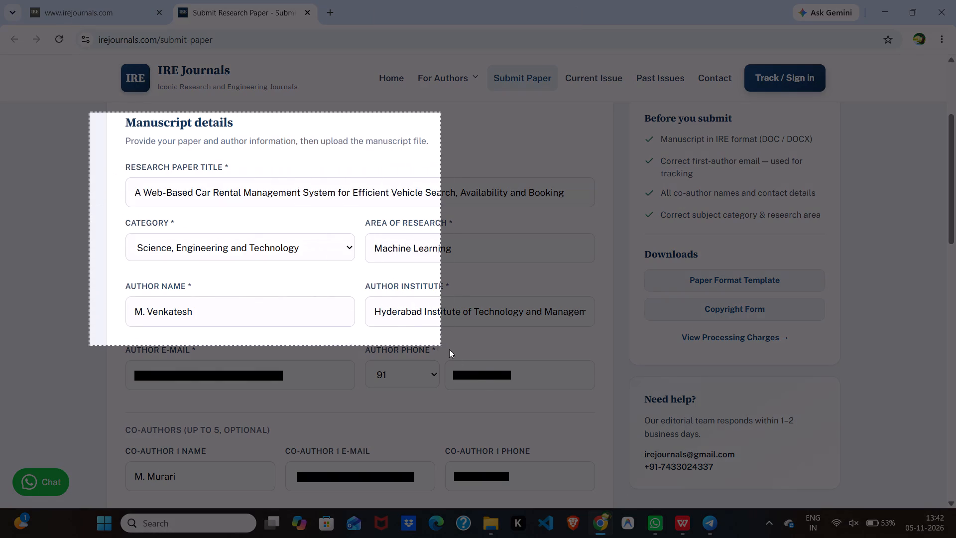
drag(449, 349, 616, 508)
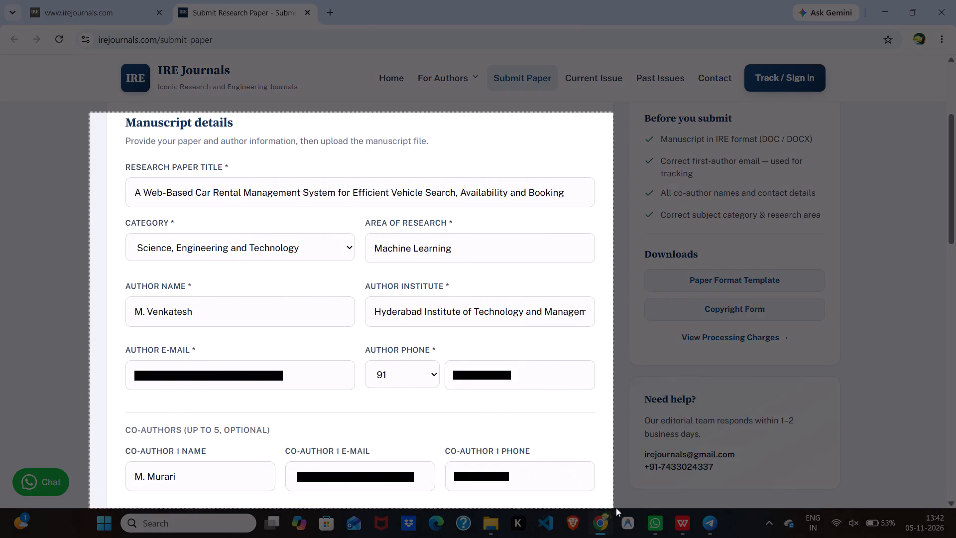
Complete the rectangular screenshot of the form from the Manuscript details heading through the Co-author 1 fields.
drag(616, 508, 615, 504)
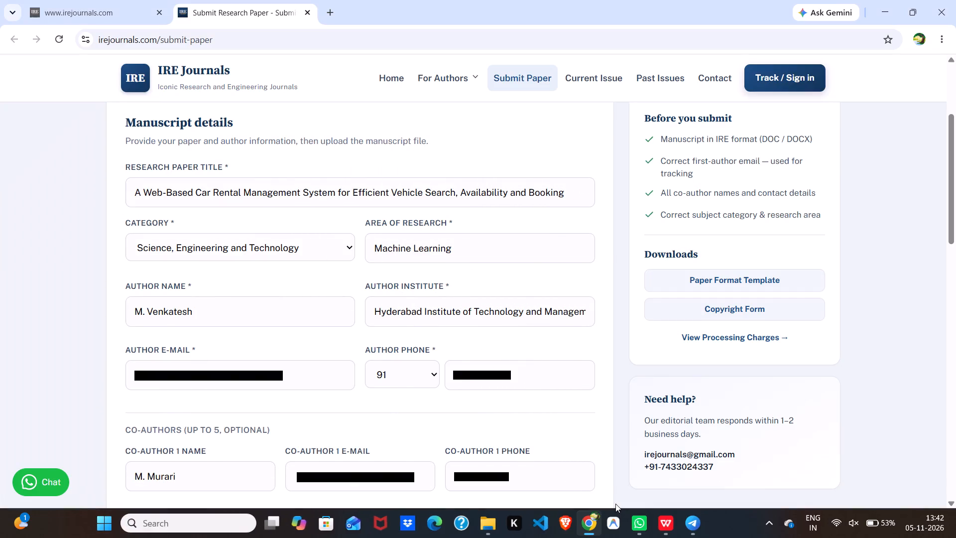
Open the captured Manuscript details screenshot in Snipping Tool and copy the image to the clipboard.
scroll(587, 444, down, 8)
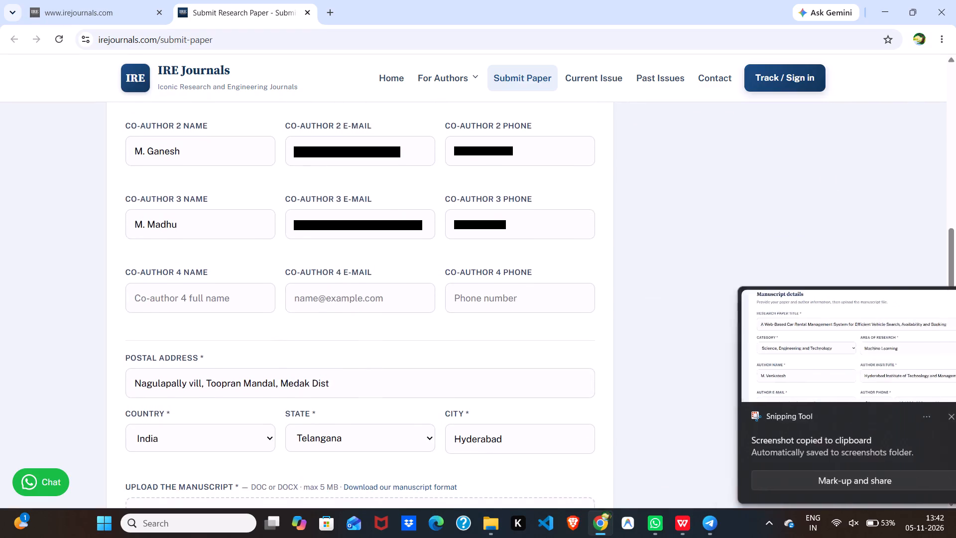
scroll(587, 444, down, 1)
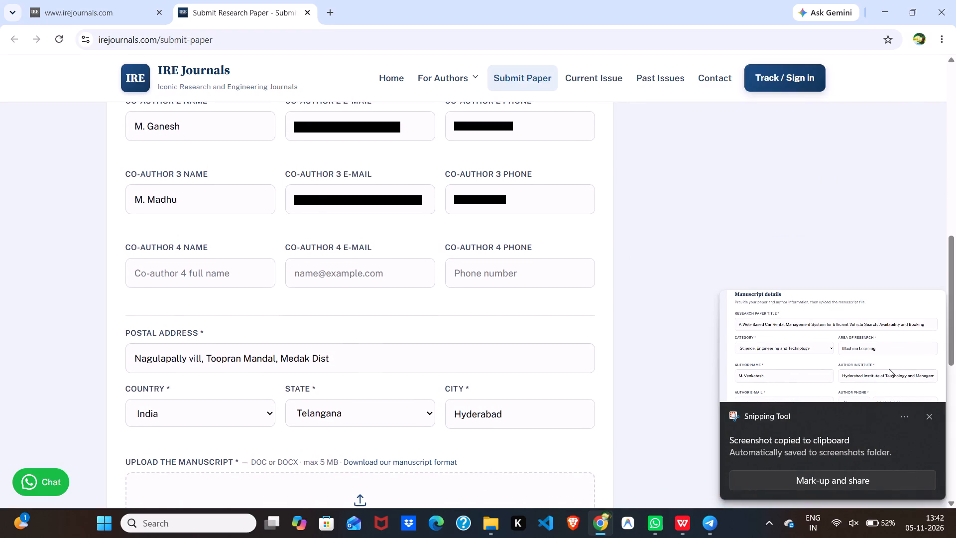
click(889, 369)
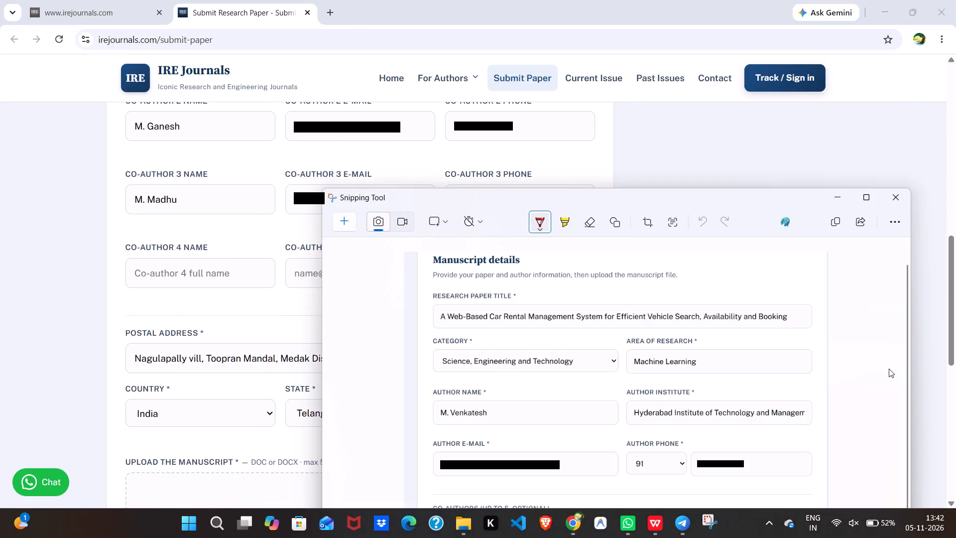
key(ctrl+c)
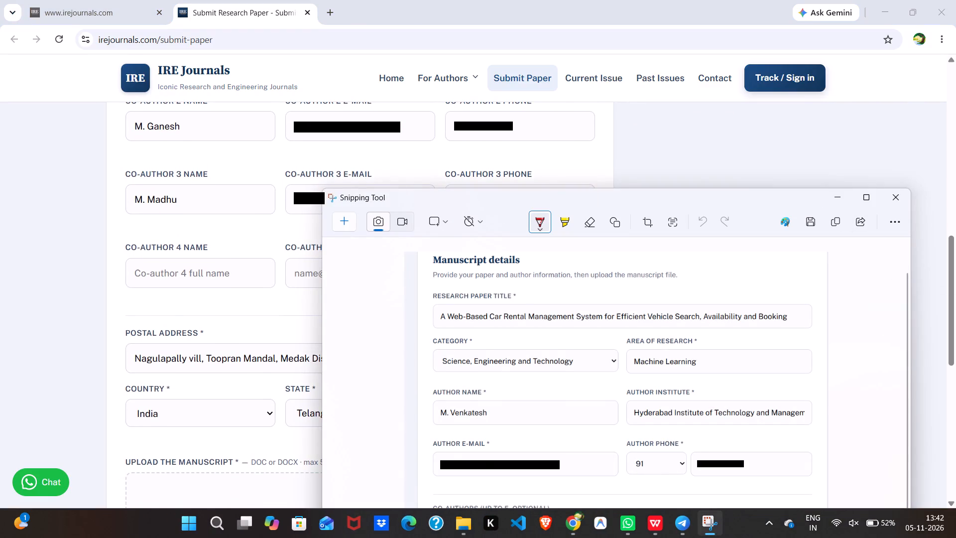
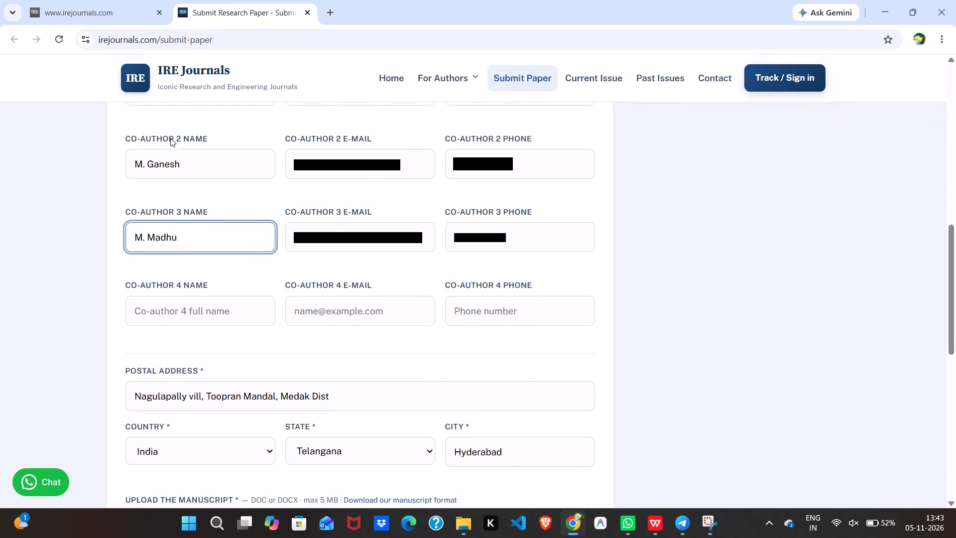
Capture a rectangular screenshot of the submission form from the Co-author 2 fields through the country, state and city fields.
key(Print)
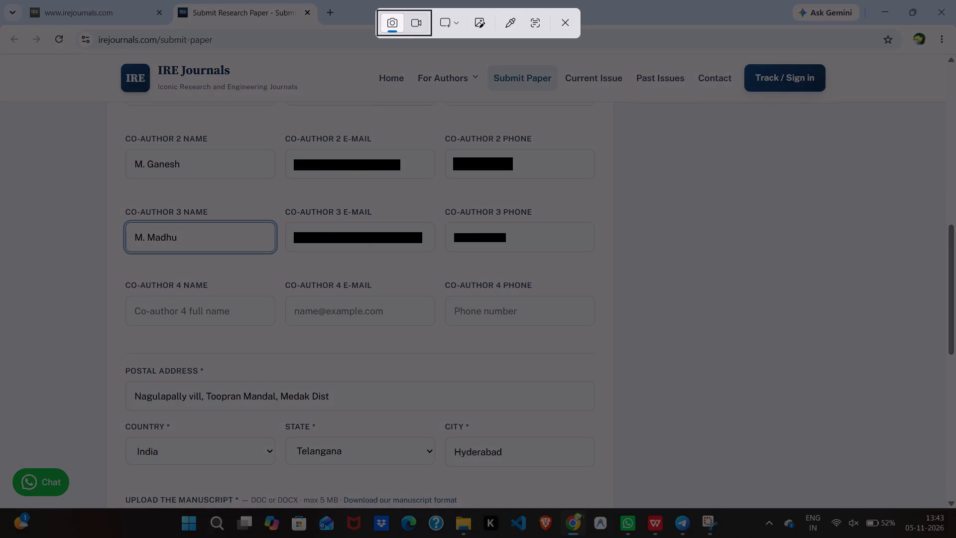
drag(102, 117, 256, 149)
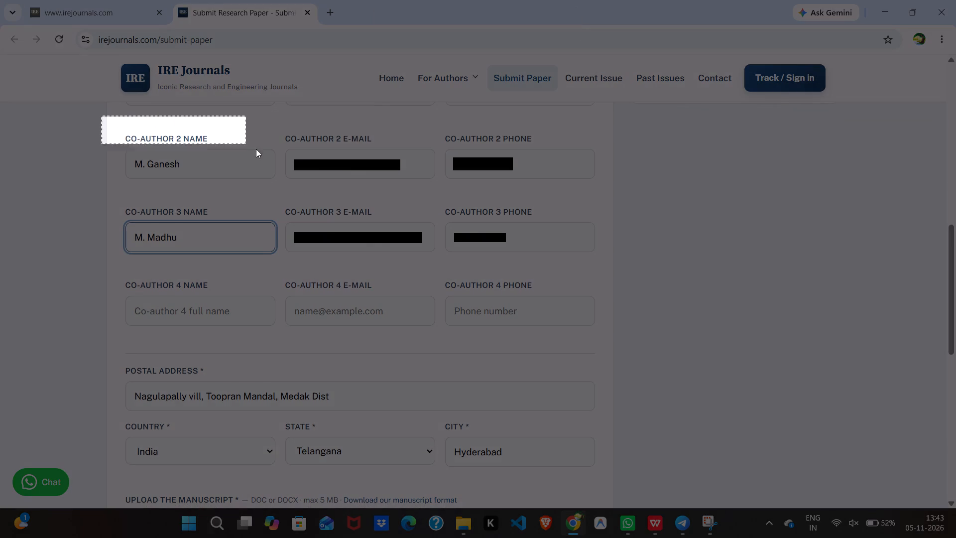
drag(256, 149, 581, 421)
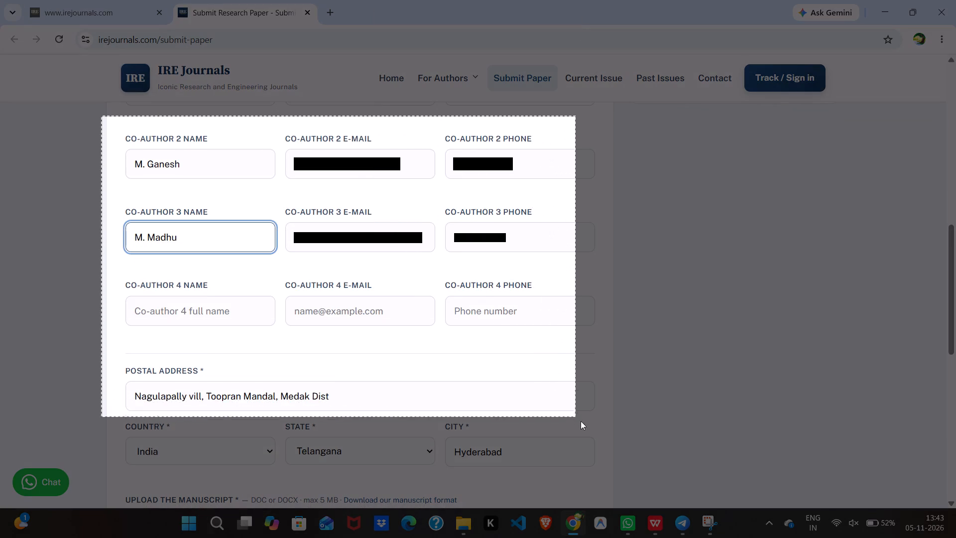
drag(581, 421, 624, 487)
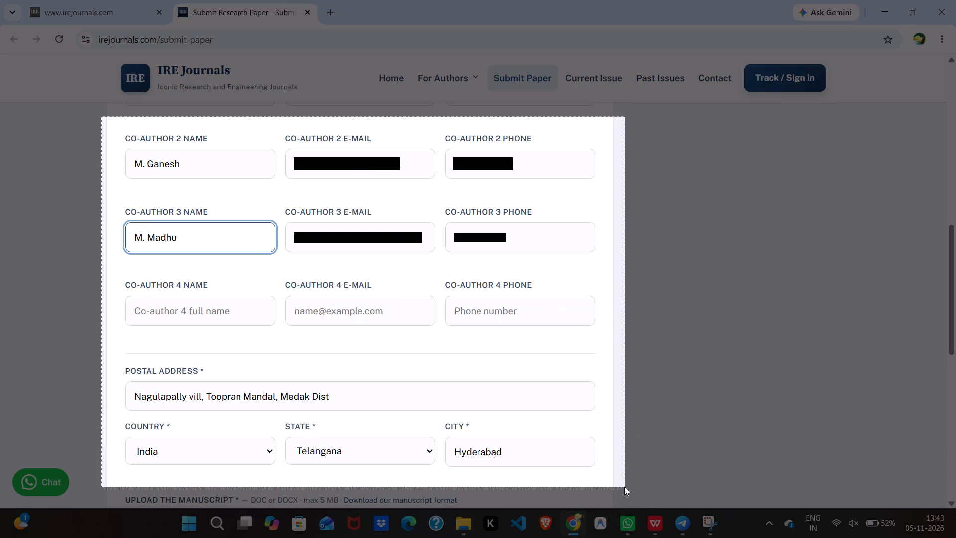
drag(624, 487, 620, 490)
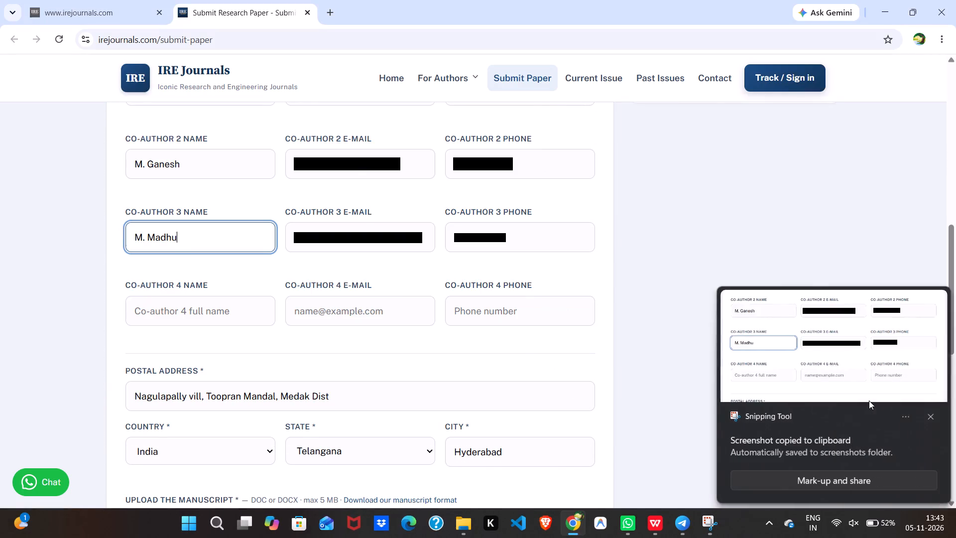
Open the captured screenshot of the Co-author 2 to 4 and postal address fields in Snipping Tool and copy the image.
click(876, 360)
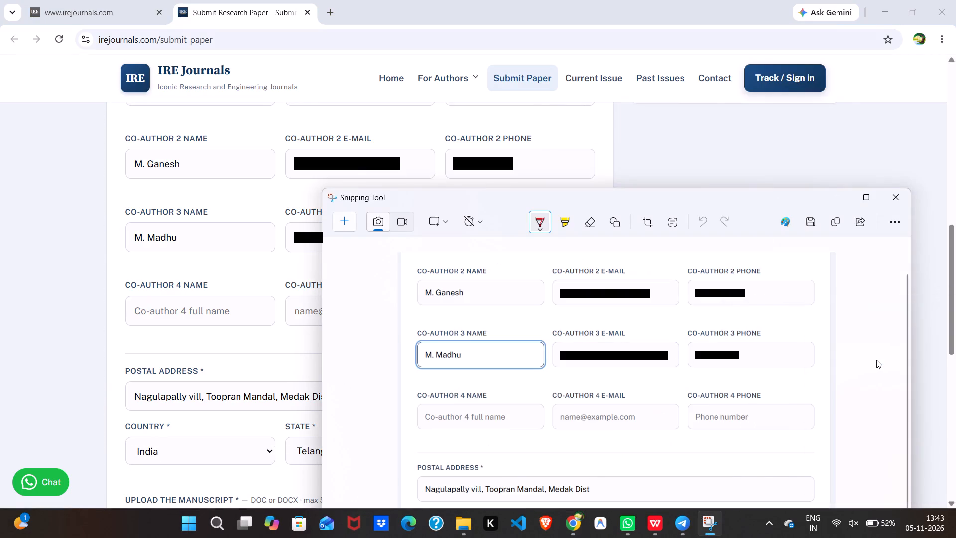
key(ctrl+c)
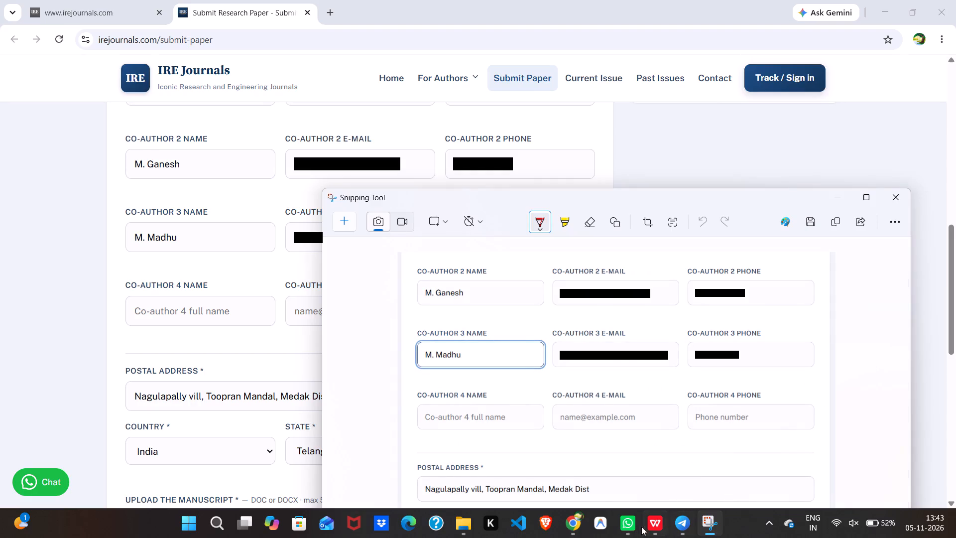
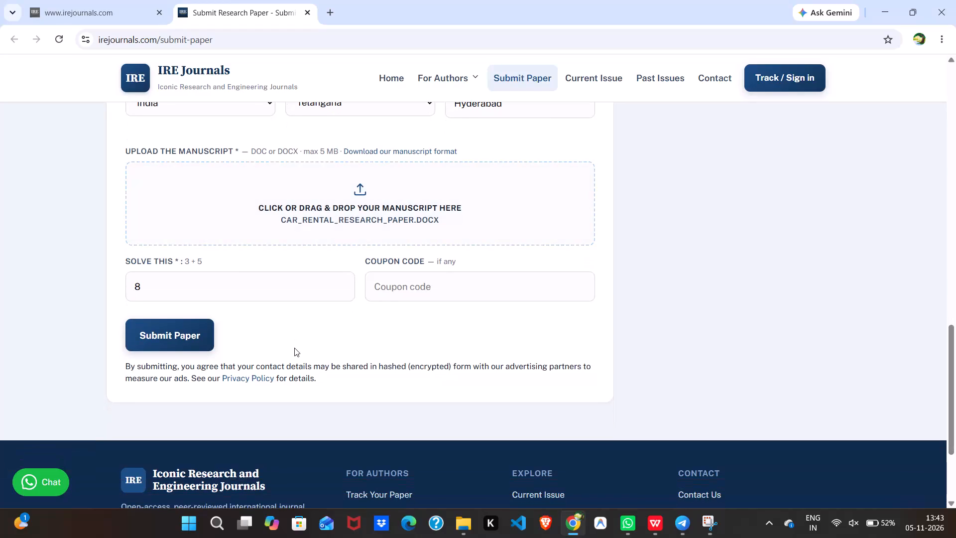
Capture the form area from the manuscript upload through the Submit Paper section as a screenshot, open it in Snipping Tool and copy the image.
key(Print)
drag(102, 131, 311, 214)
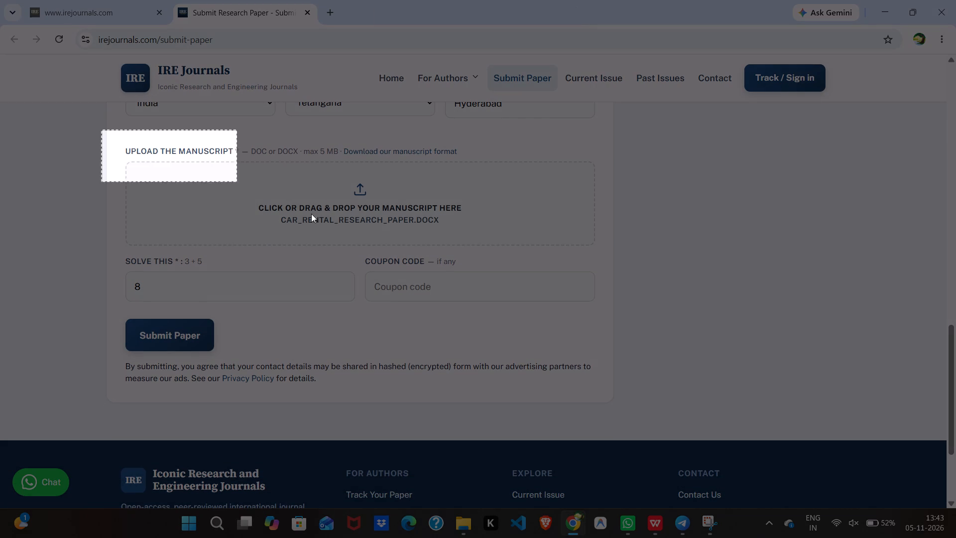
drag(311, 214, 619, 392)
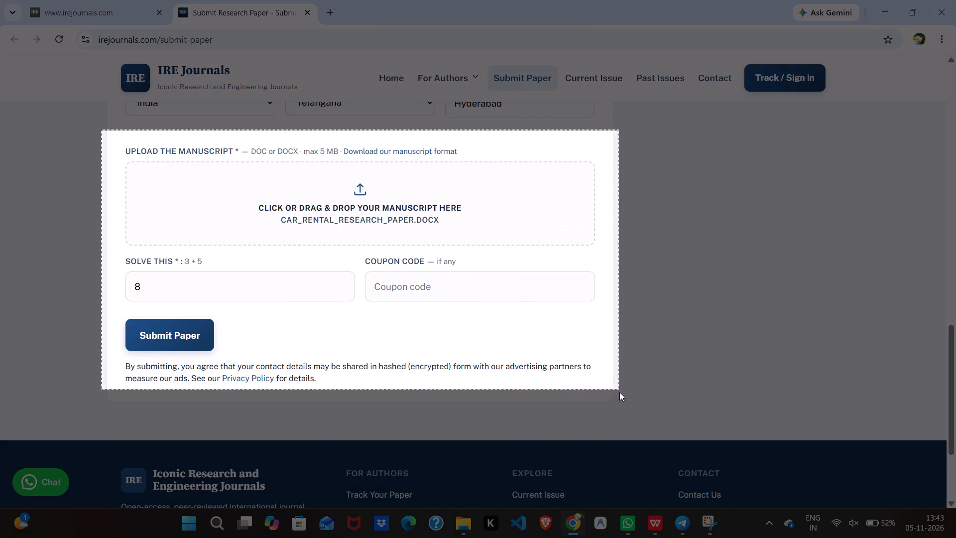
drag(619, 392, 613, 400)
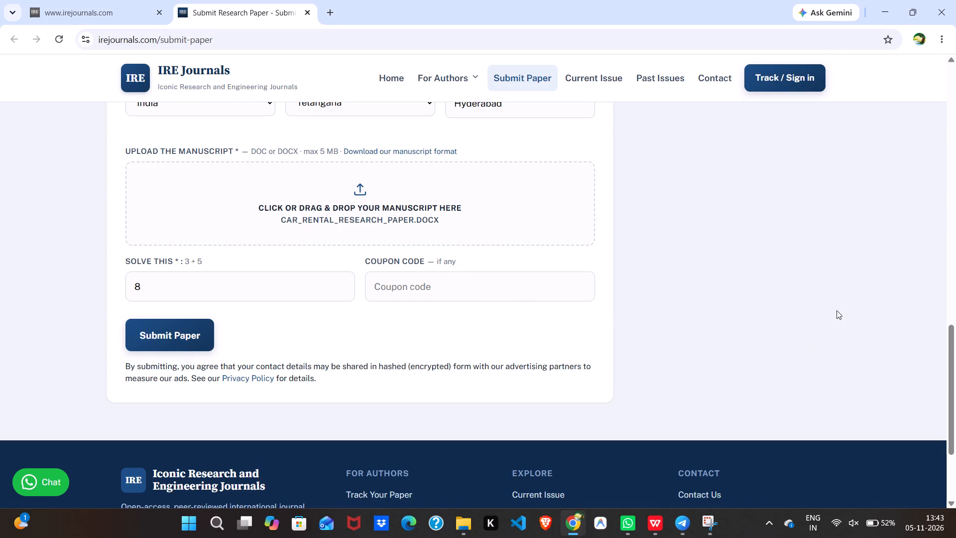
click(792, 310)
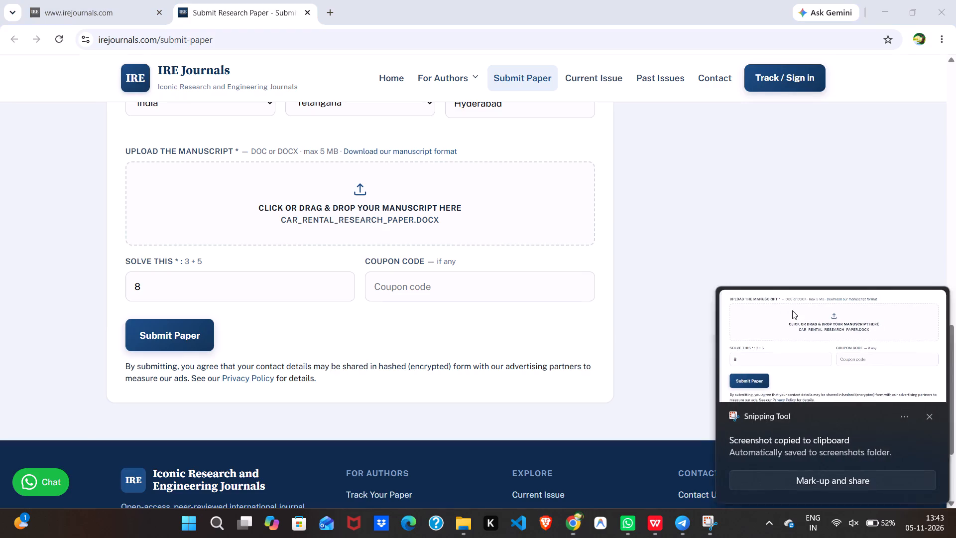
key(ctrl+c)
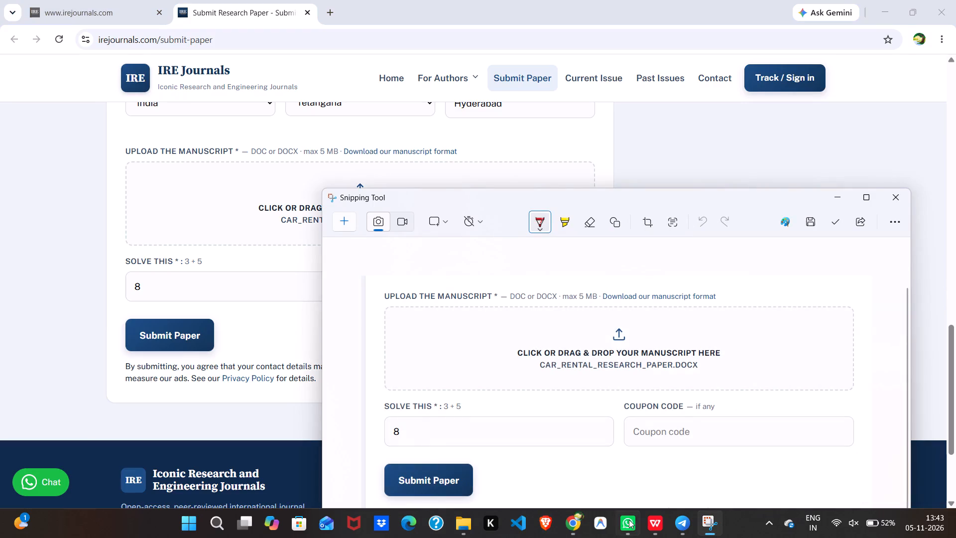
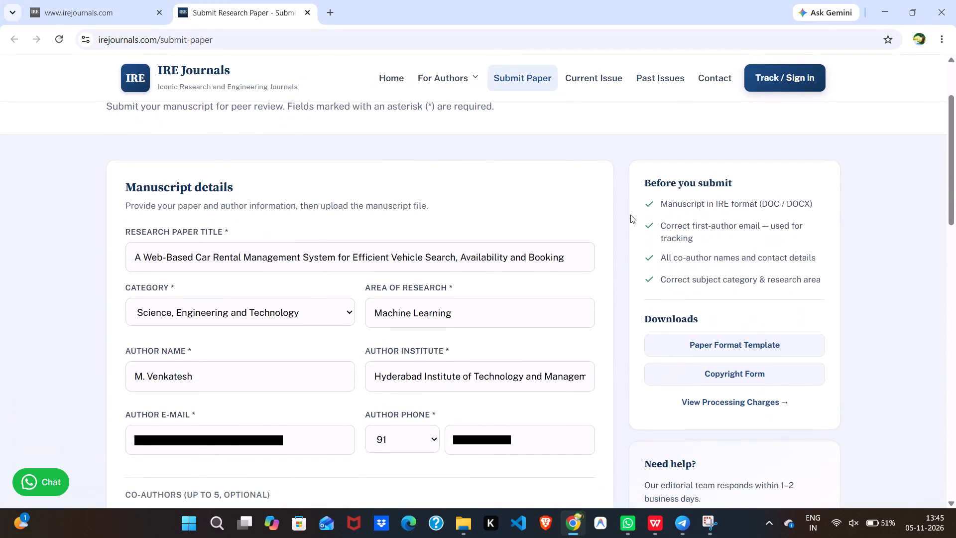
Review the filled-in submission form from the manuscript details through the postal address, uploaded manuscript and verification answer.
scroll(630, 215, down, 5)
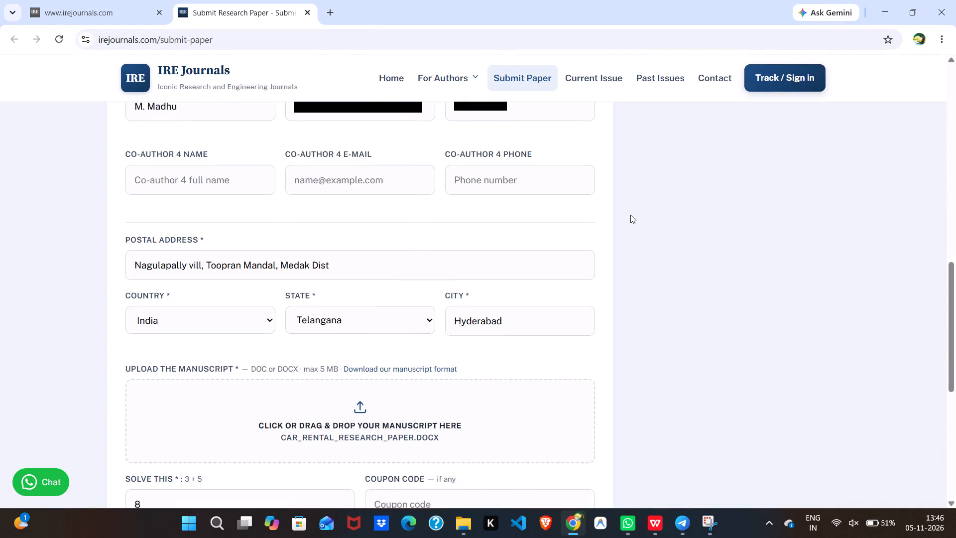
scroll(630, 215, down, 3)
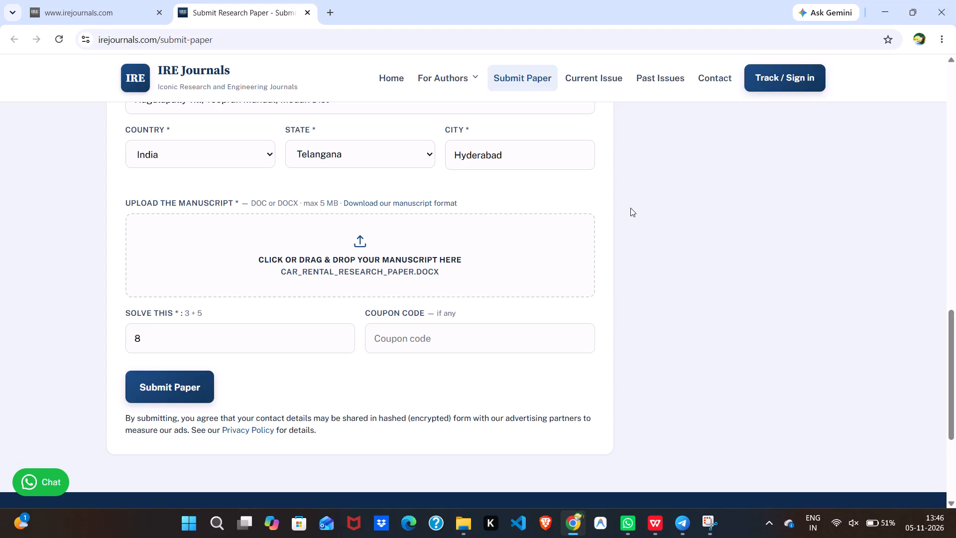
Review the completed submission form, checking the paper title, category, research area, author and co-author details against the pre-submission checklist.
scroll(630, 208, up, 7)
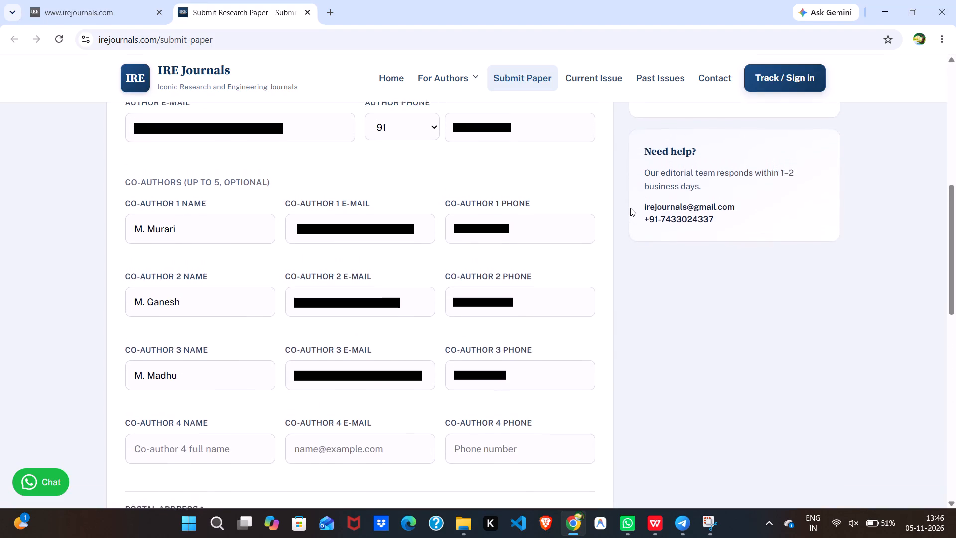
scroll(630, 208, up, 4)
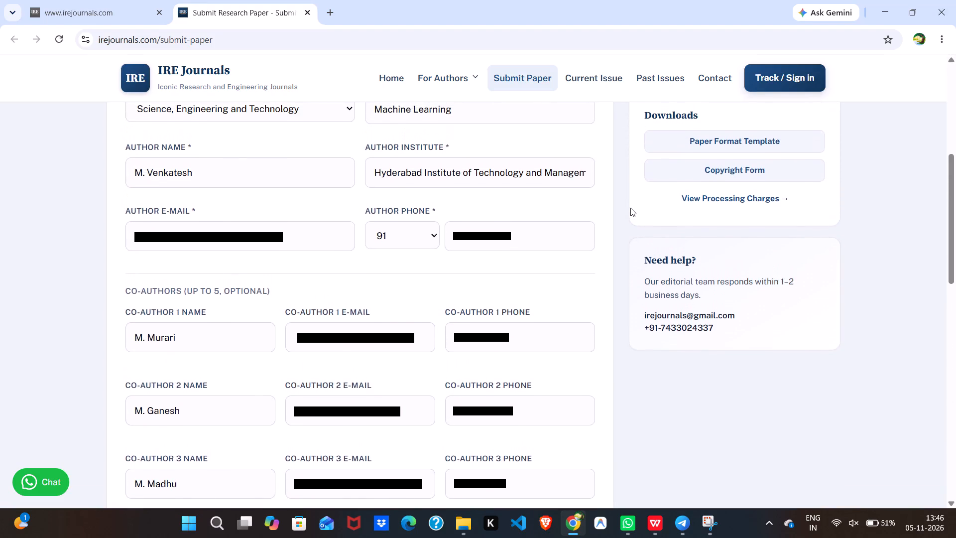
scroll(630, 208, up, 4)
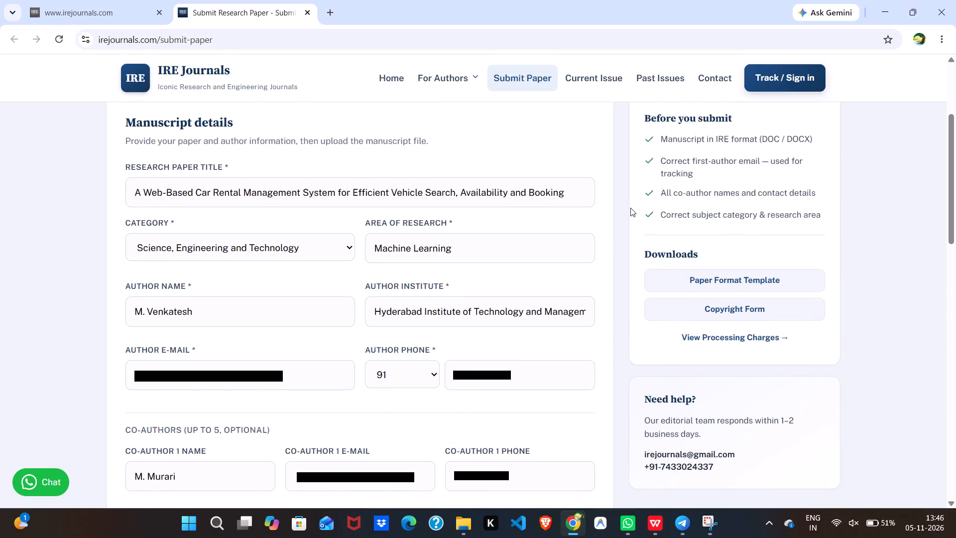
scroll(630, 208, up, 1)
scroll(630, 208, down, 1)
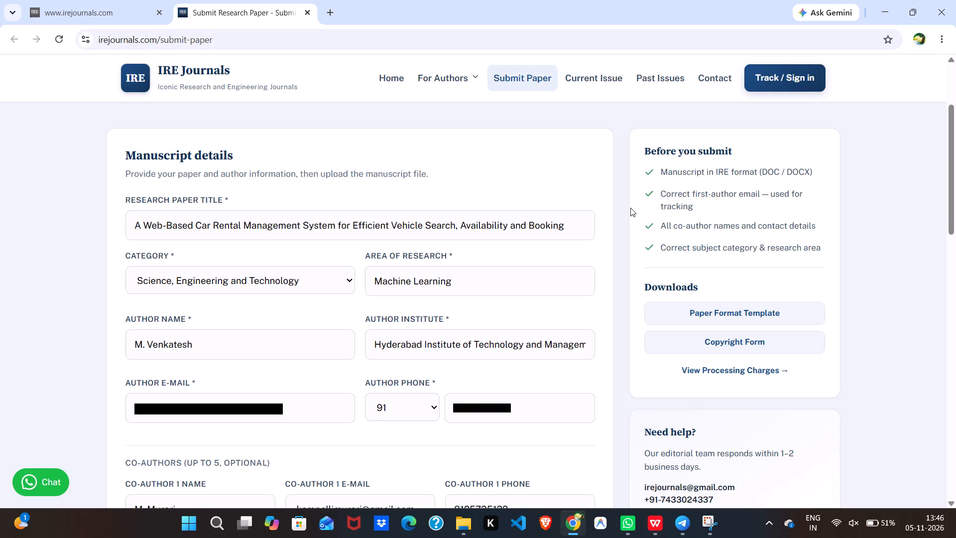
scroll(630, 208, down, 1)
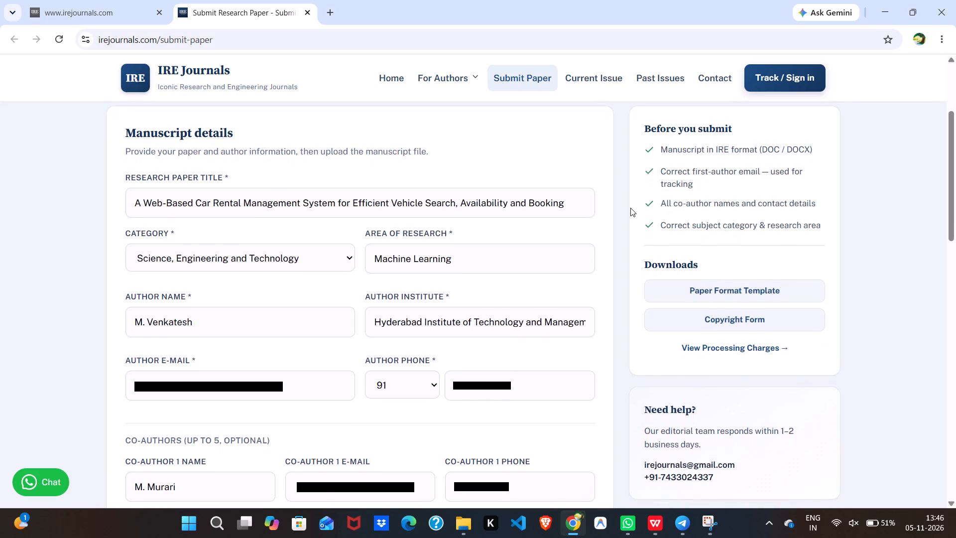
scroll(630, 208, down, 1)
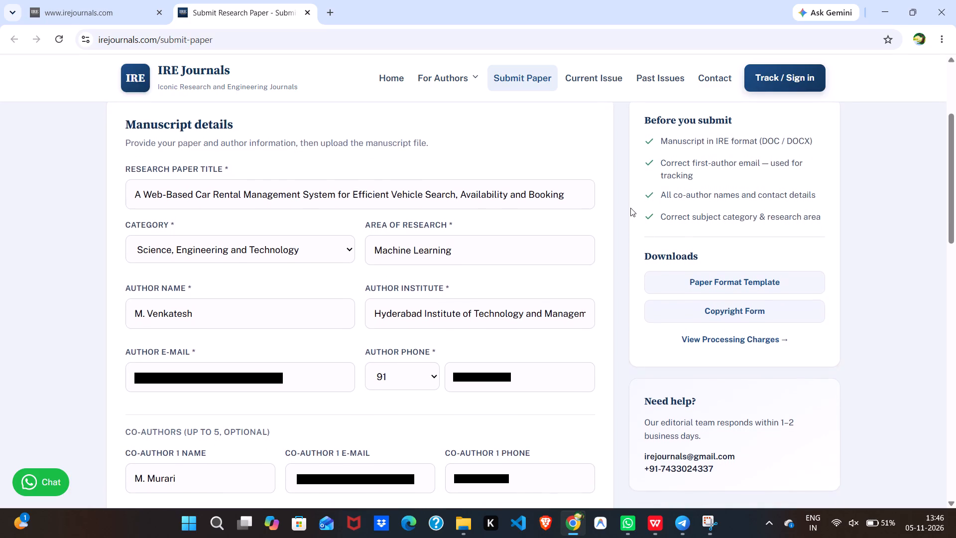
scroll(630, 208, down, 2)
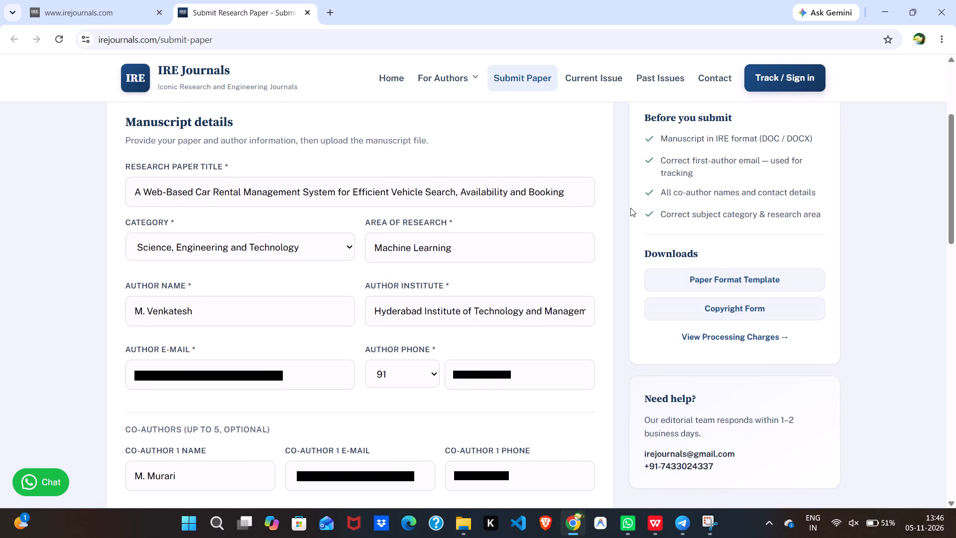
scroll(630, 208, down, 1)
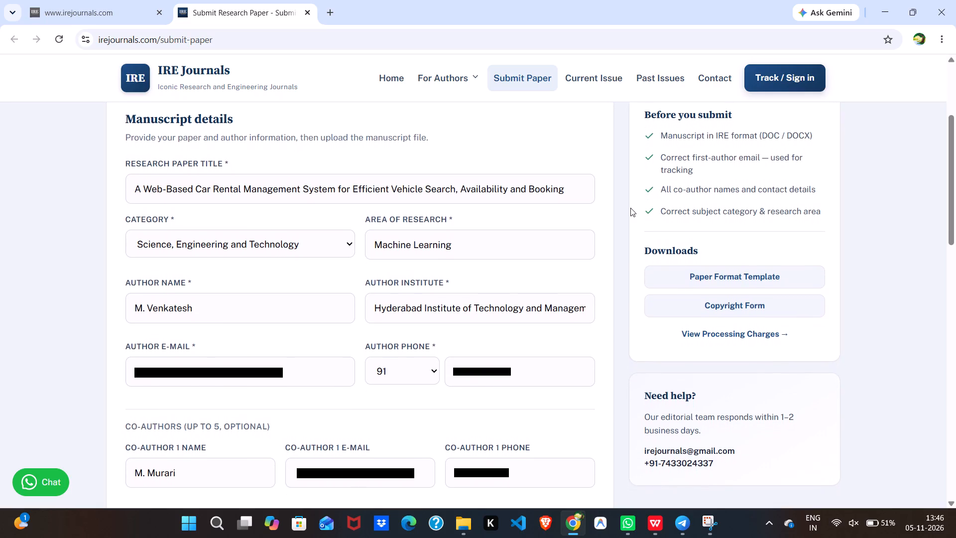
scroll(630, 208, down, 2)
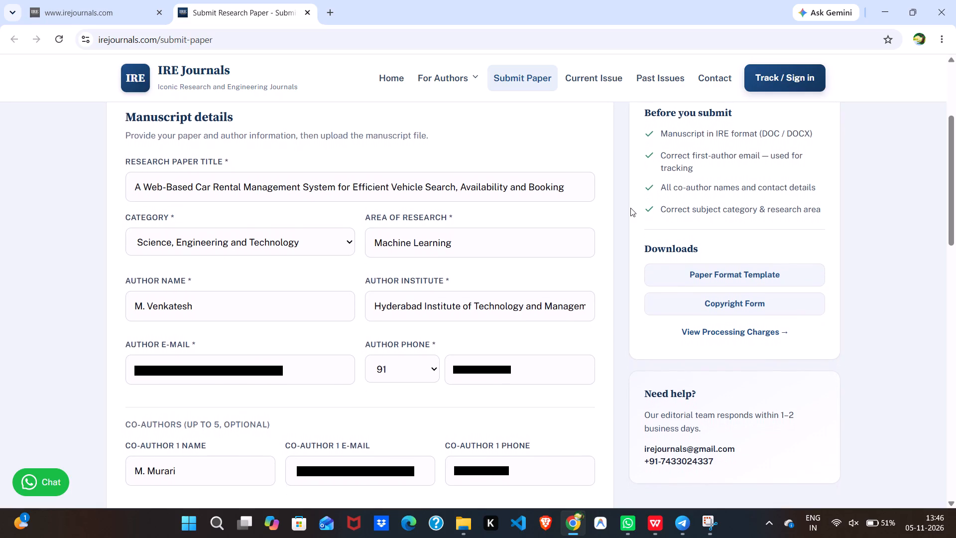
scroll(630, 208, down, 1)
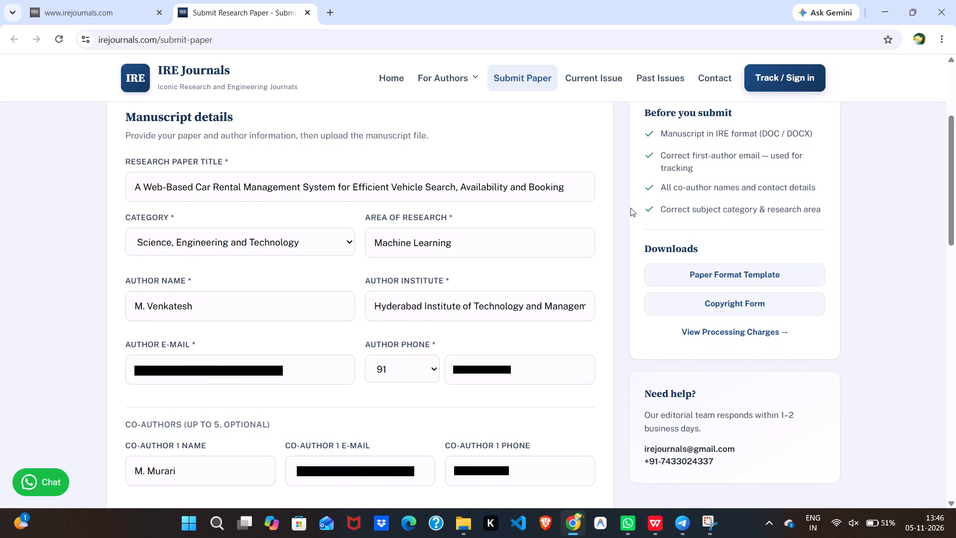
scroll(630, 208, down, 1)
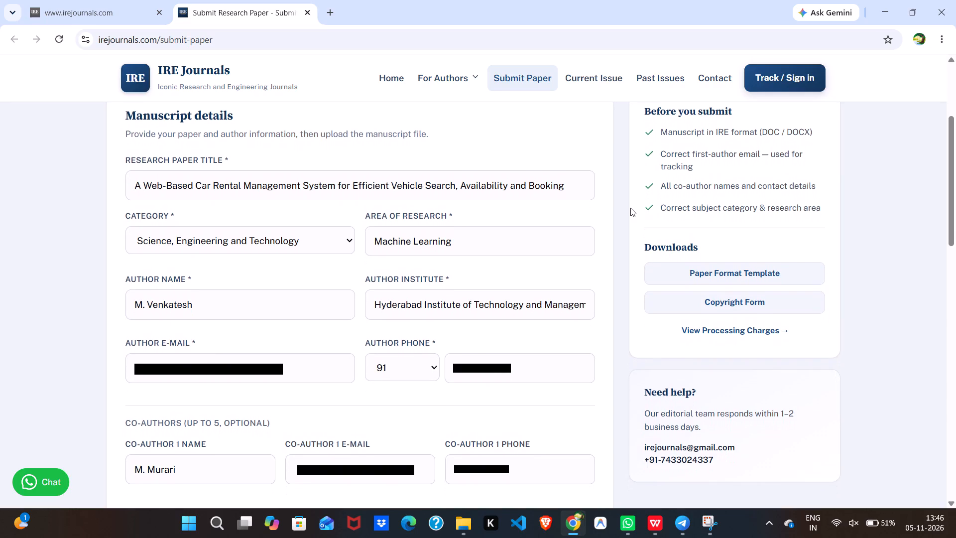
scroll(630, 208, down, 1)
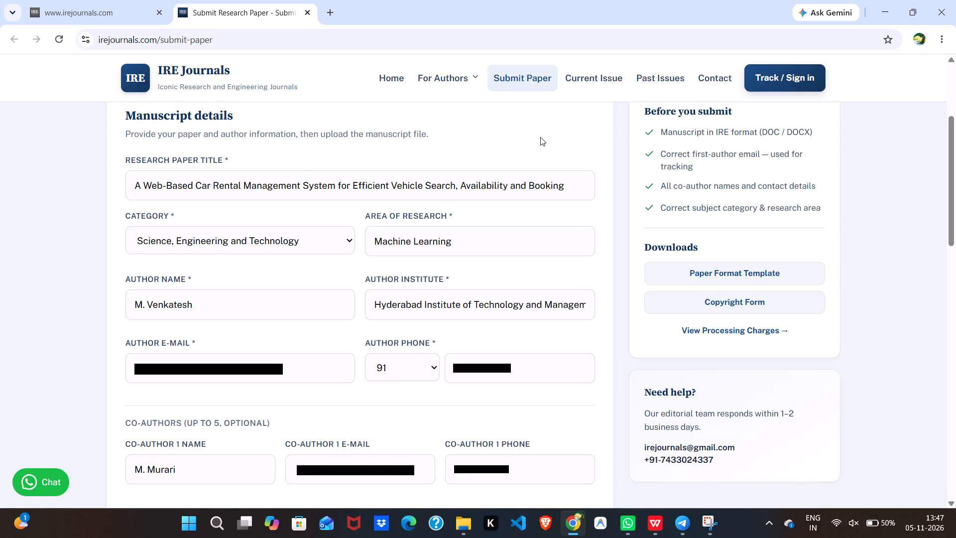
scroll(540, 137, up, 5)
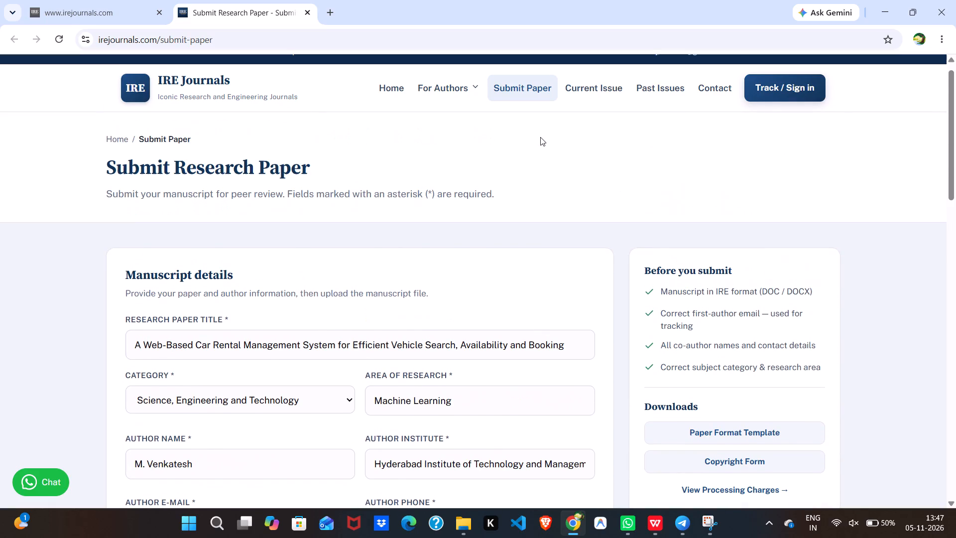
scroll(540, 137, down, 2)
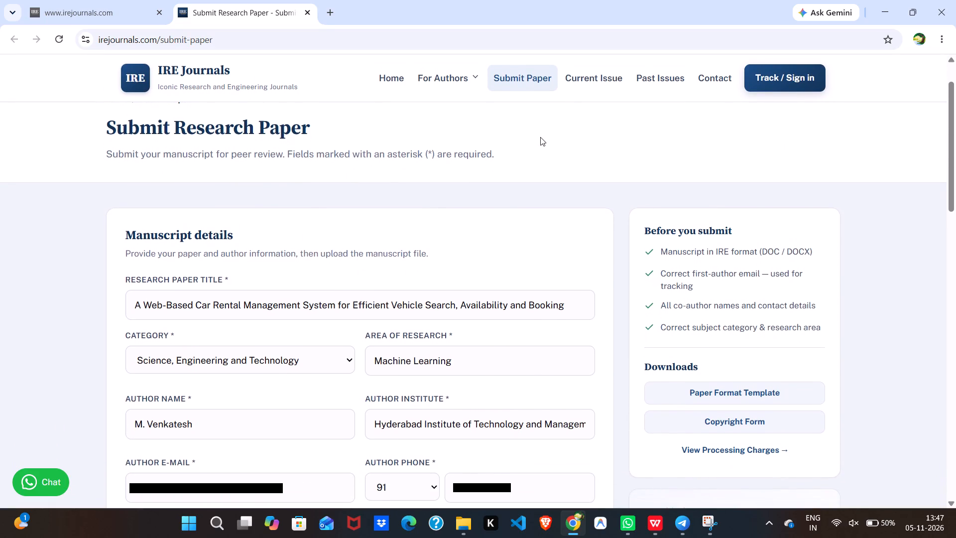
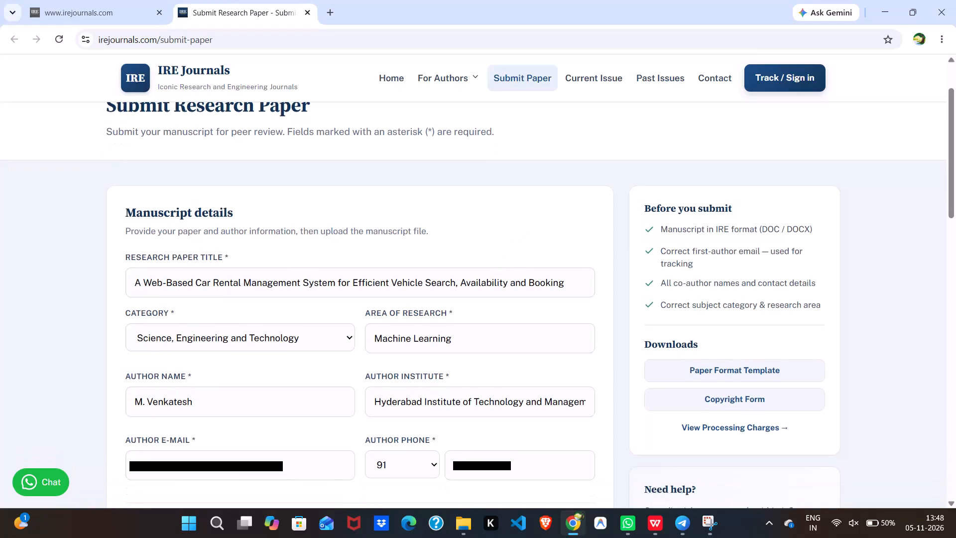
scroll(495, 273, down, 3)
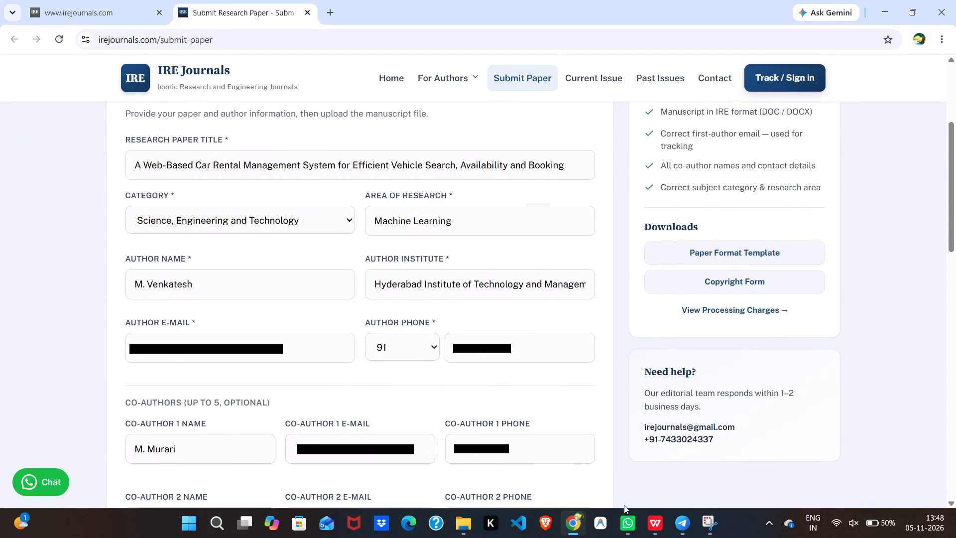
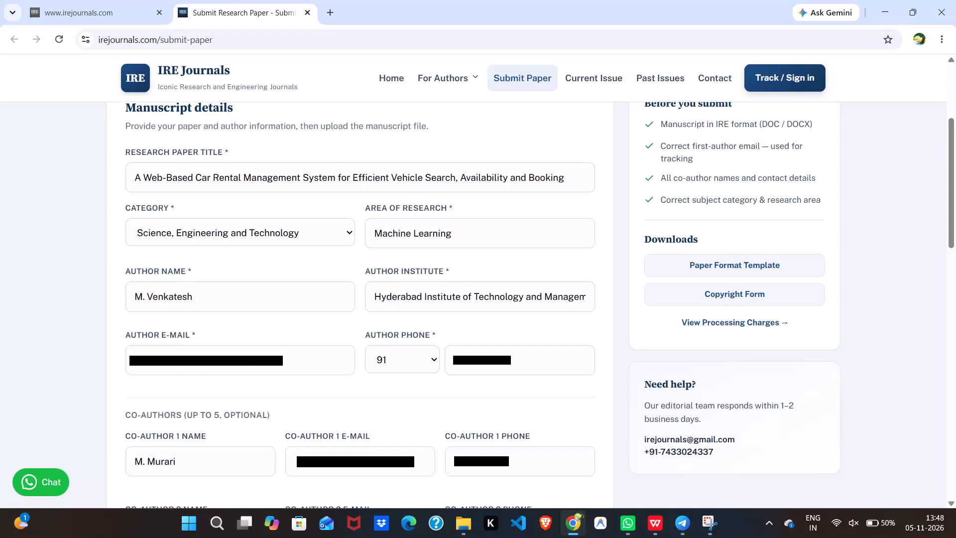
Review the filled submission form, checking the category options, author and co-author details, postal address, uploaded manuscript and verification answer.
click(342, 228)
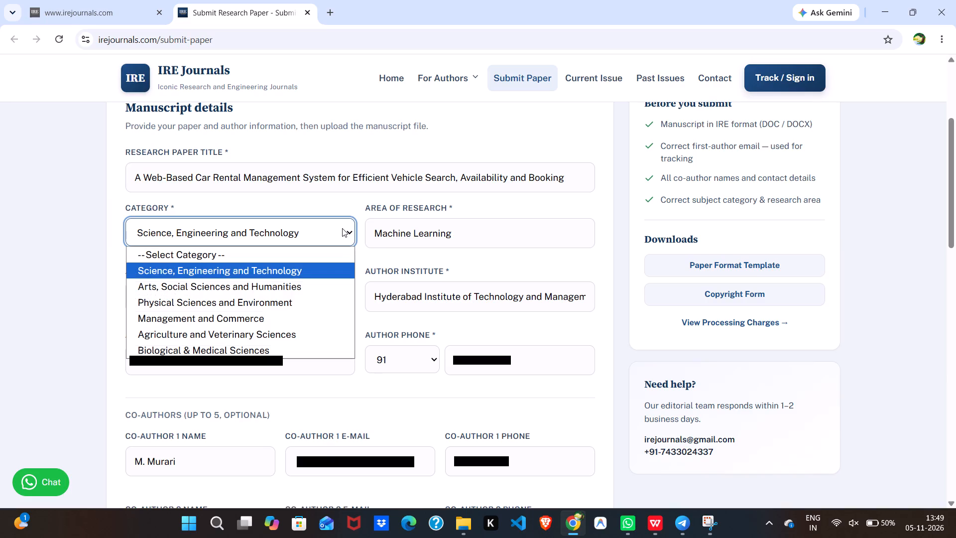
click(342, 228)
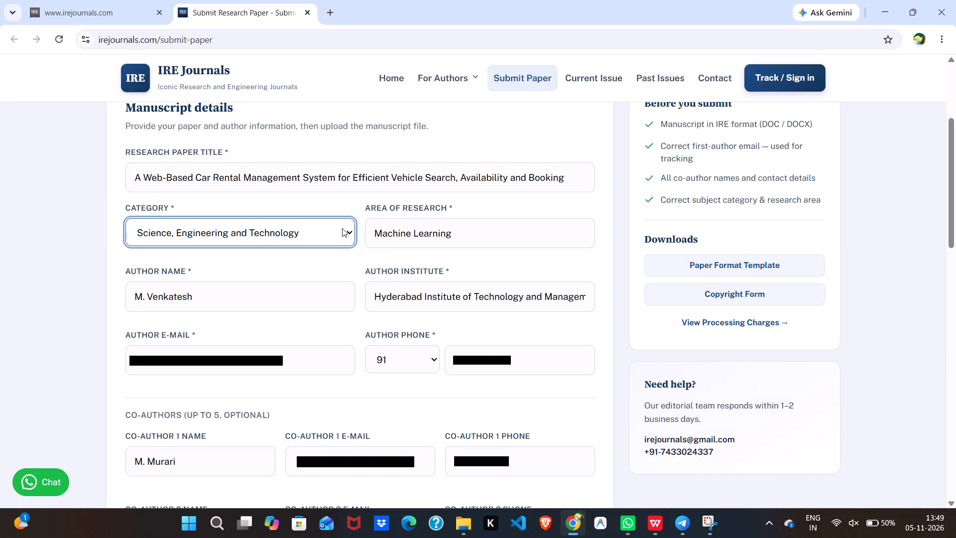
scroll(342, 228, down, 2)
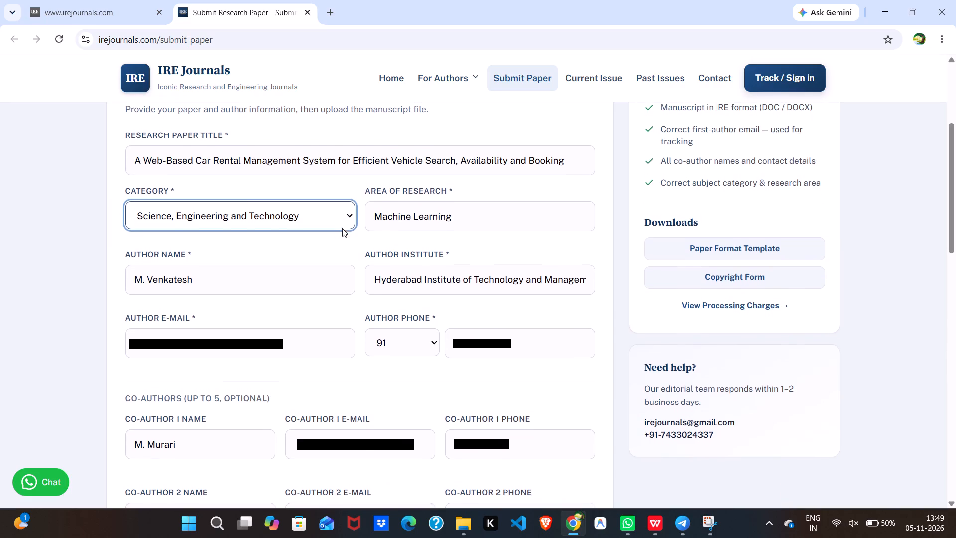
scroll(342, 228, down, 1)
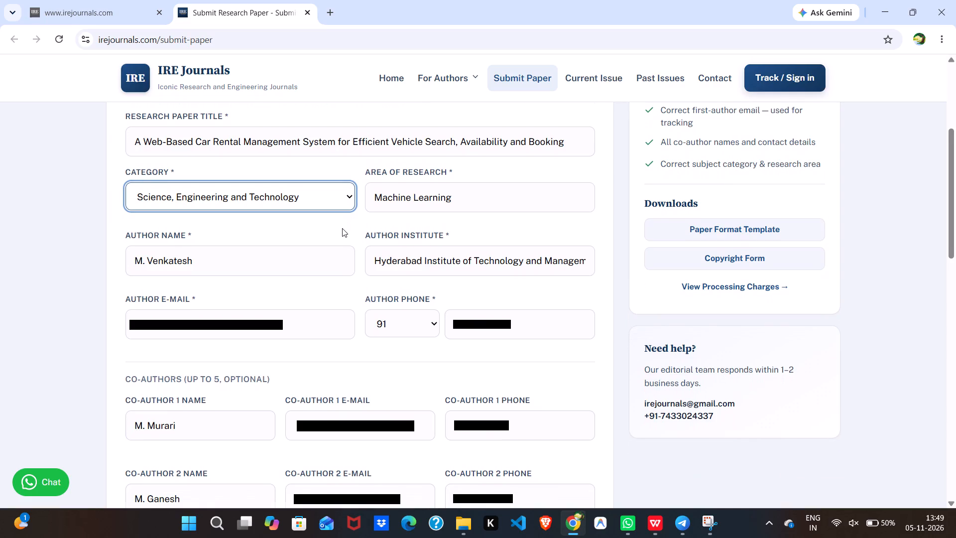
scroll(342, 228, down, 6)
scroll(218, 368, down, 1)
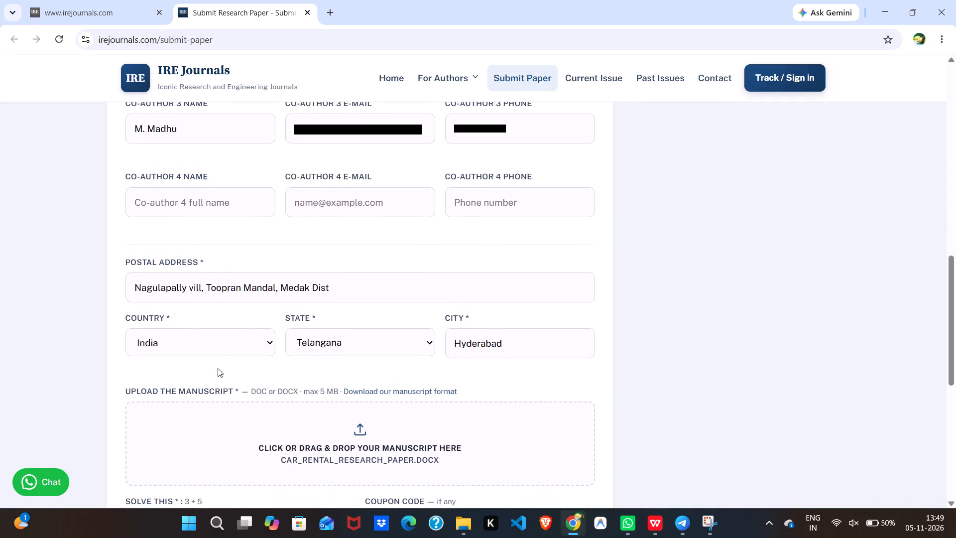
scroll(218, 368, down, 1)
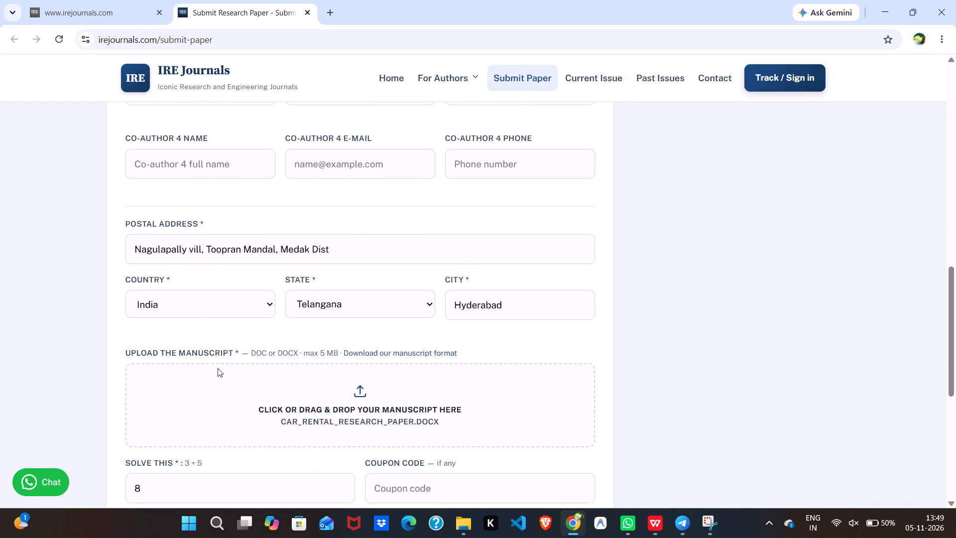
scroll(218, 368, down, 1)
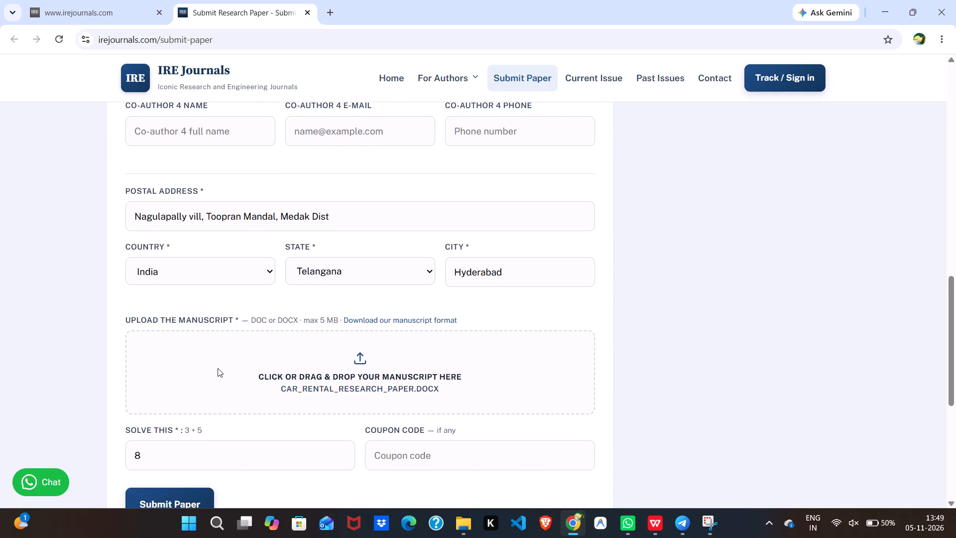
Submit the completed research paper form with the uploaded Car_Rental_Research_Paper manuscript to IRE Journals.
scroll(218, 368, down, 1)
click(192, 392)
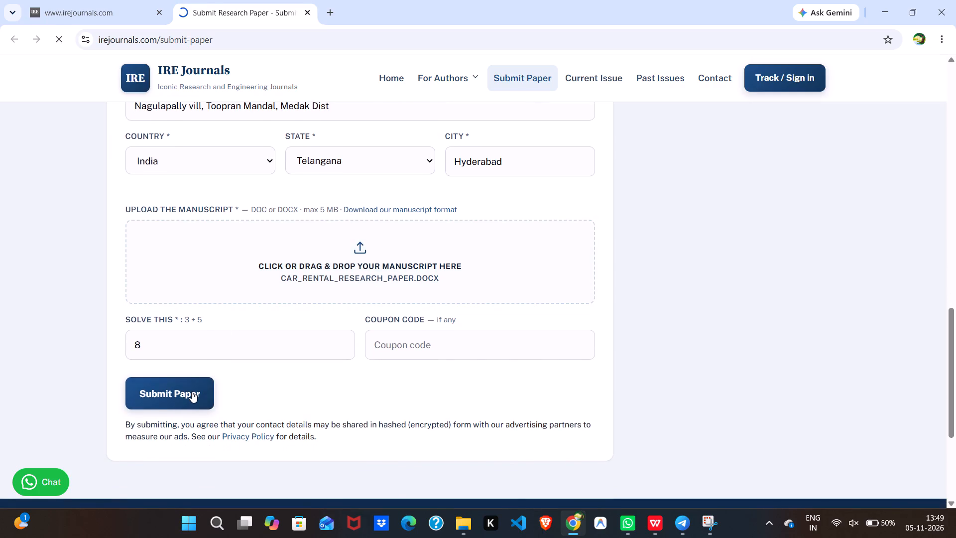
scroll(192, 392, up, 11)
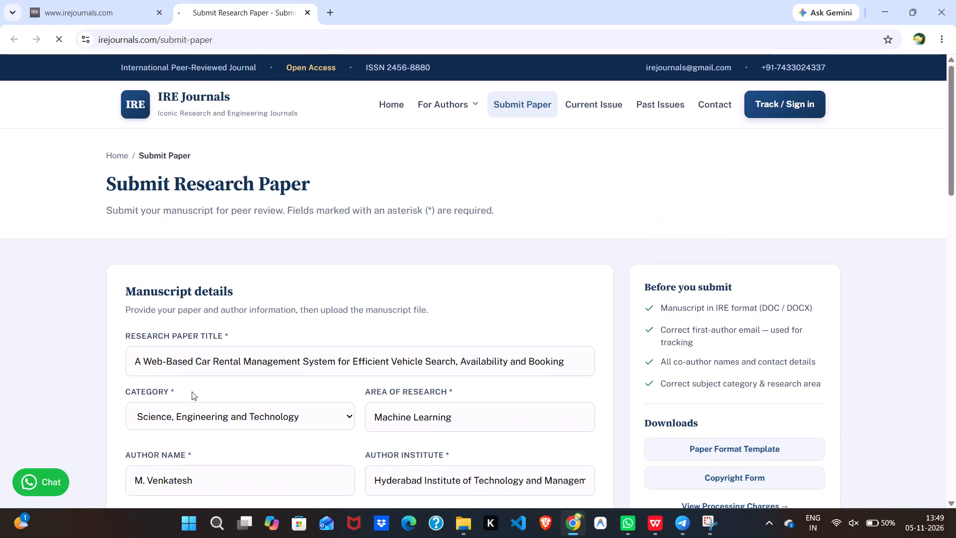
scroll(192, 392, down, 8)
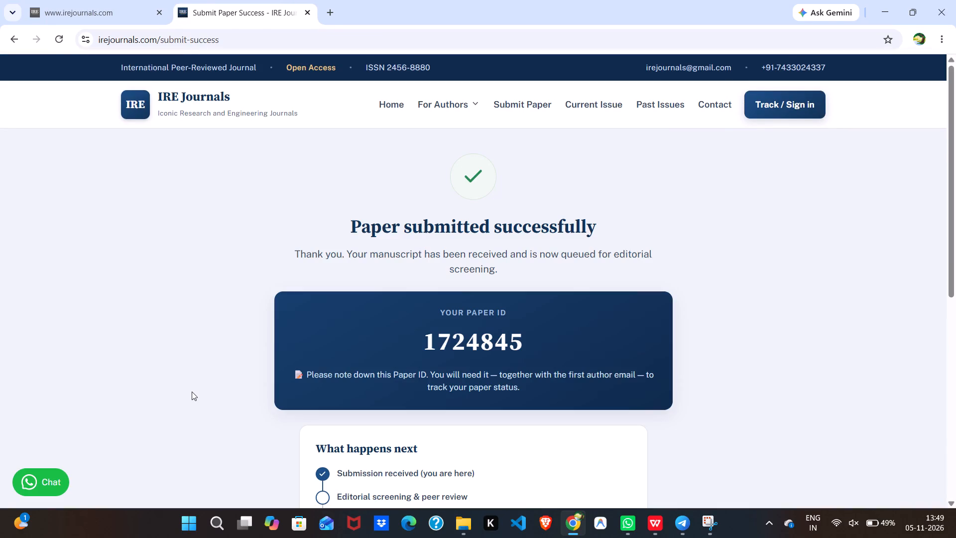
Look through the submission confirmation's next stages and copy the assigned Paper ID.
scroll(357, 382, down, 1)
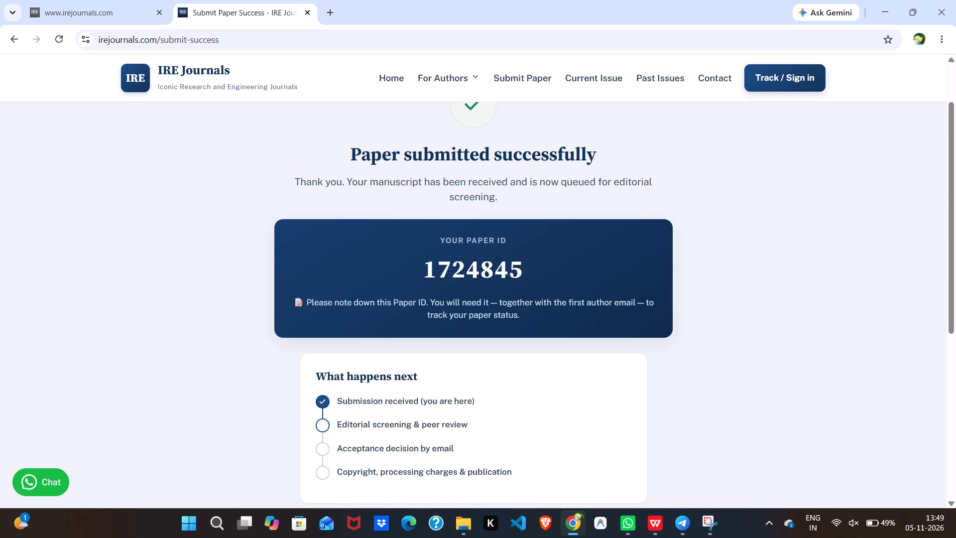
scroll(531, 279, down, 1)
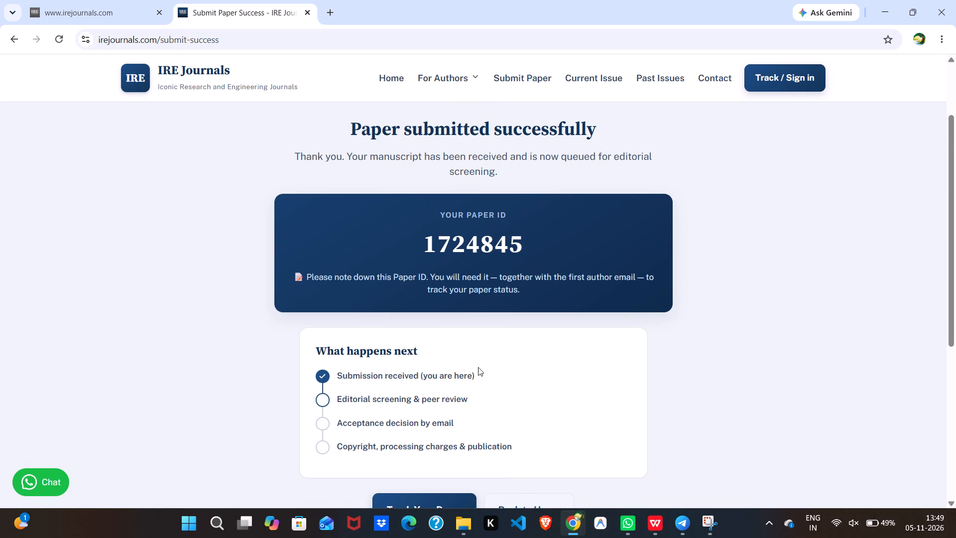
scroll(464, 388, down, 1)
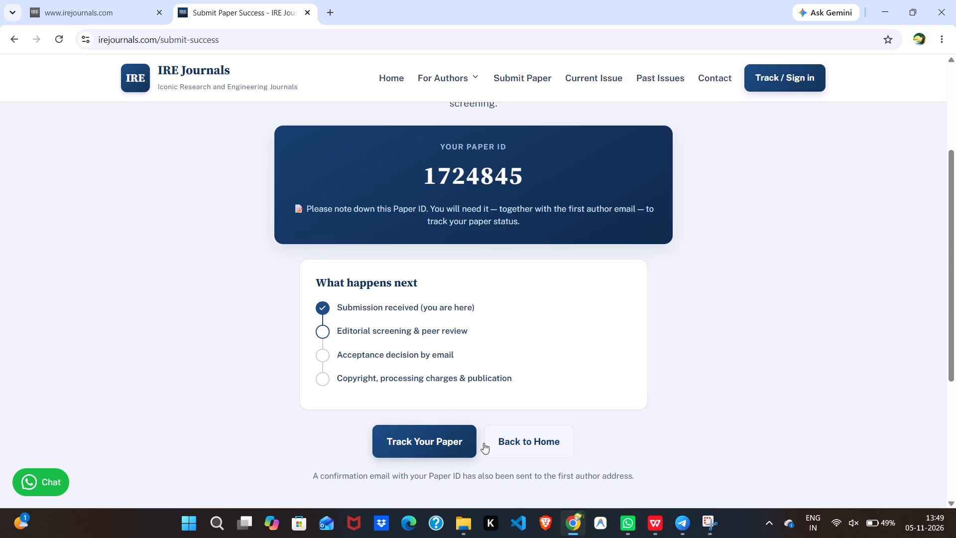
drag(536, 178, 364, 187)
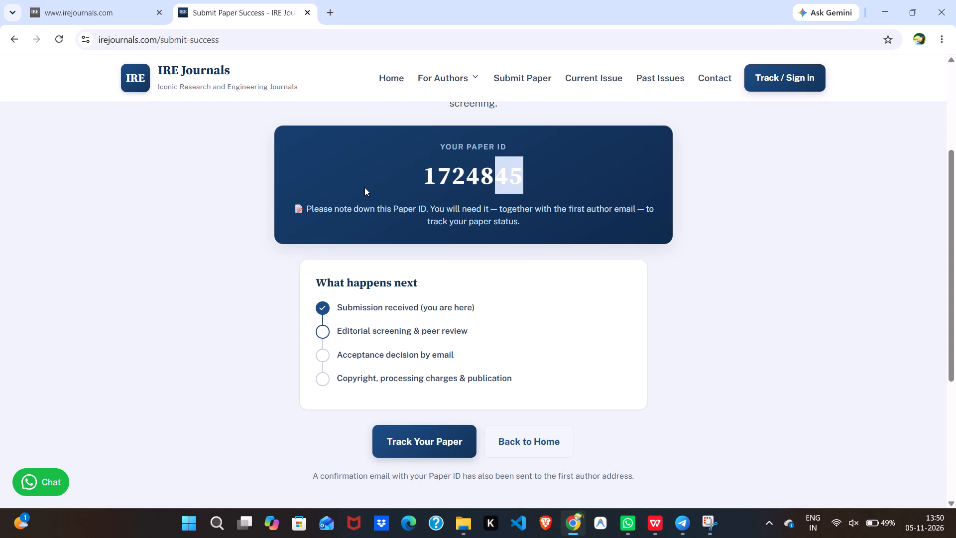
drag(364, 187, 365, 187)
key(ctrl+c)
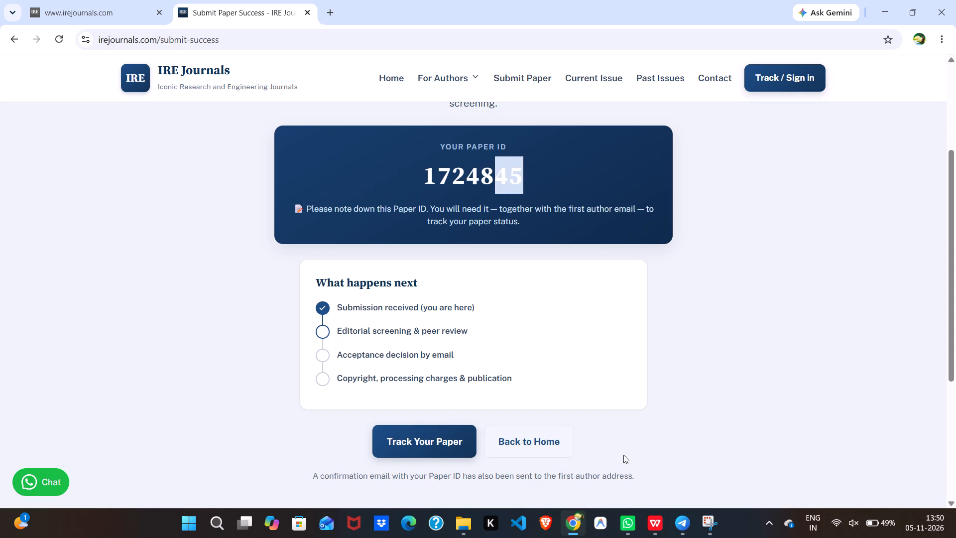
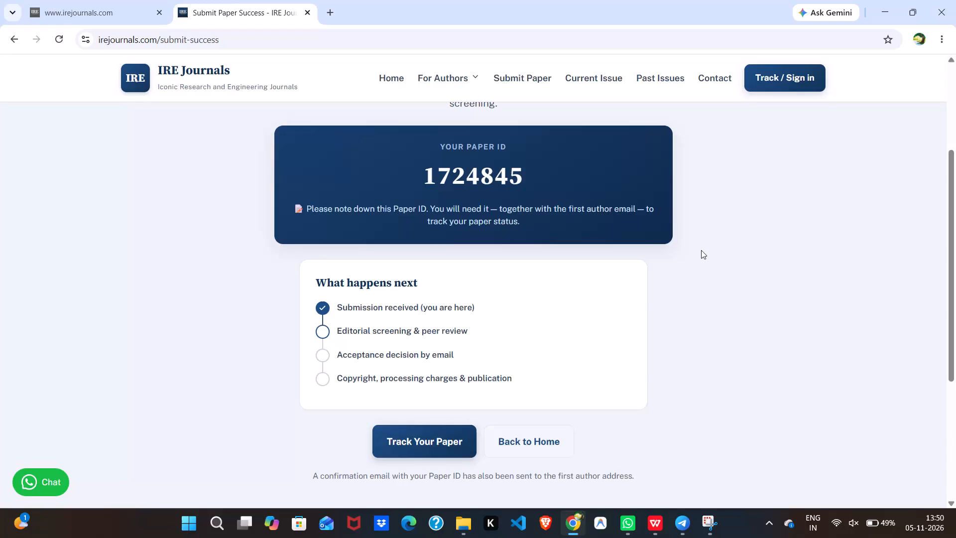
Open the author sign-in page for tracking the submitted paper and activate the Paper ID field for entry.
click(451, 441)
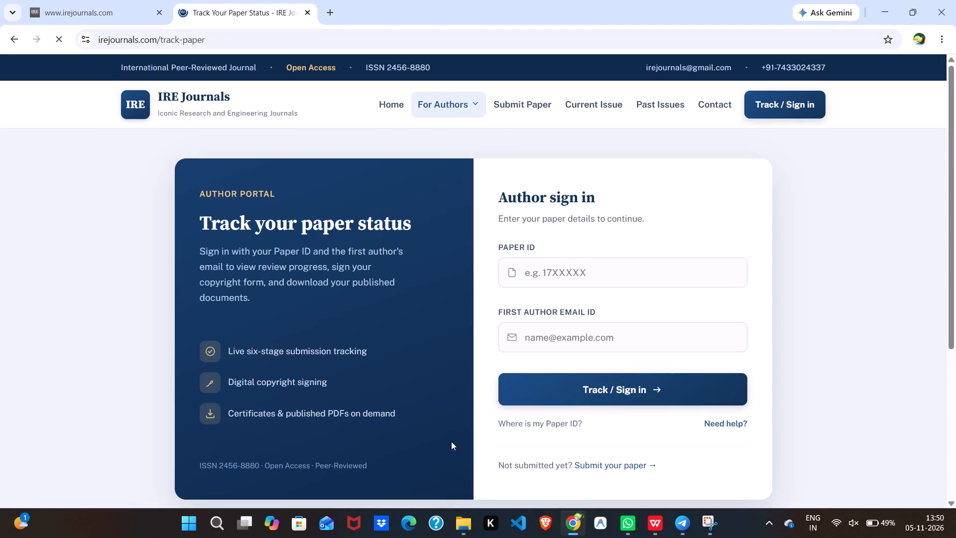
click(604, 273)
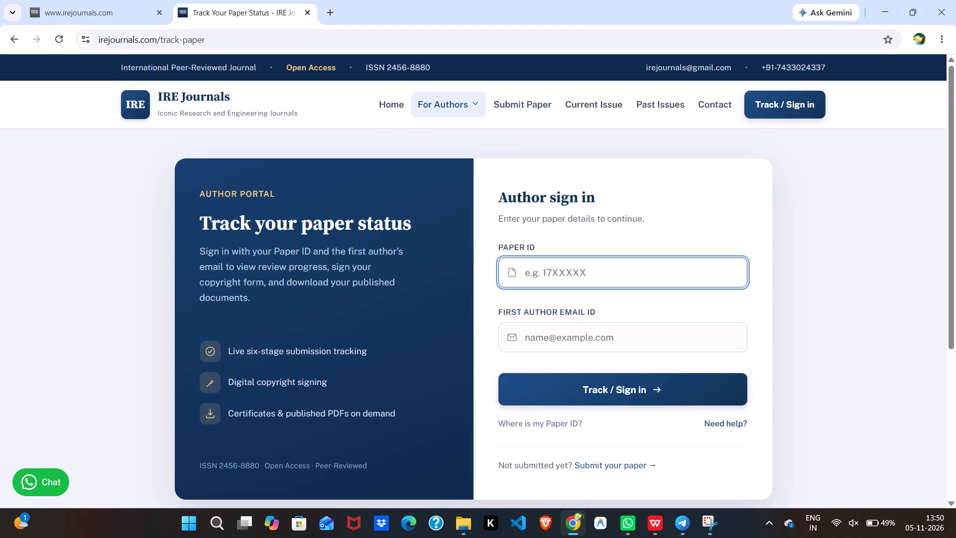
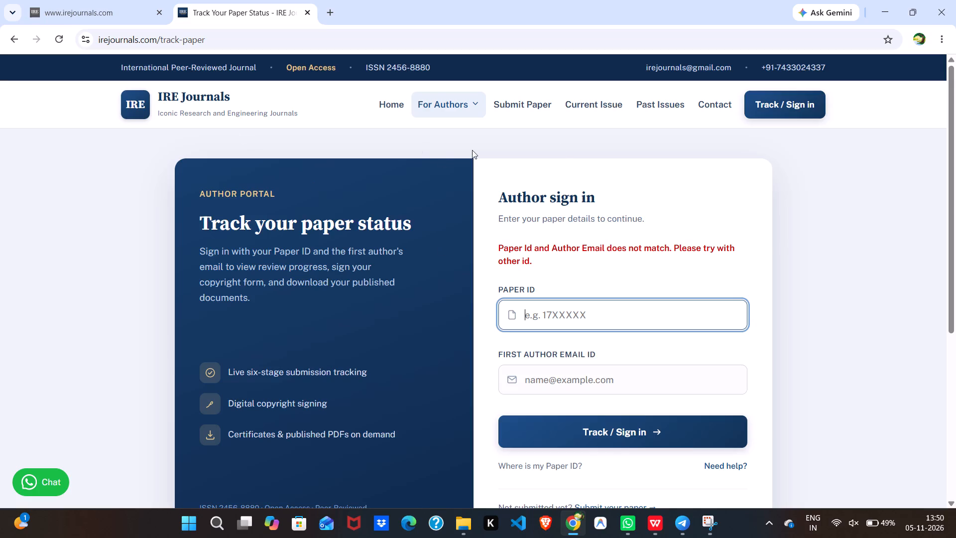
Go back from the paper tracking sign-in page, past the submission confirmation, to the filled paper submission form.
scroll(592, 304, down, 1)
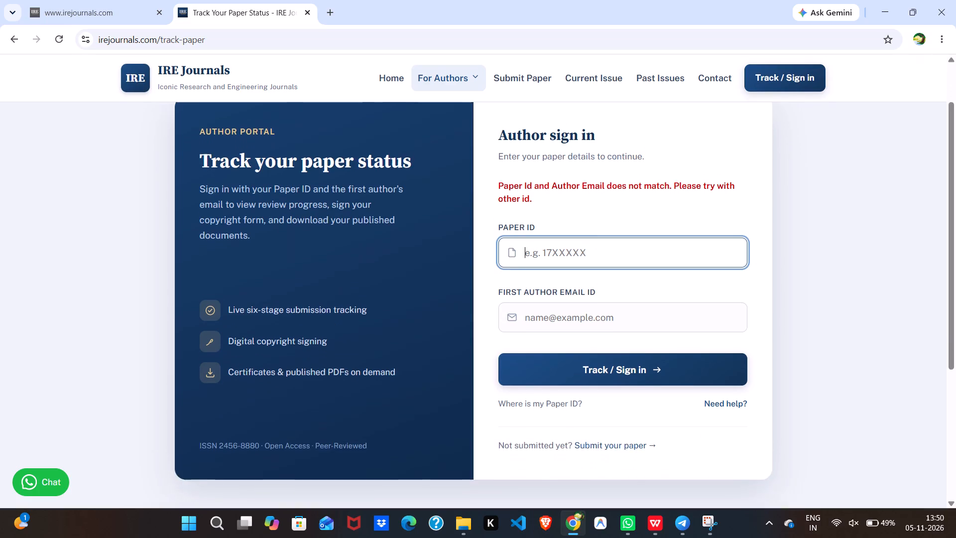
scroll(592, 304, down, 1)
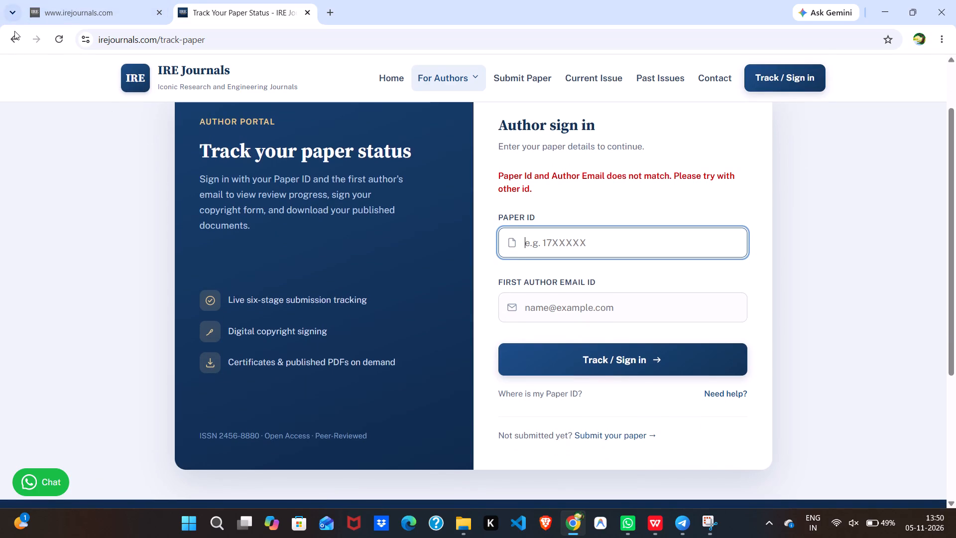
click(19, 35)
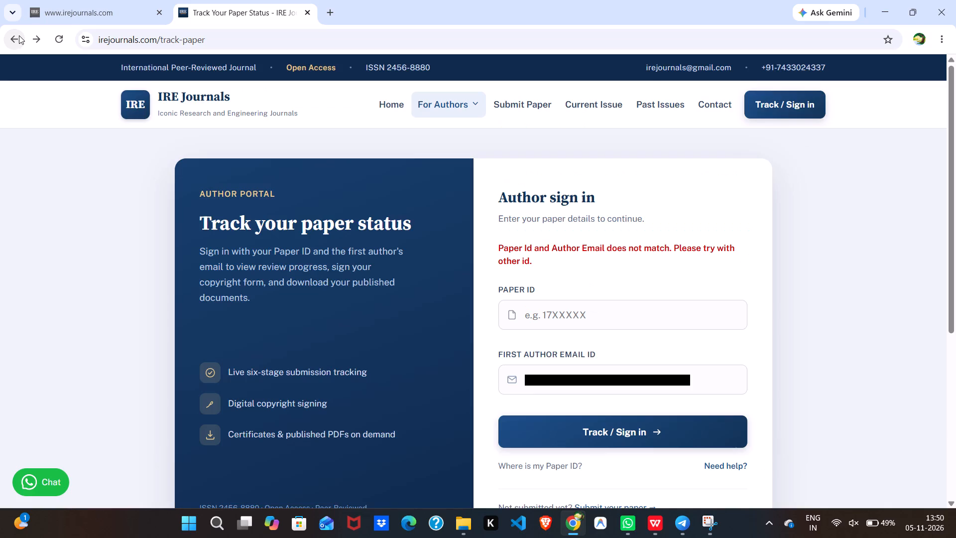
click(19, 35)
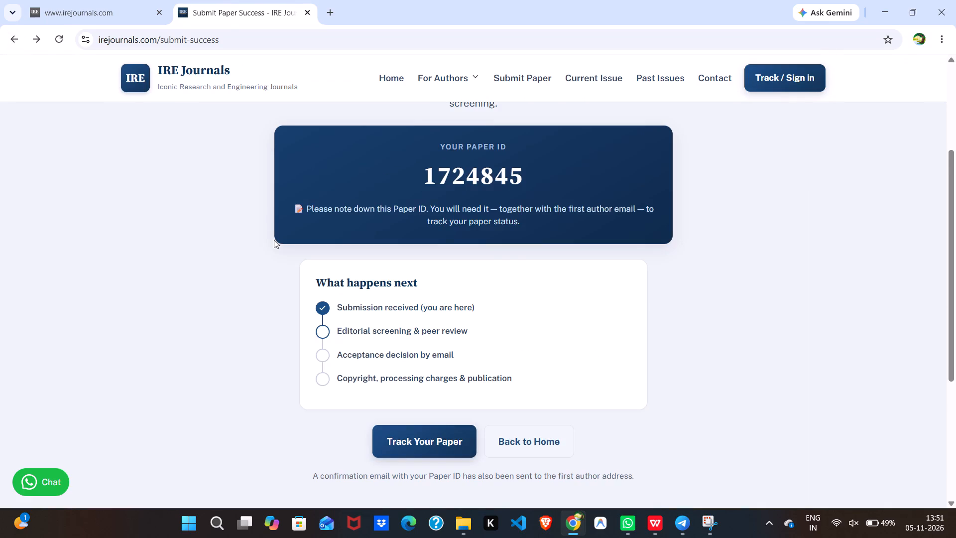
scroll(274, 240, up, 1)
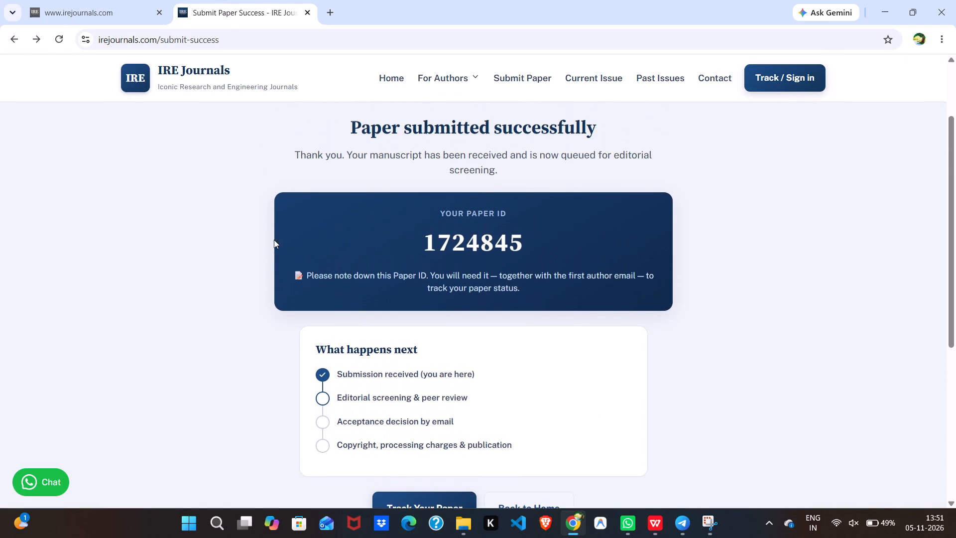
scroll(274, 240, up, 3)
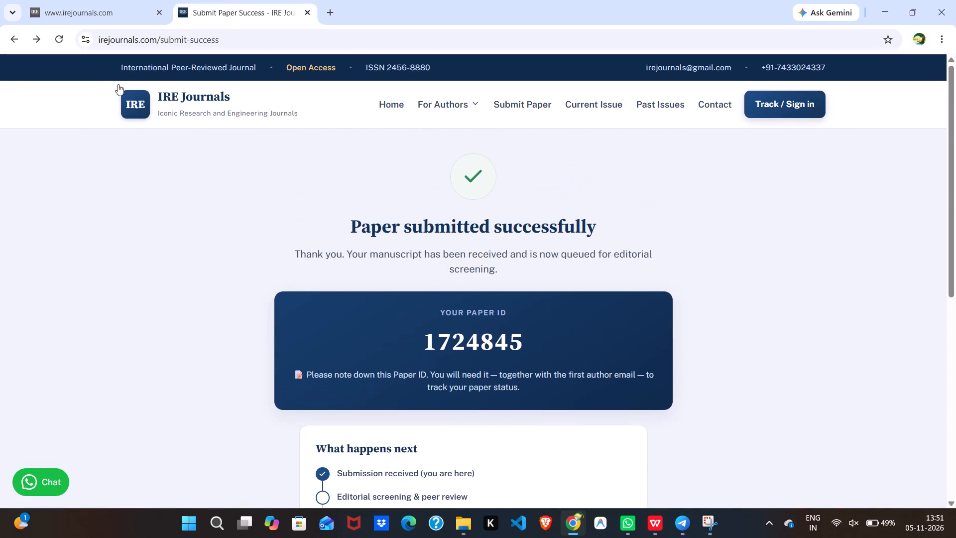
click(10, 38)
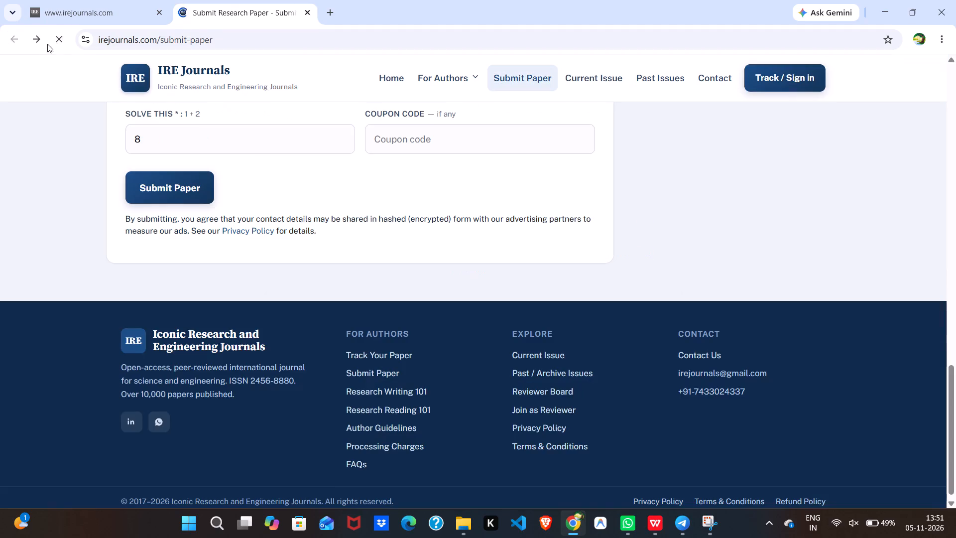
Insert the missing digits into the first author's e-mail in the manuscript details.
scroll(211, 147, up, 10)
scroll(211, 147, down, 1)
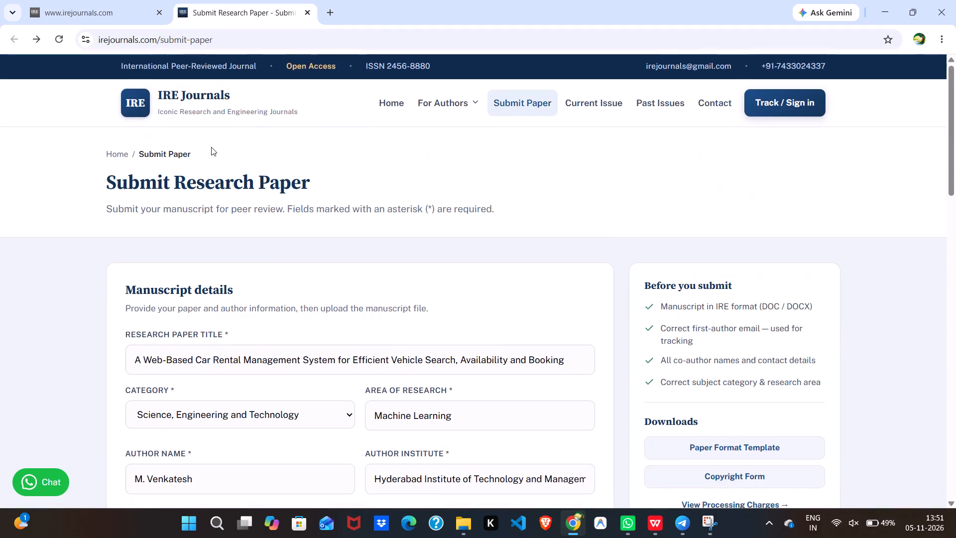
scroll(211, 147, down, 1)
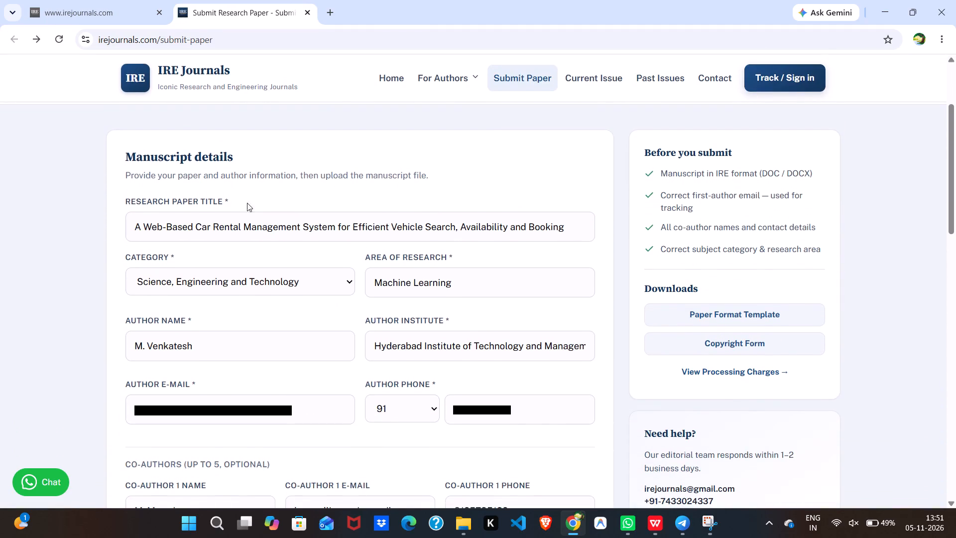
click(230, 411)
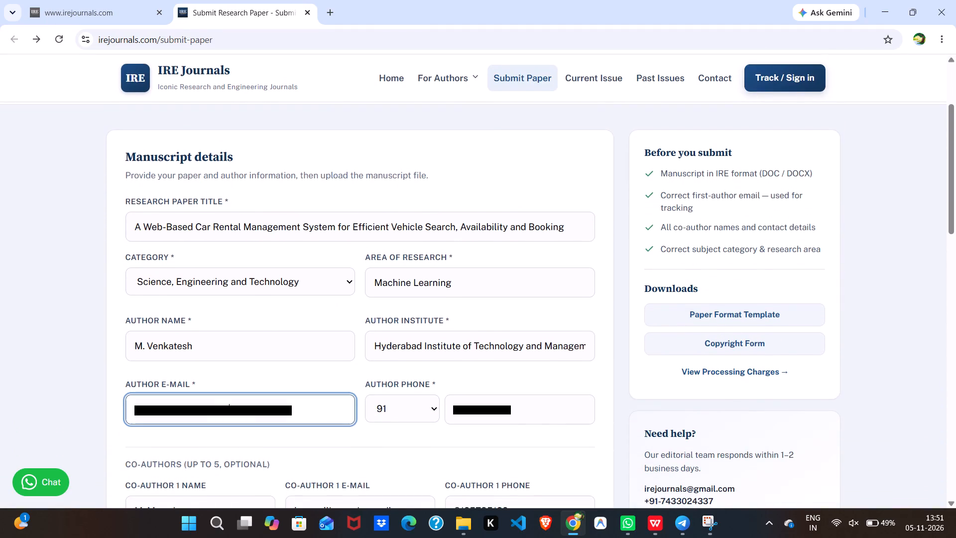
text(659)
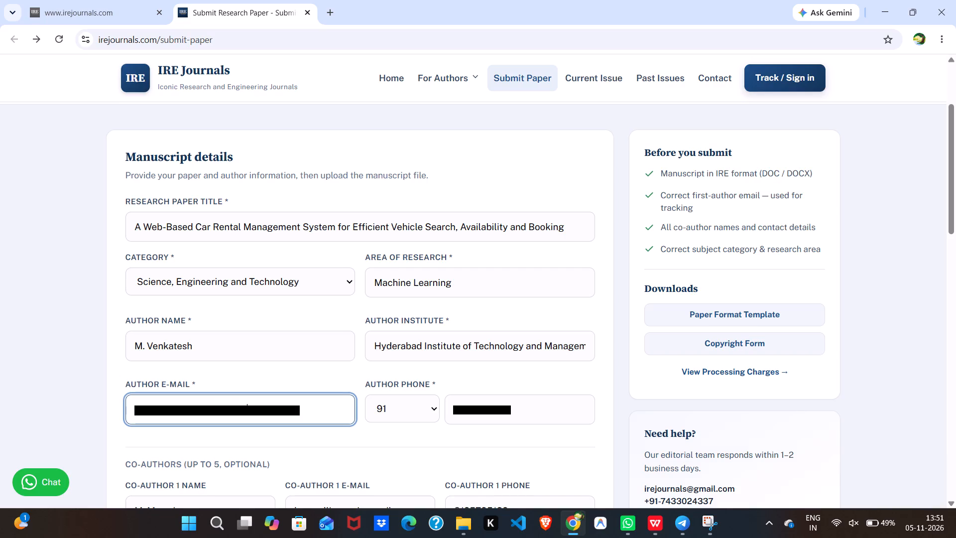
Attach Car_Rental_research_paper.docx from the Downloads folder as the manuscript.
scroll(230, 411, down, 7)
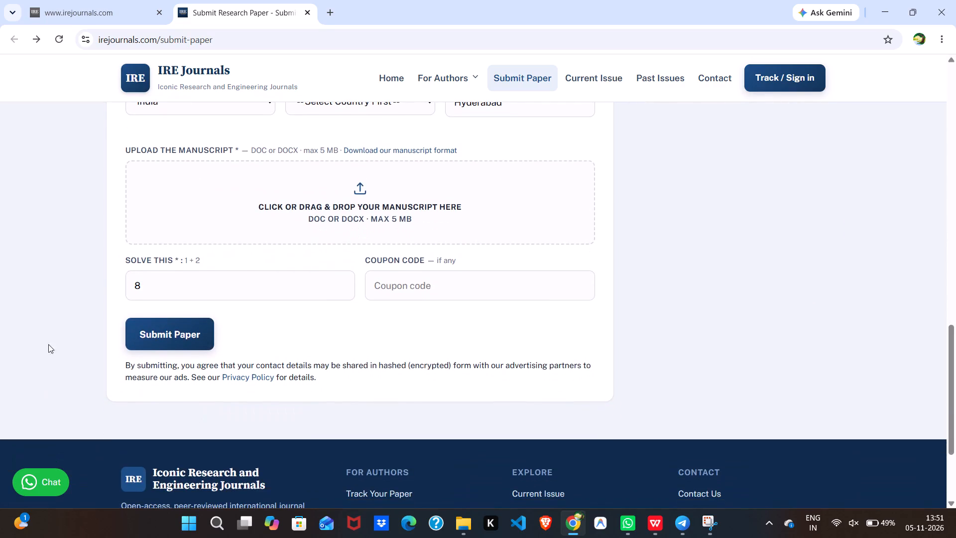
click(358, 186)
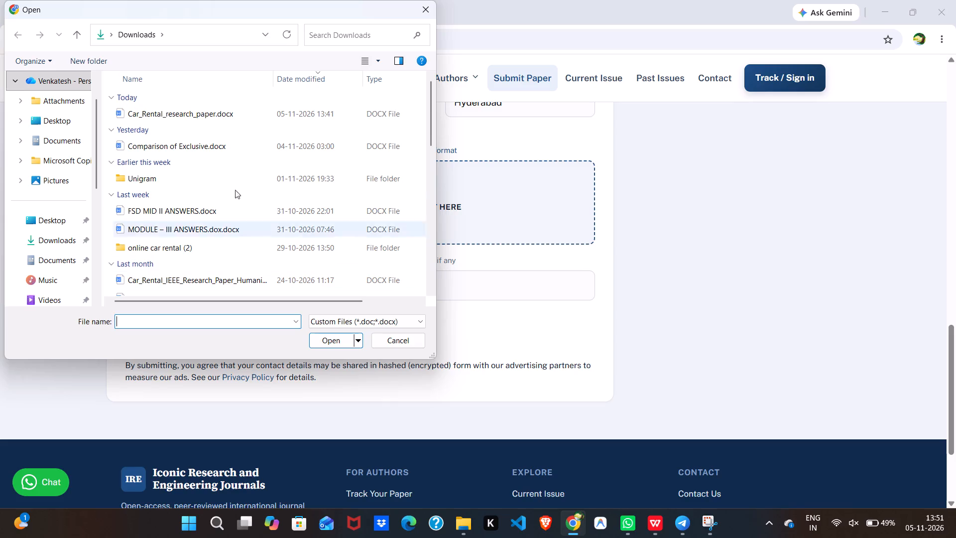
double_click(249, 113)
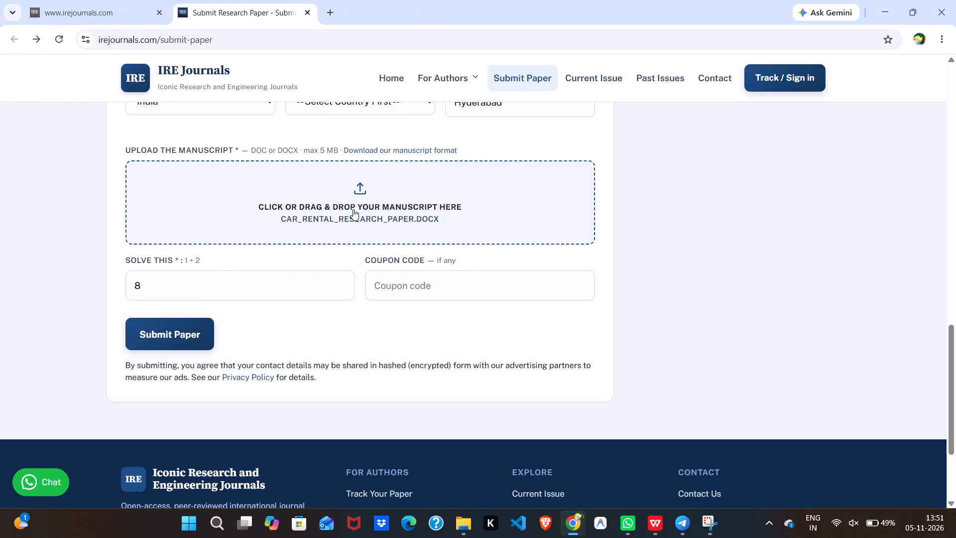
Review the form from the manuscript upload back up through the co-author, author and paper title details.
scroll(353, 209, up, 5)
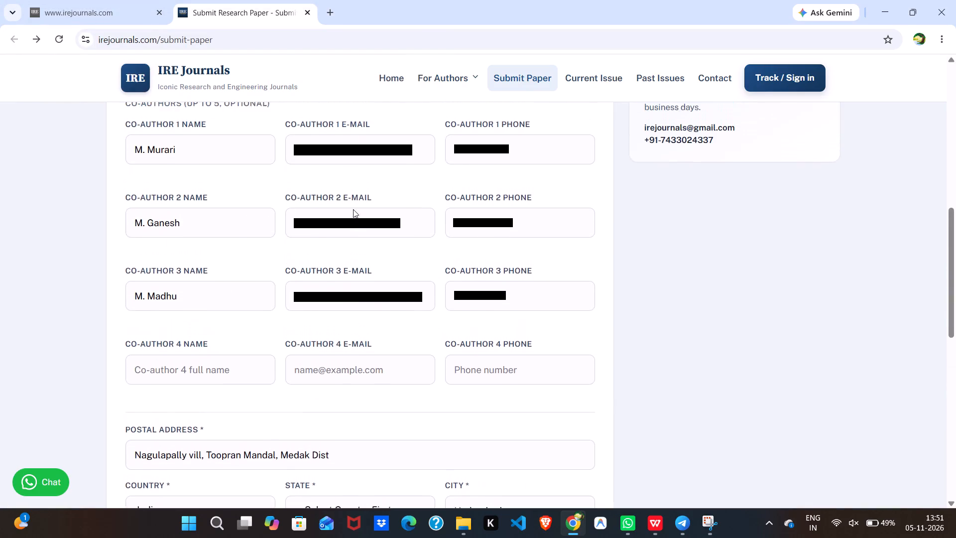
scroll(353, 209, up, 5)
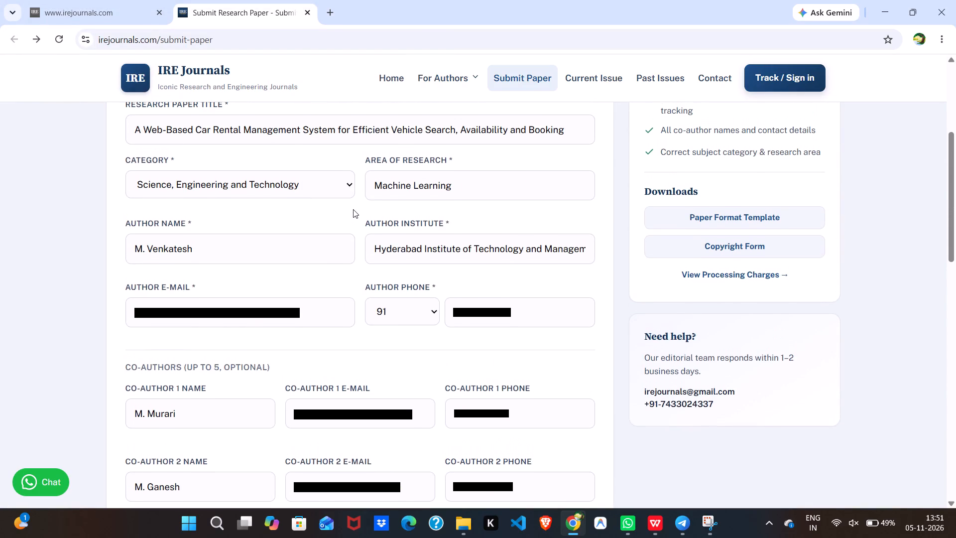
scroll(353, 209, up, 5)
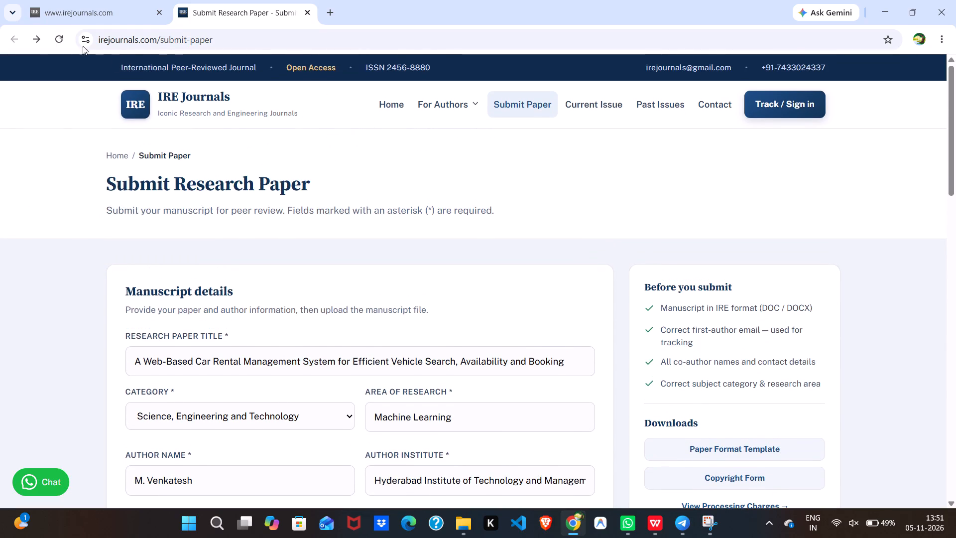
Revisit the submission confirmation page and examine the paper ID and the stages under What happens next.
click(37, 36)
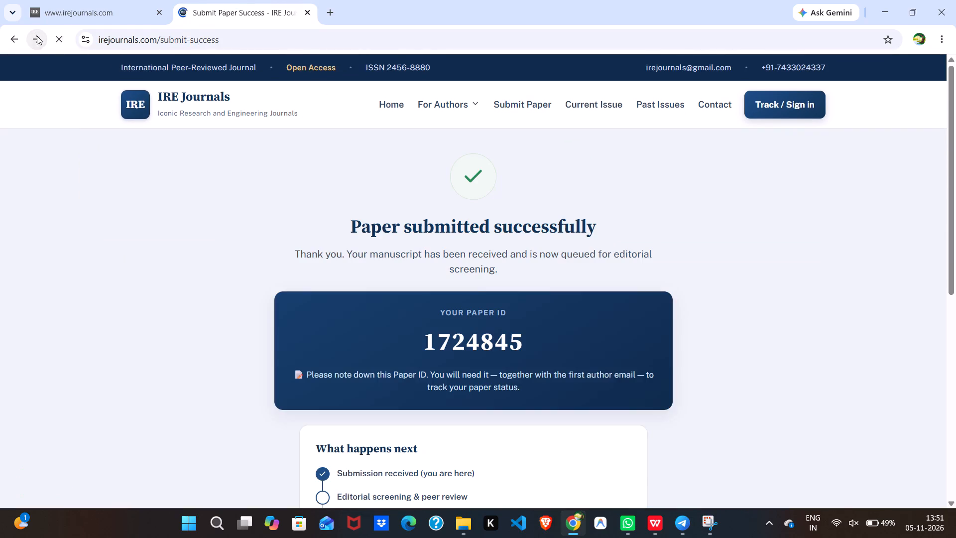
scroll(242, 234, down, 1)
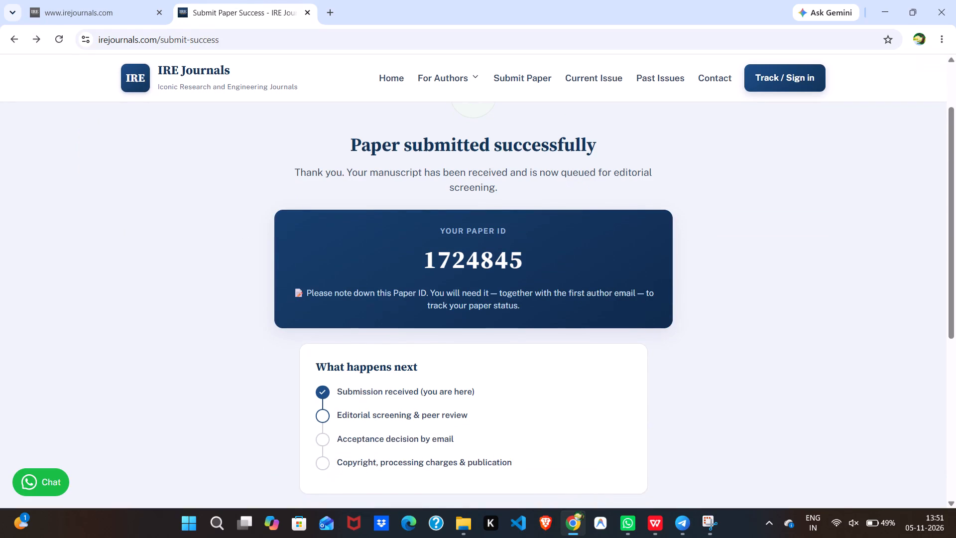
drag(361, 420, 323, 419)
click(323, 419)
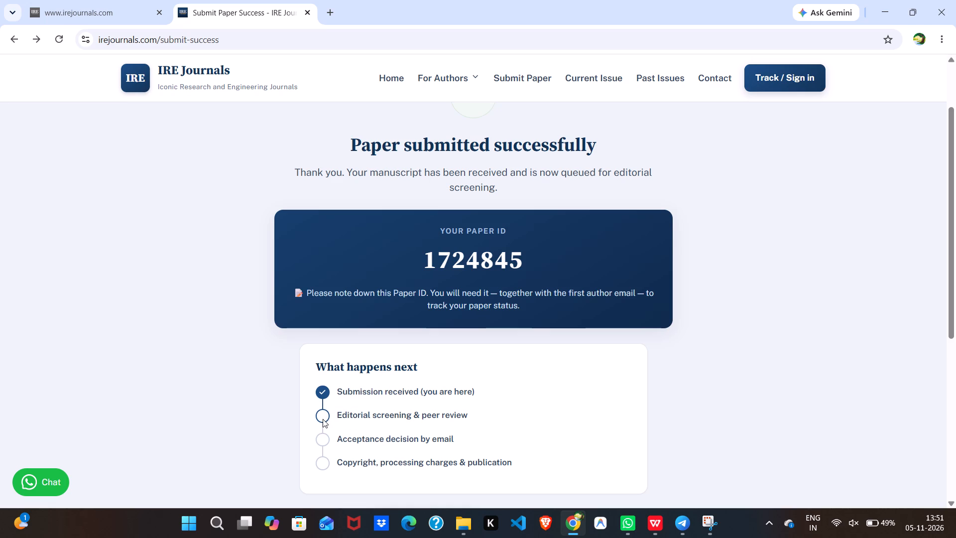
double_click(327, 418)
scroll(380, 419, down, 1)
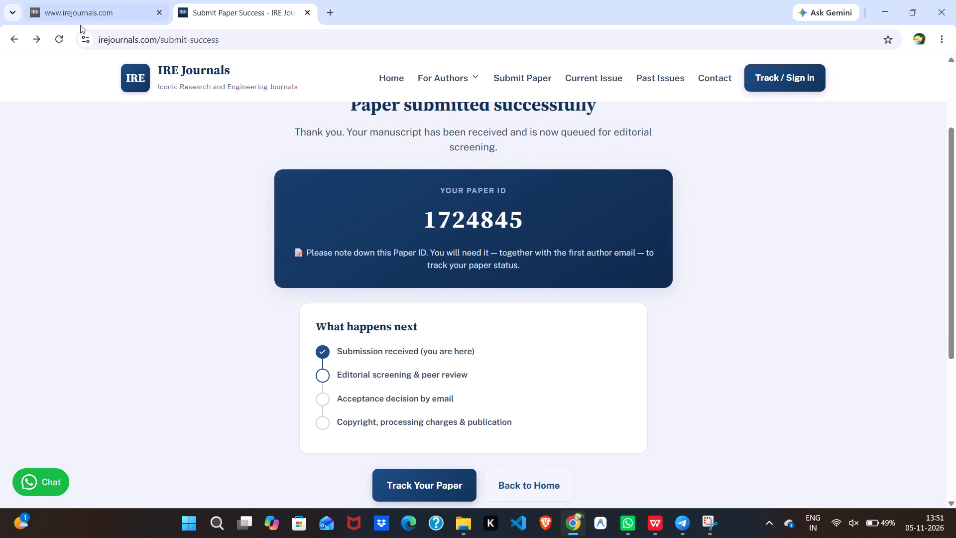
Return to the submission form and try to submit the paper again with the edited author e-mail.
click(1, 33)
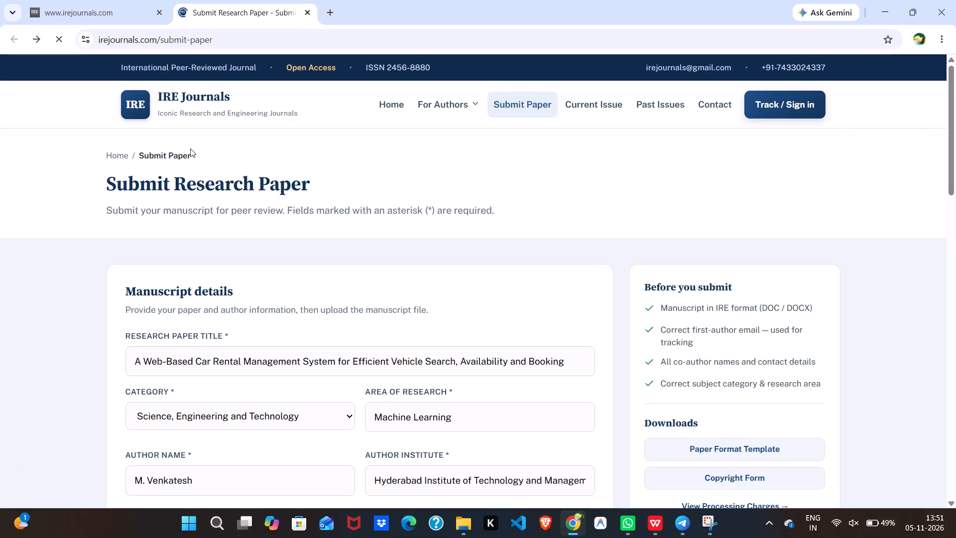
scroll(281, 303, down, 4)
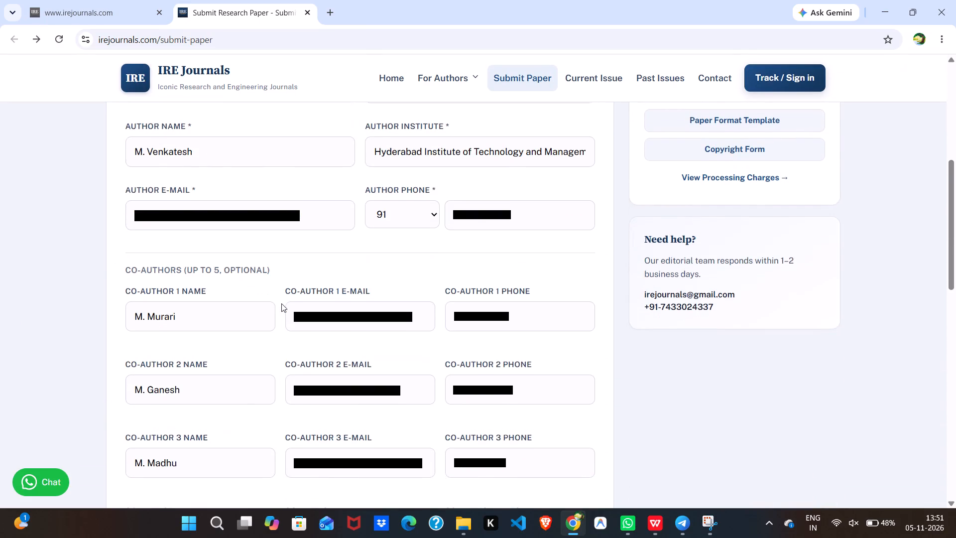
scroll(281, 303, down, 4)
click(189, 437)
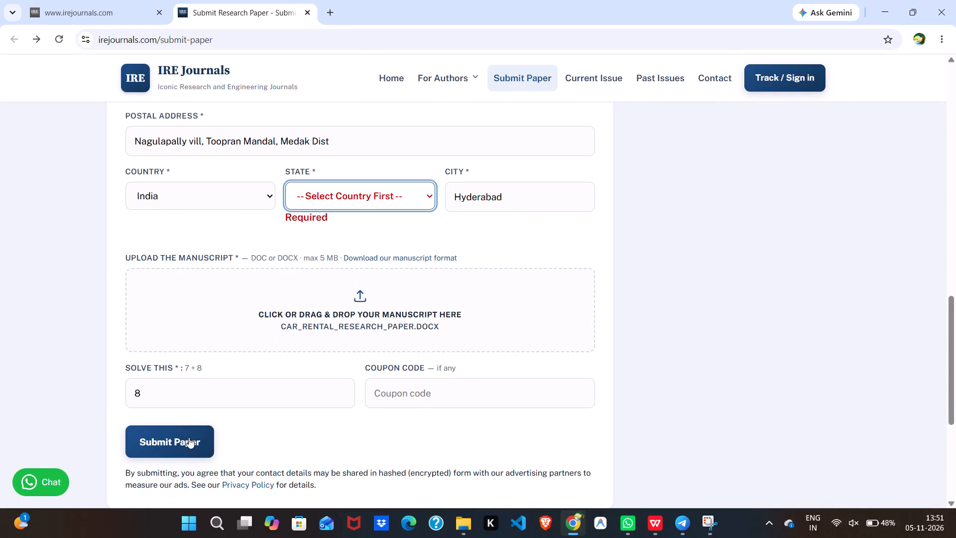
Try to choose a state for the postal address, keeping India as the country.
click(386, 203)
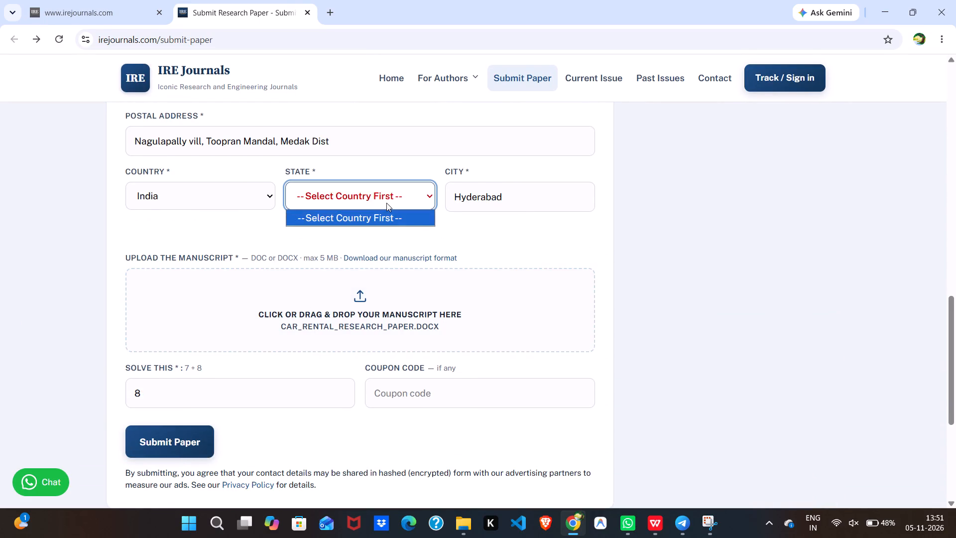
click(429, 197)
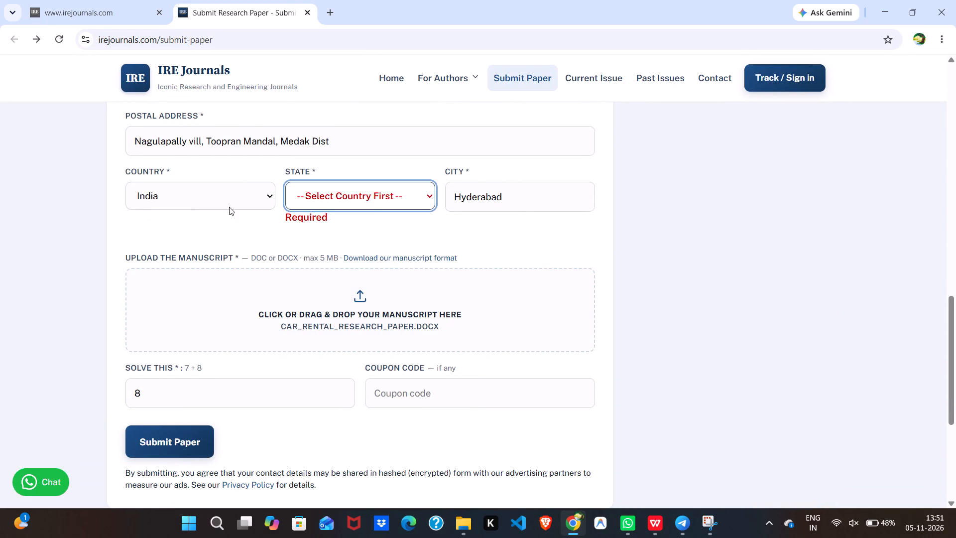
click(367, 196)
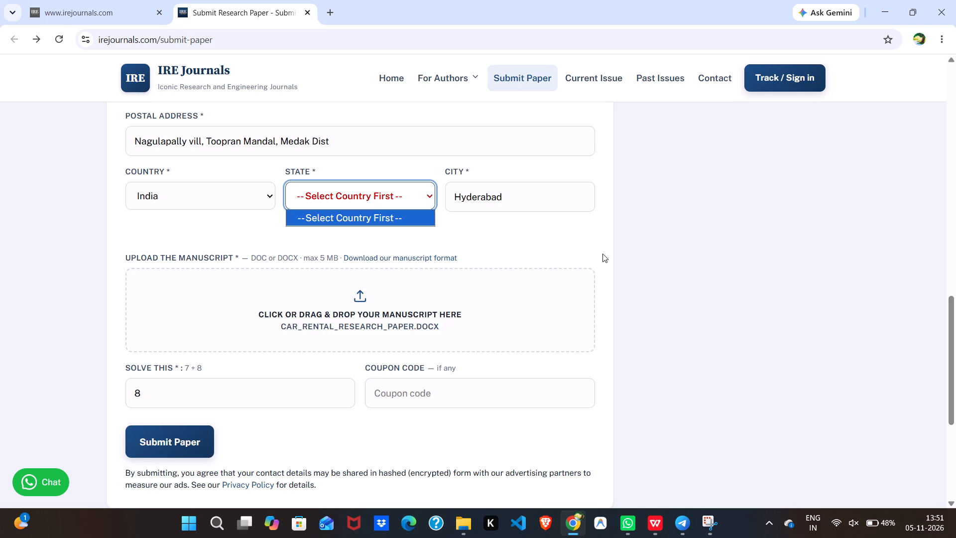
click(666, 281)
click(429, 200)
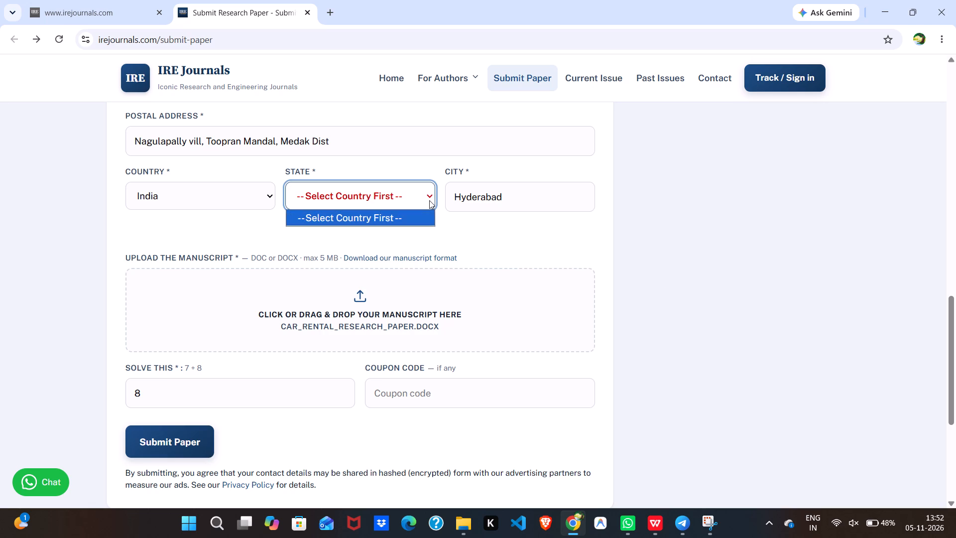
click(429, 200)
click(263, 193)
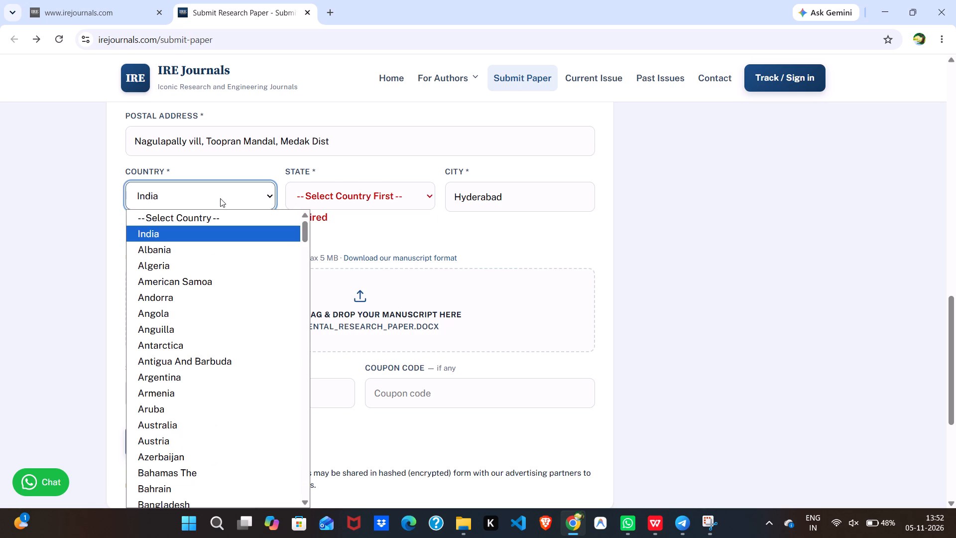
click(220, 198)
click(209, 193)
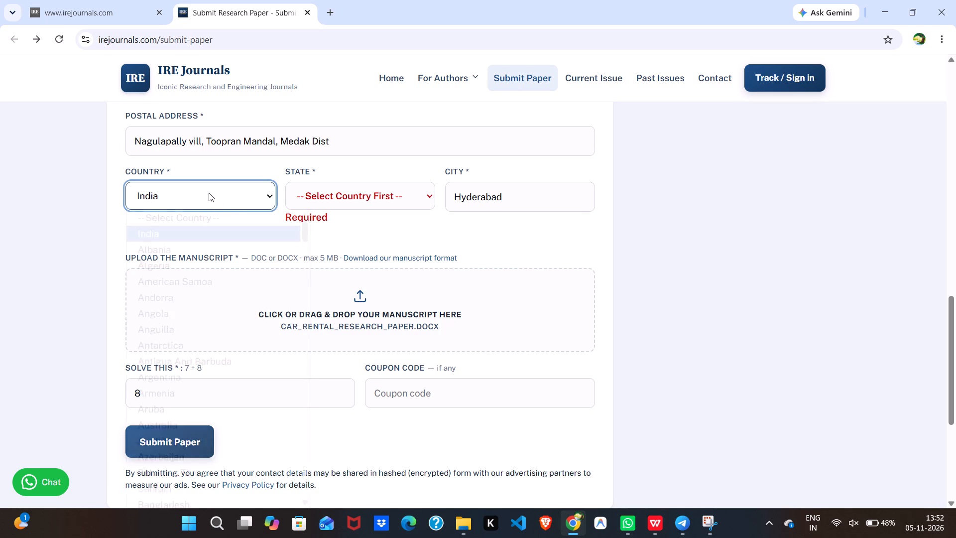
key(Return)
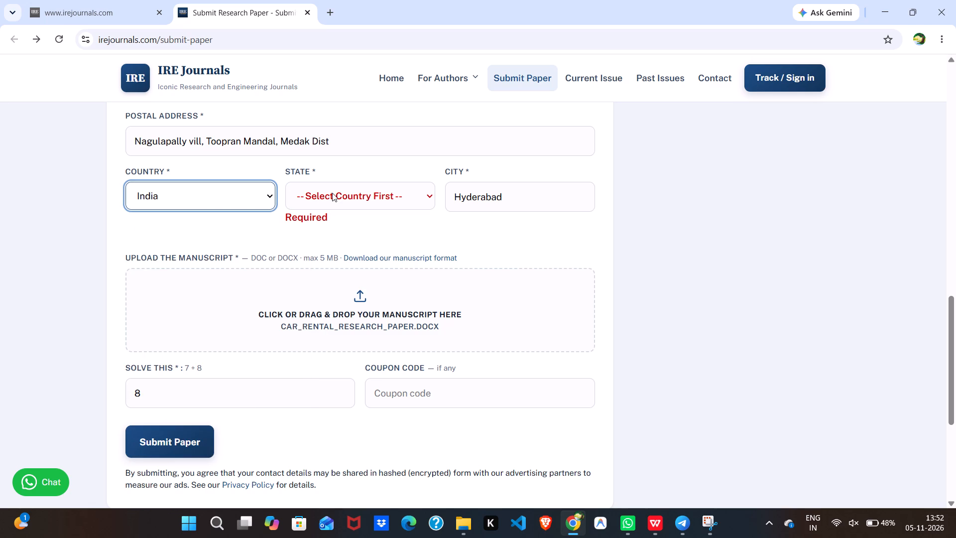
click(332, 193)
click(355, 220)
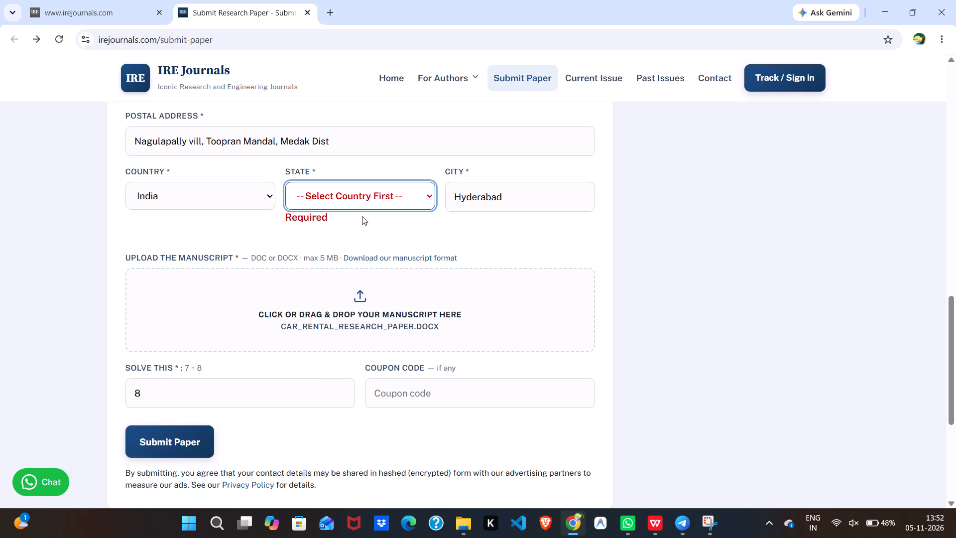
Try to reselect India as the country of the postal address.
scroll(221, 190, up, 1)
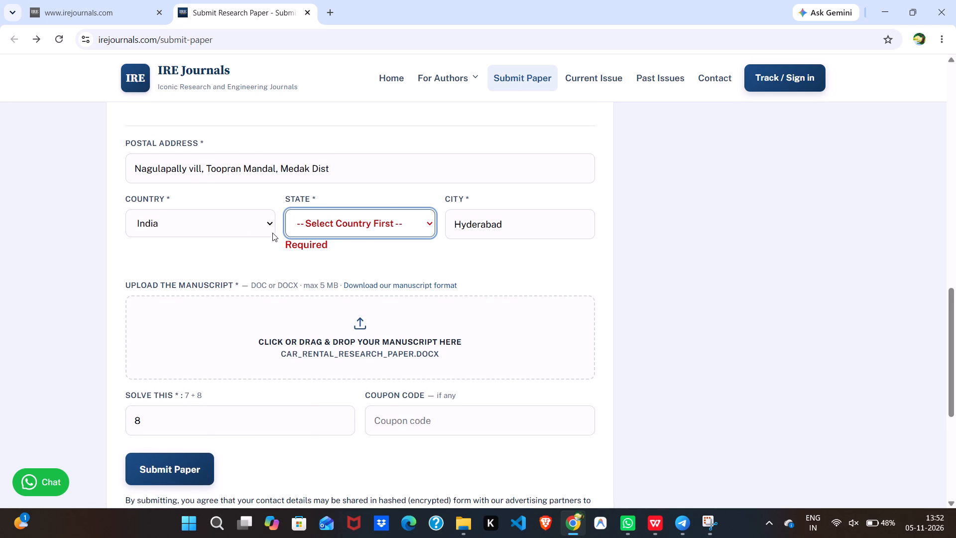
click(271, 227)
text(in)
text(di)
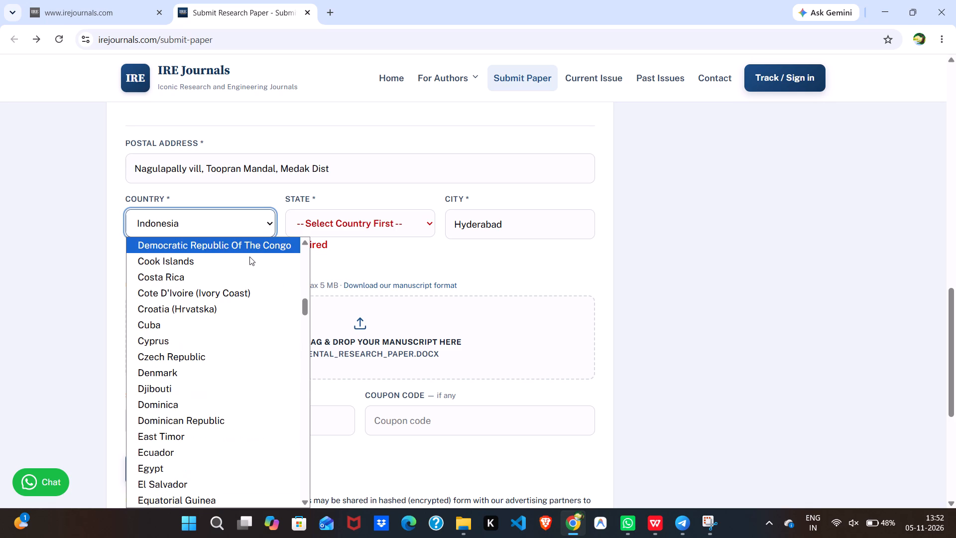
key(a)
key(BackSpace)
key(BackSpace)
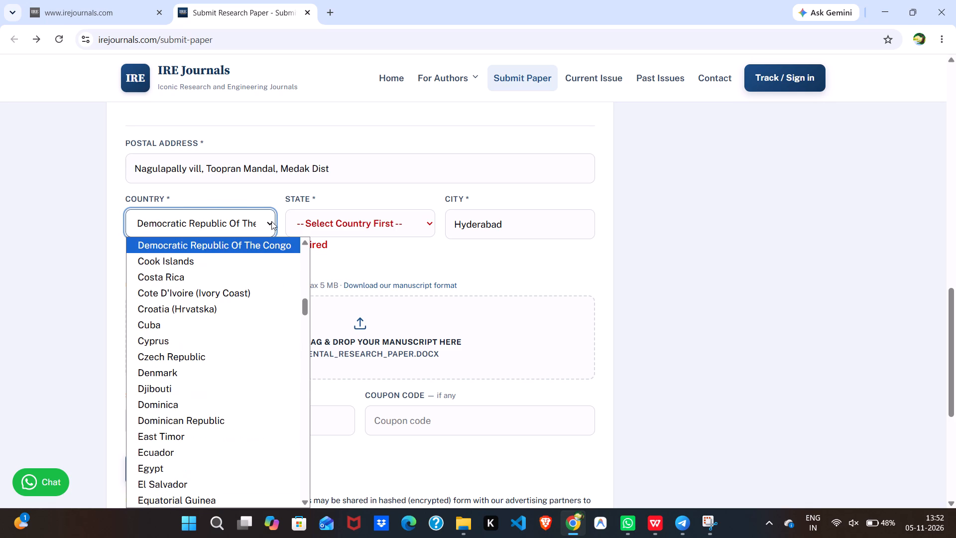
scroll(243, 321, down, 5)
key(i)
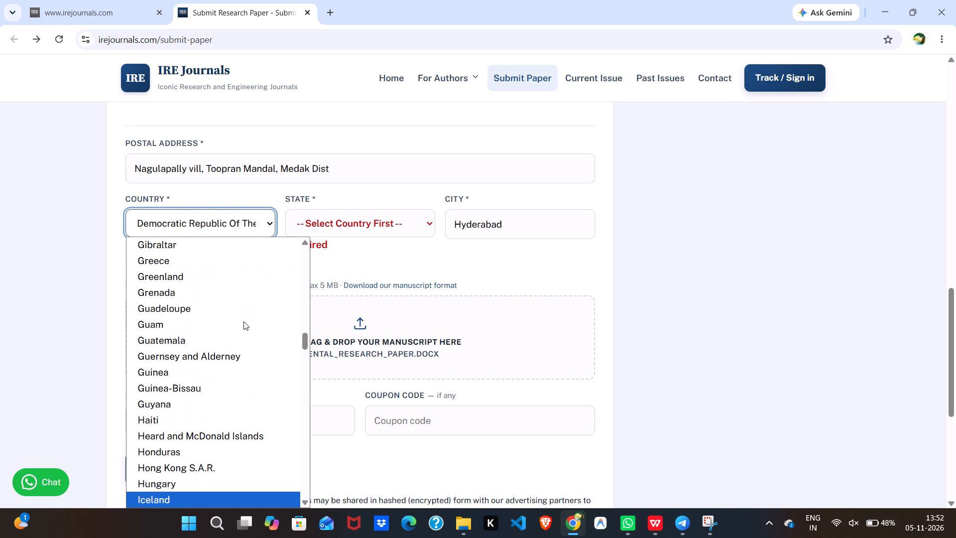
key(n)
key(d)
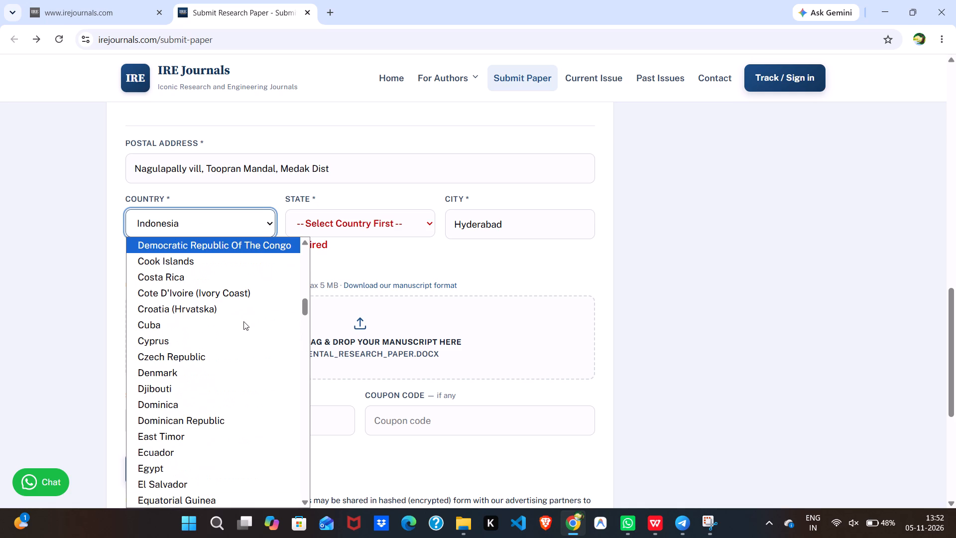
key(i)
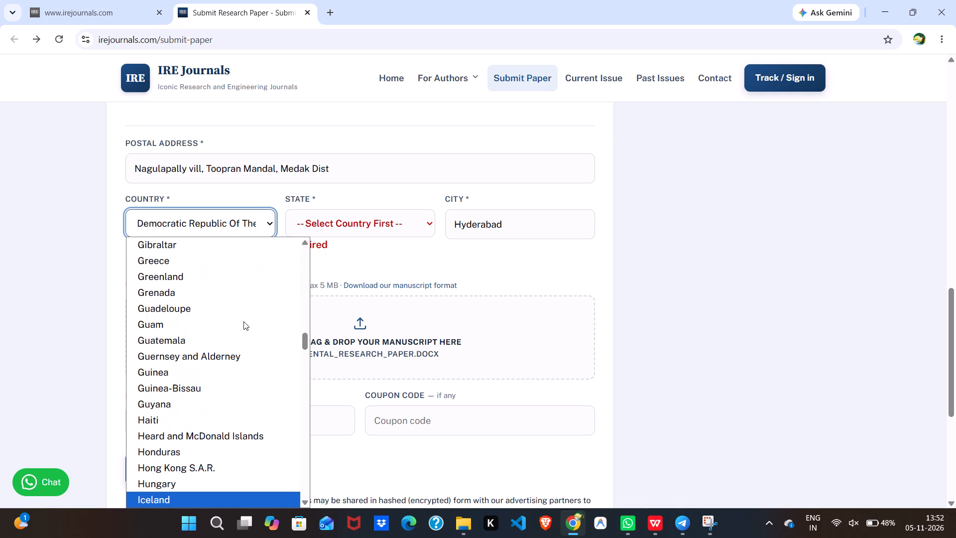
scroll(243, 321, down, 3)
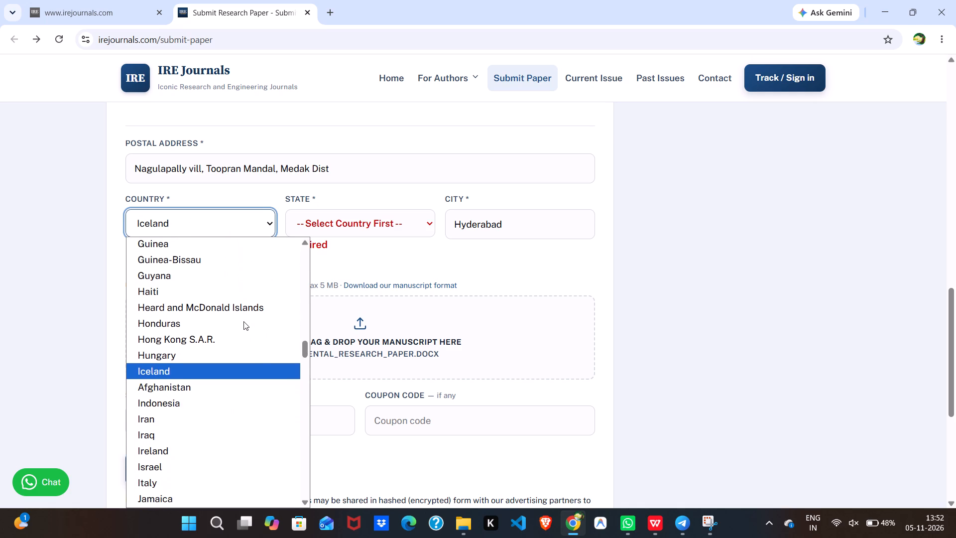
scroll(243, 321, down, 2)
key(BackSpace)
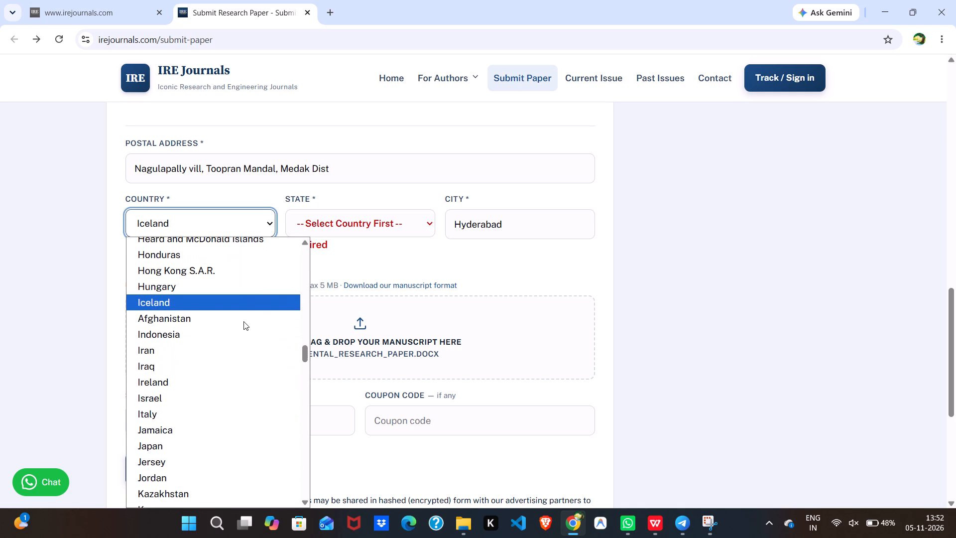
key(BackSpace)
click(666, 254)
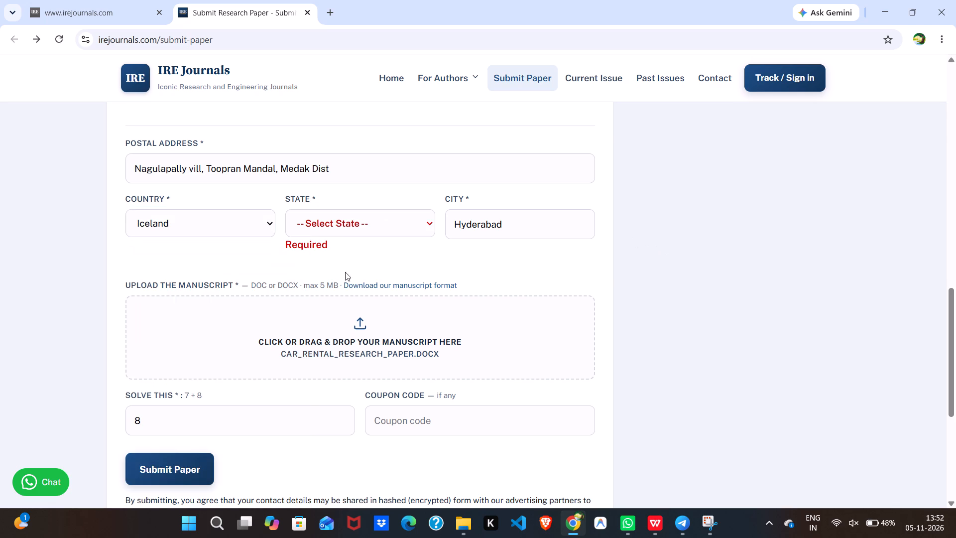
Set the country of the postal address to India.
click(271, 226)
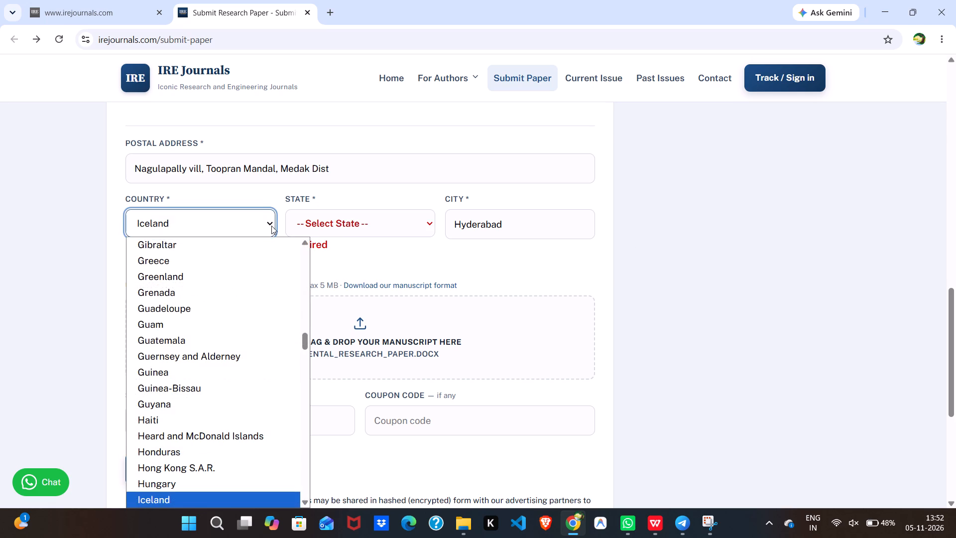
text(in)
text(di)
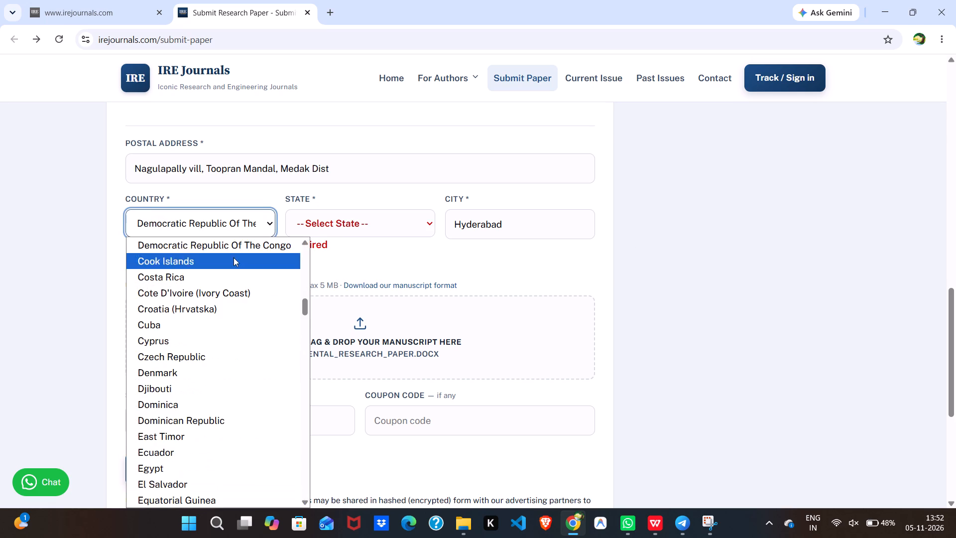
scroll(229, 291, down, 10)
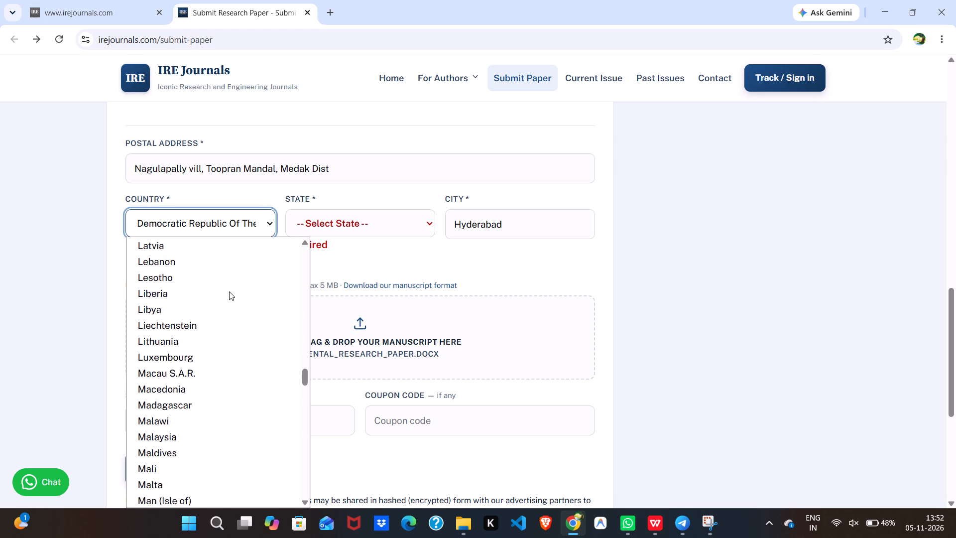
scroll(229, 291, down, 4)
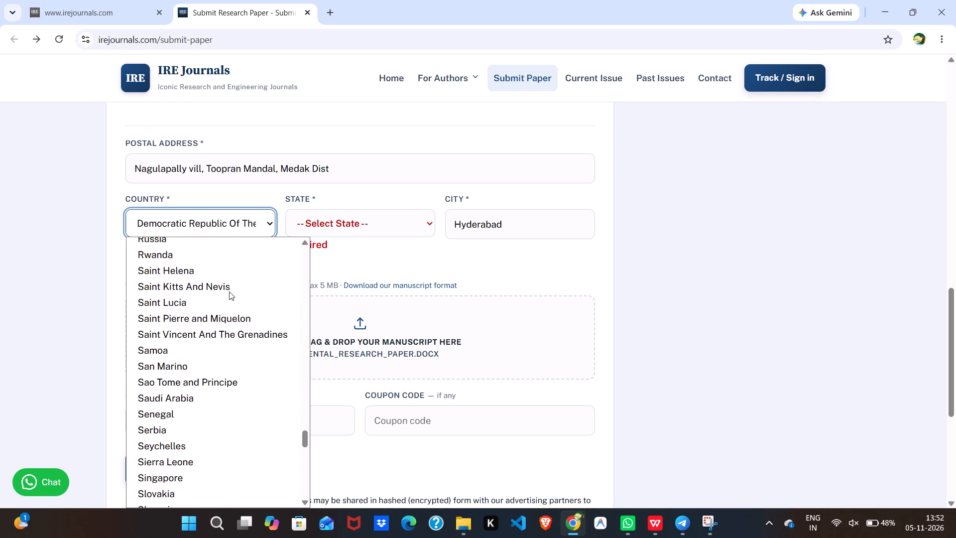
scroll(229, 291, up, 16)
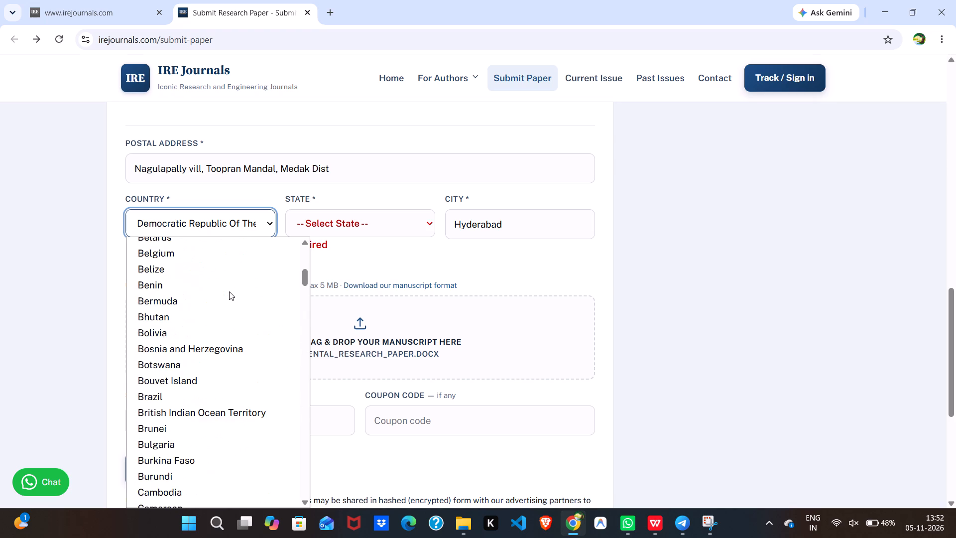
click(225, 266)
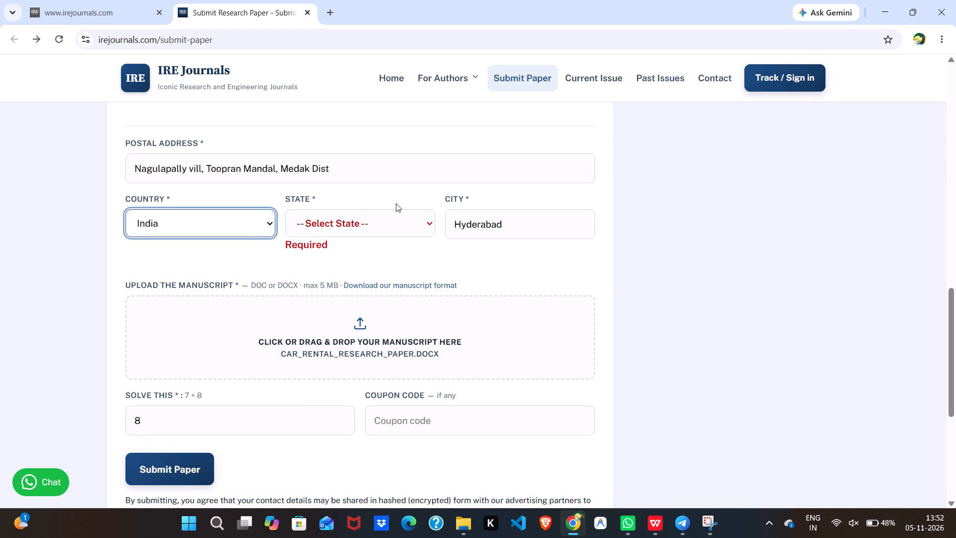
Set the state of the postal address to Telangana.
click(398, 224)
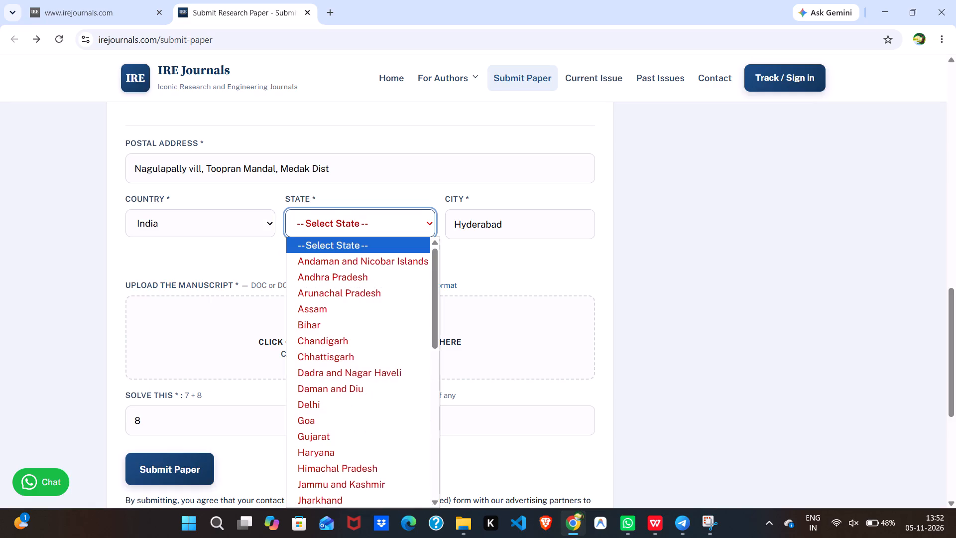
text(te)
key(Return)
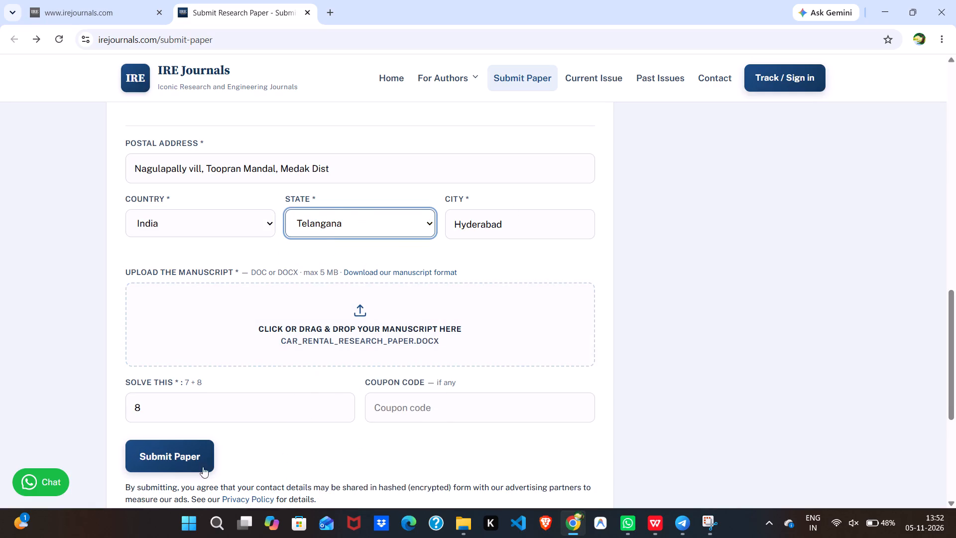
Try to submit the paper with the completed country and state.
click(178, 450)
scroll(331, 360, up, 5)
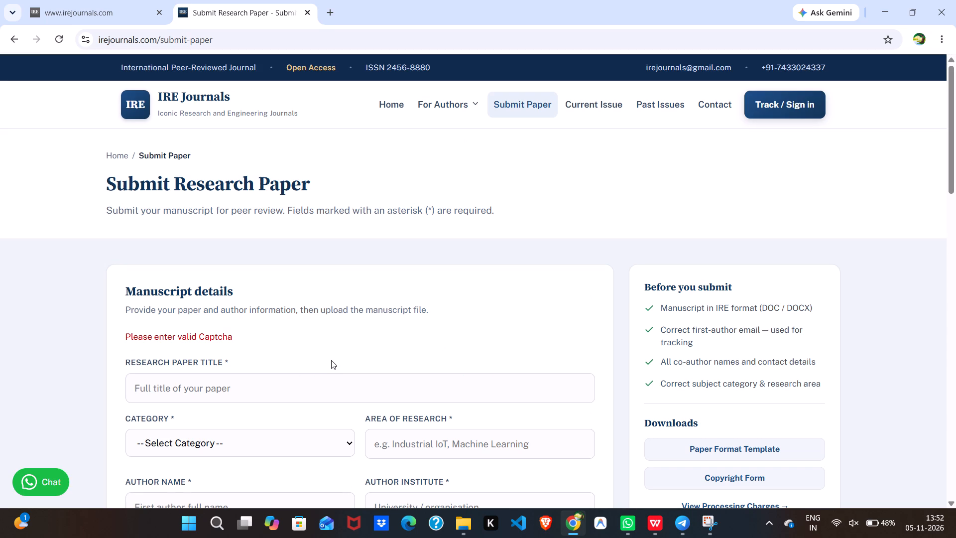
Answer the form's 9 + 3 verification question with 12.
scroll(273, 386, down, 9)
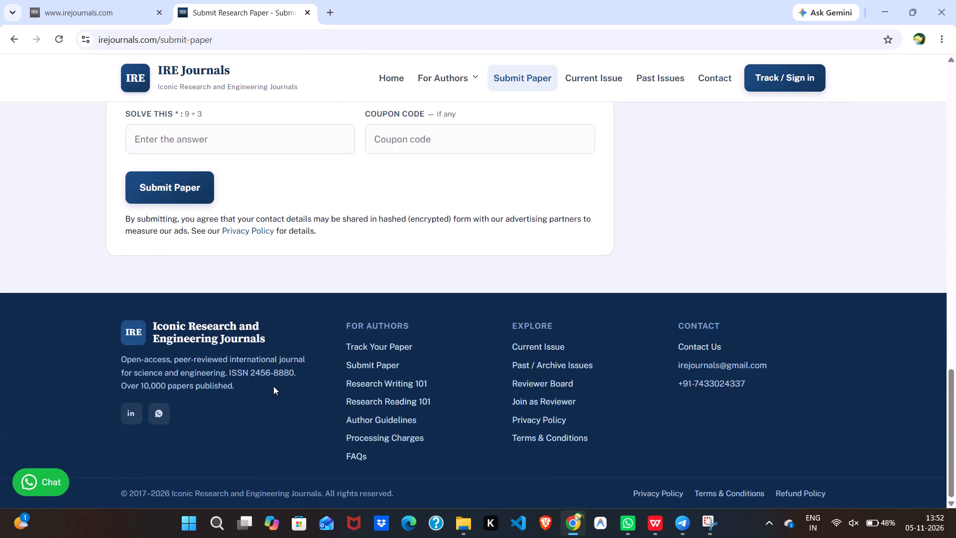
scroll(273, 386, up, 2)
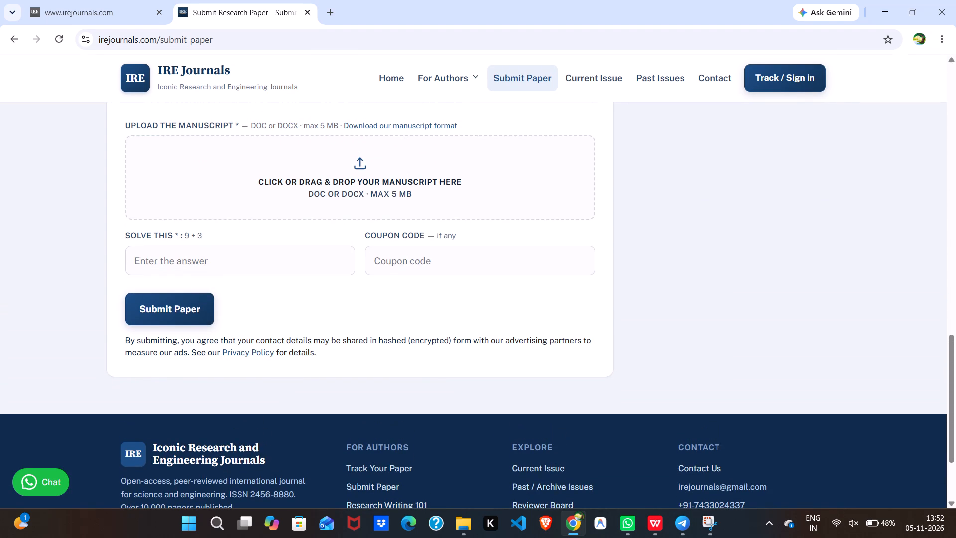
click(220, 258)
text(12)
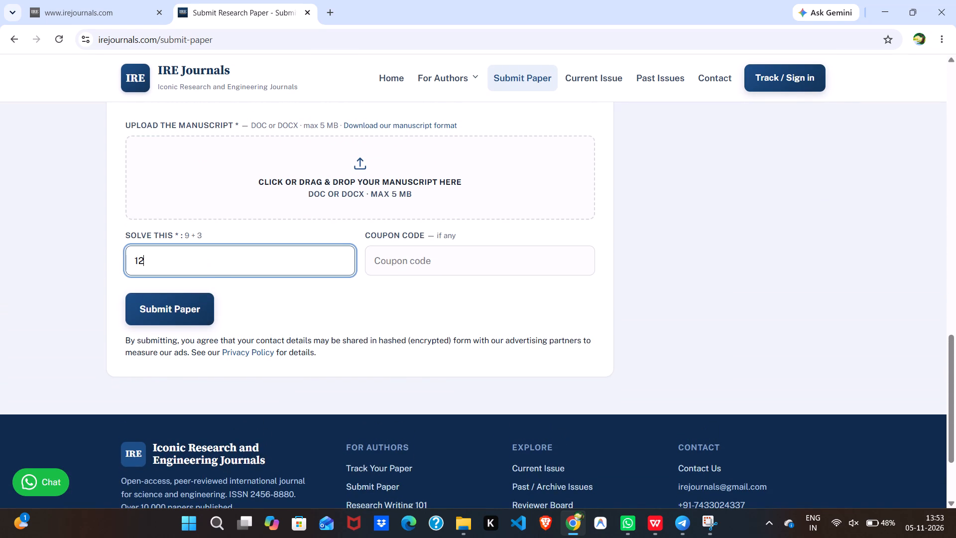
Starting at the research paper title field, review the form's fields down through the co-author section and back.
scroll(220, 258, up, 14)
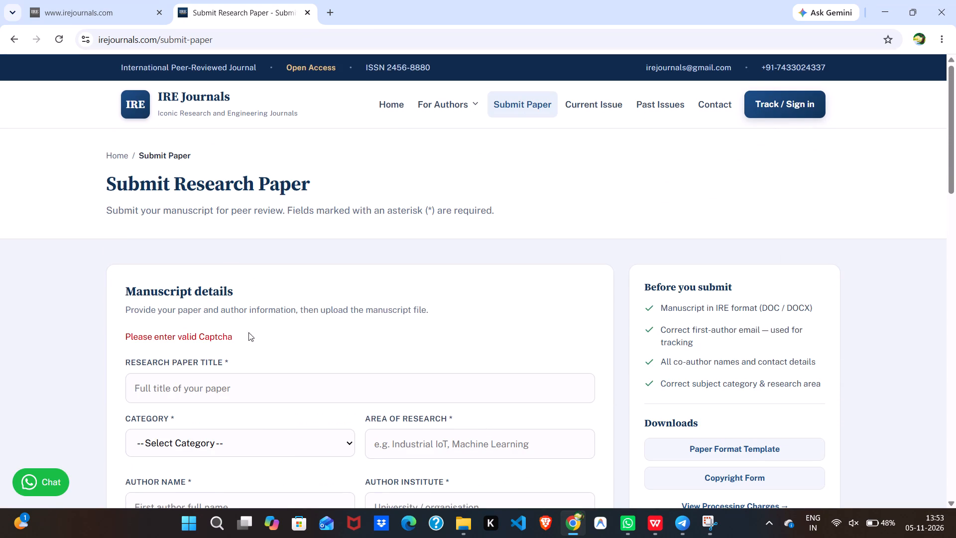
click(229, 388)
scroll(229, 388, down, 7)
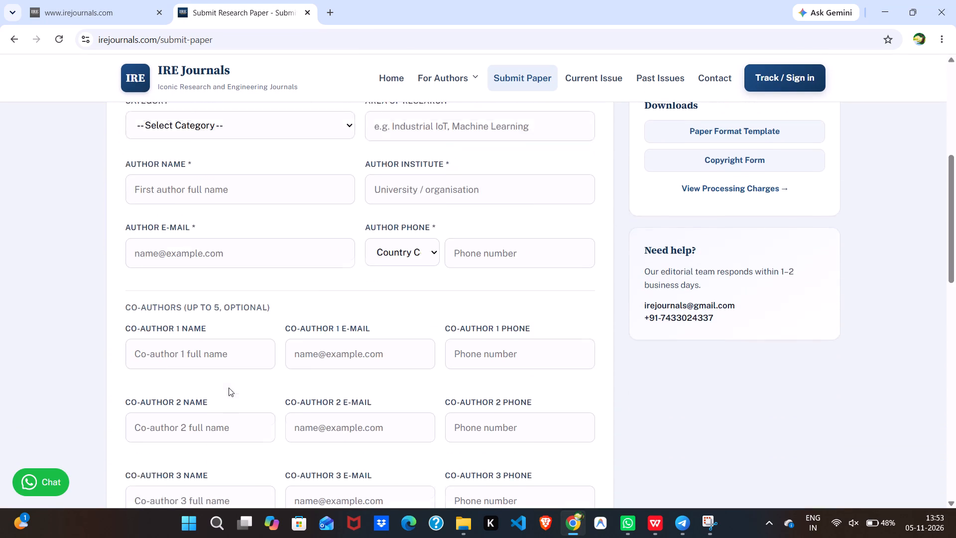
scroll(229, 388, down, 8)
scroll(229, 388, up, 18)
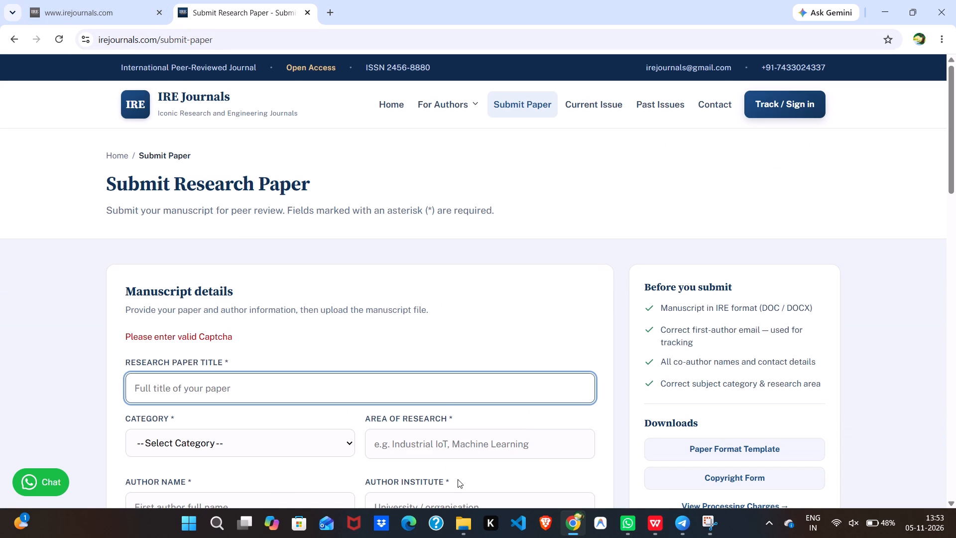
Copy the full paper title from the Car_Rental_research_paper document in WPS Office into the form's research paper title field.
click(652, 519)
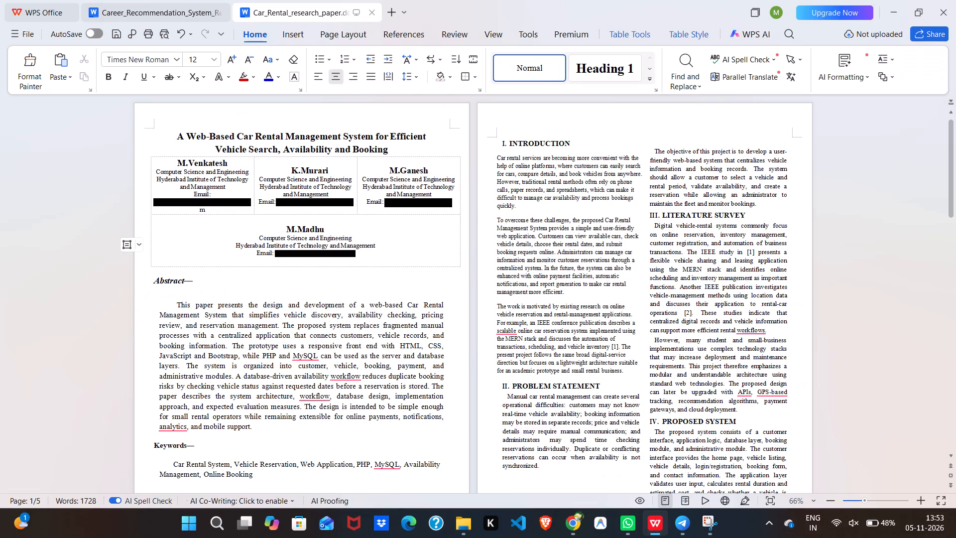
drag(394, 152, 172, 132)
key(ctrl+c)
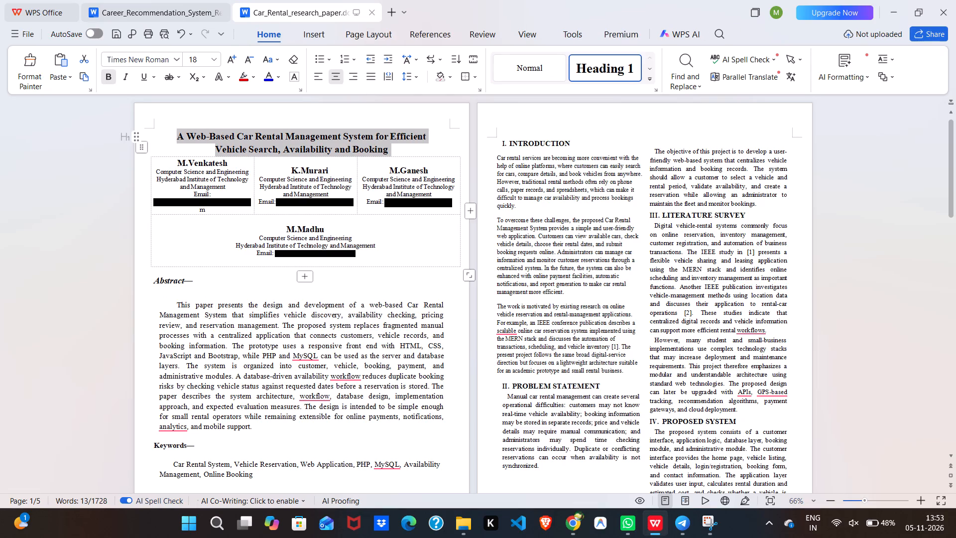
click(571, 525)
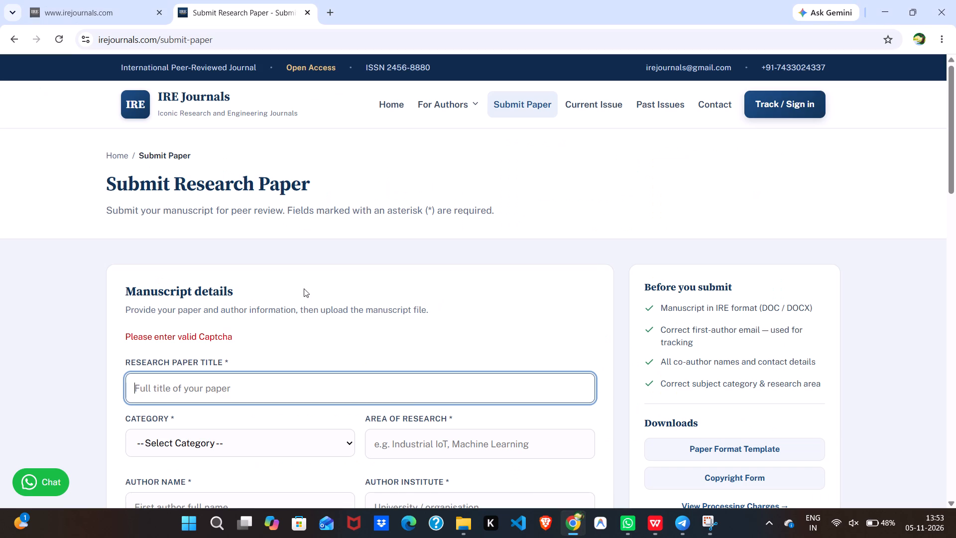
key(ctrl+v)
Set the paper's category to Science, Engineering and Technology.
scroll(361, 422, down, 2)
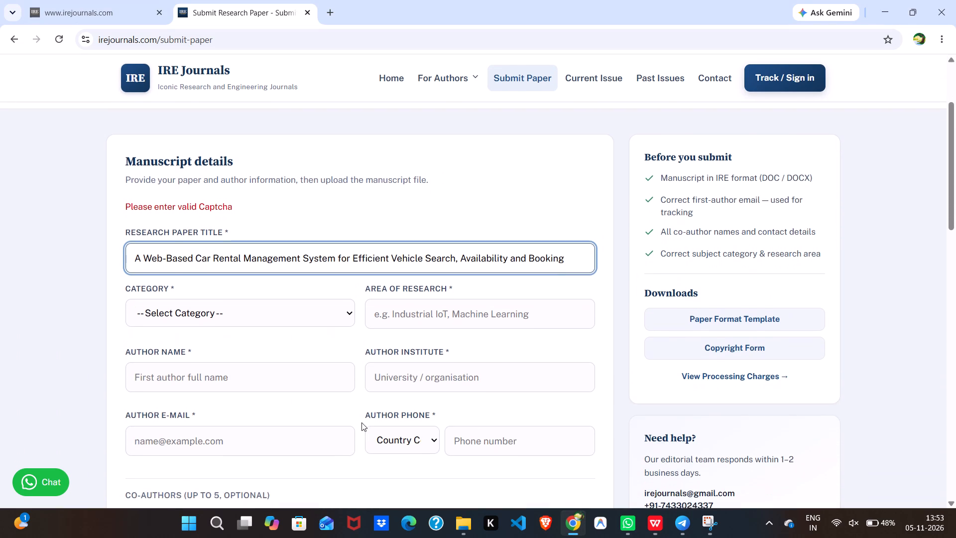
click(346, 314)
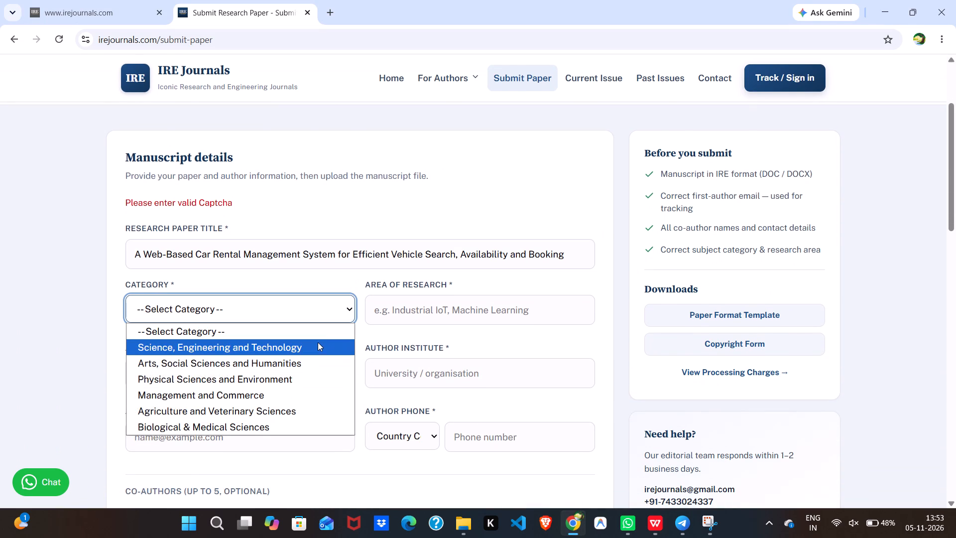
click(318, 343)
Fill in the area of research as Machine Learning, with both words capitalised.
click(404, 314)
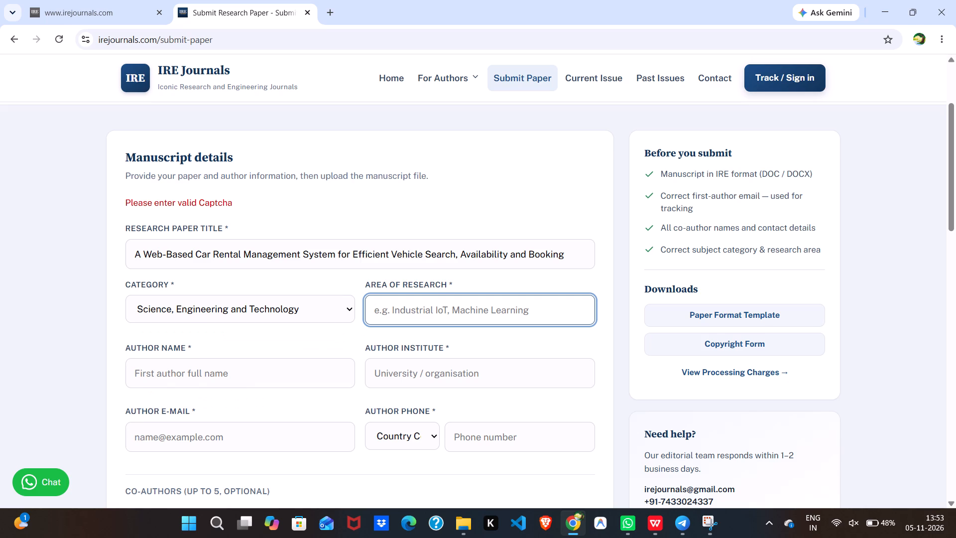
text(Machine lea)
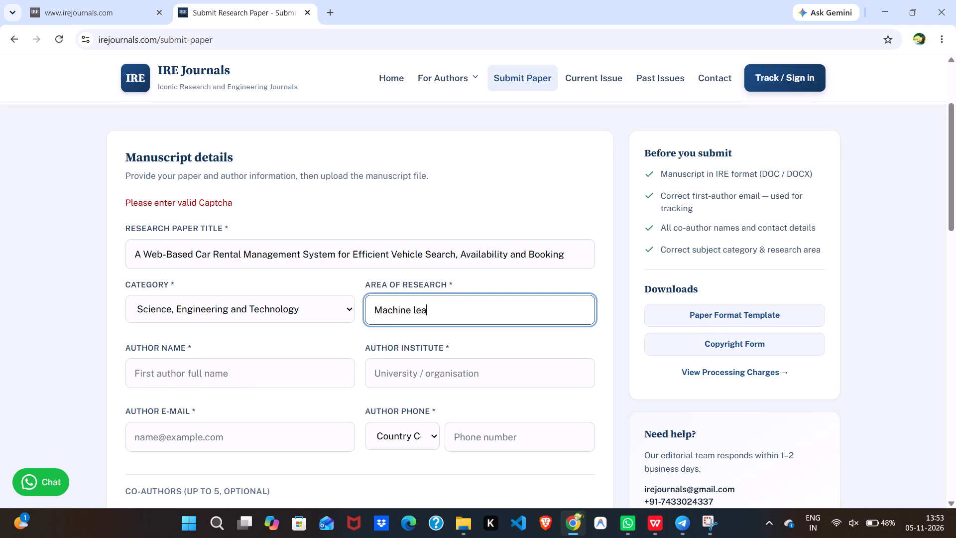
text(rnin)
key(g)
key(Left)
key(Left)
key(Left)
key(Left)
key(Left)
key(Left)
key(Left)
key(BackSpace)
key(shift+l)
Copy Hyderabad Institute of Technology and Management from the Car_Rental_research_paper document in WPS Office into the form's author institute field.
click(429, 372)
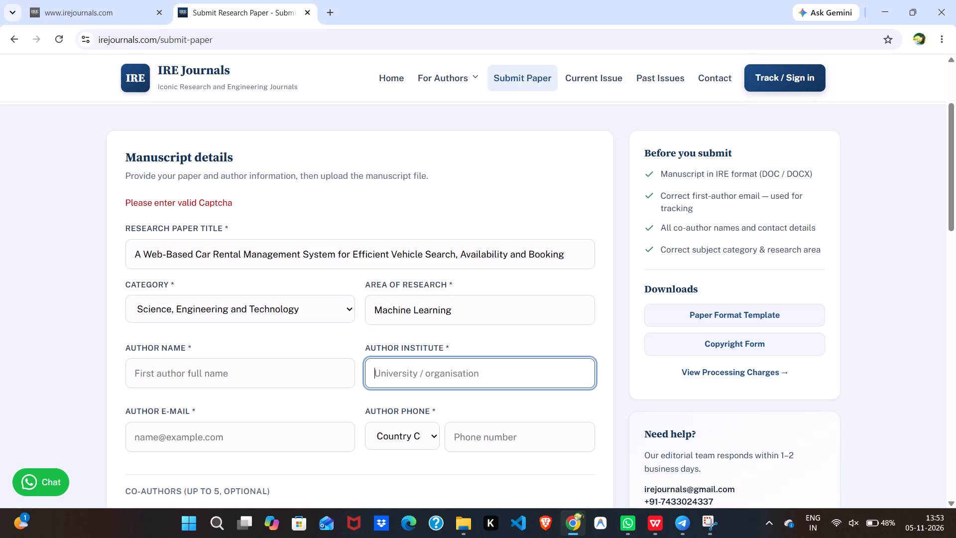
click(657, 525)
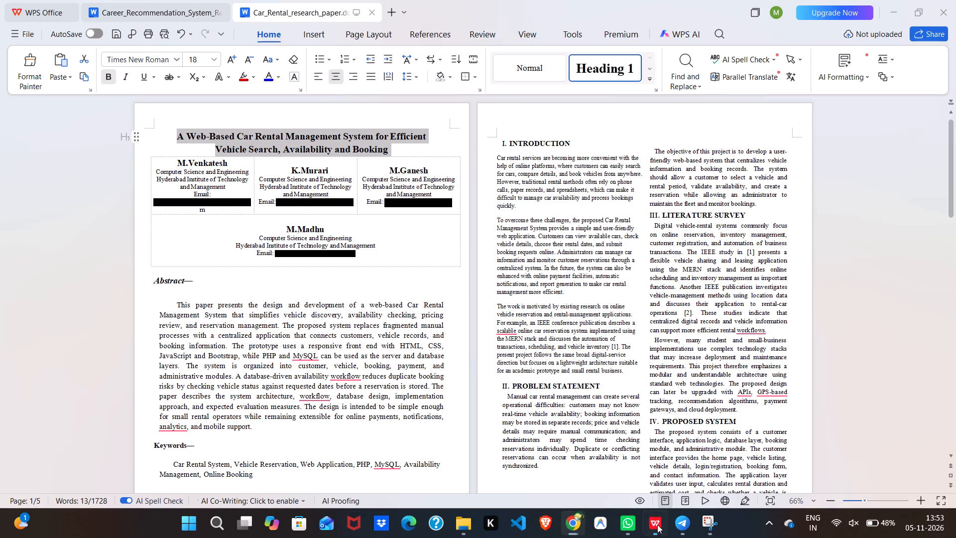
click(427, 256)
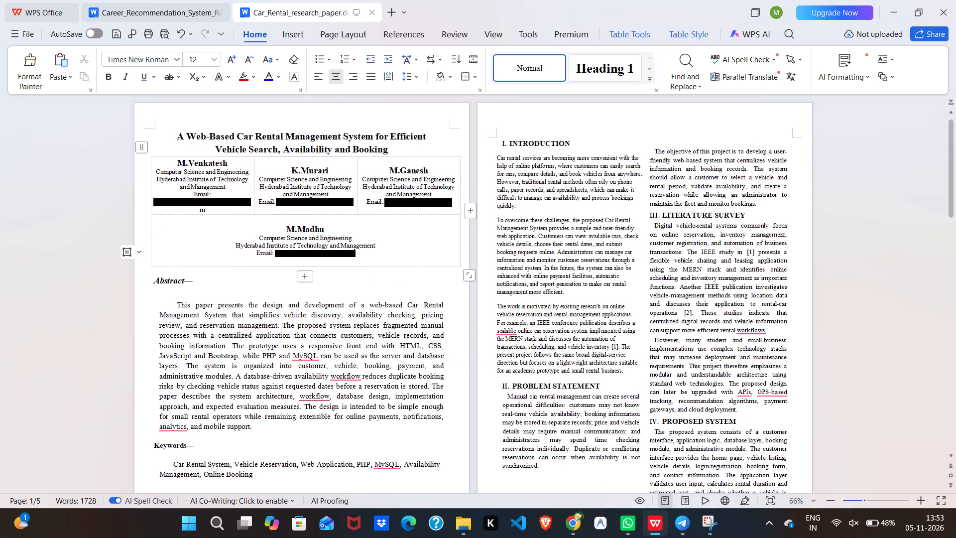
drag(225, 187, 185, 185)
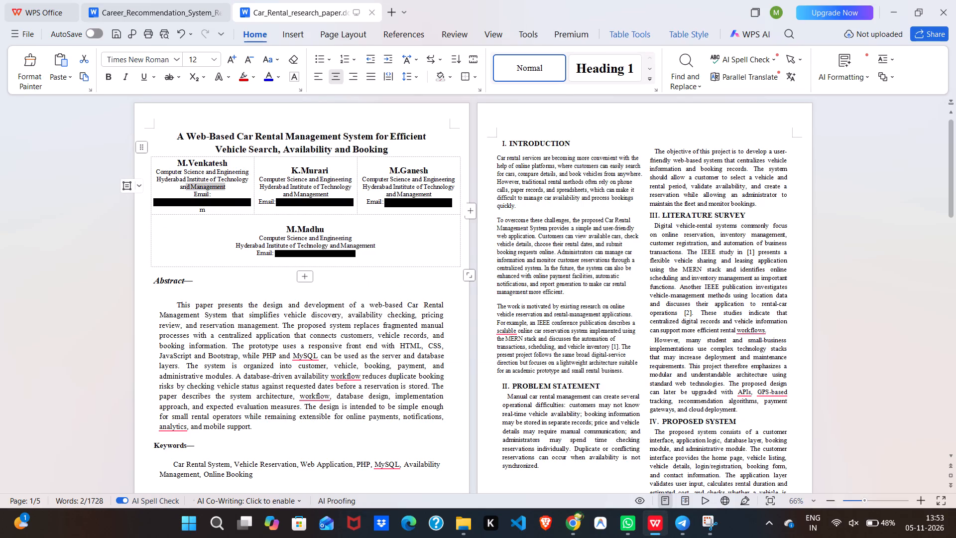
drag(185, 185, 156, 181)
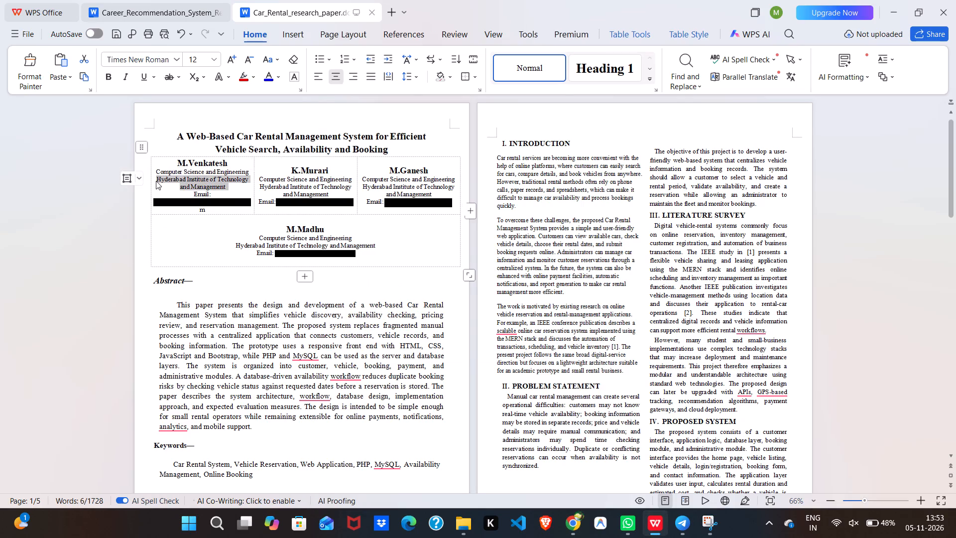
key(ctrl+c)
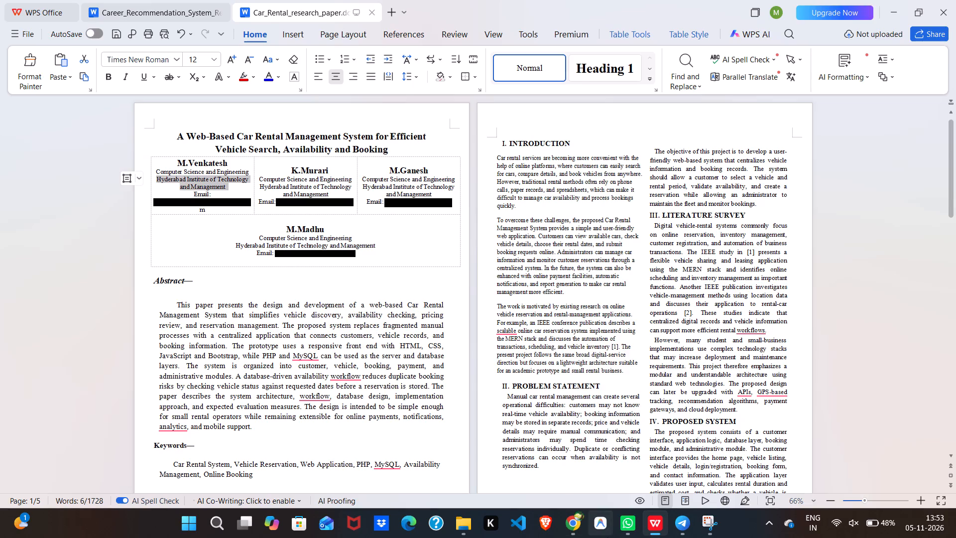
click(567, 522)
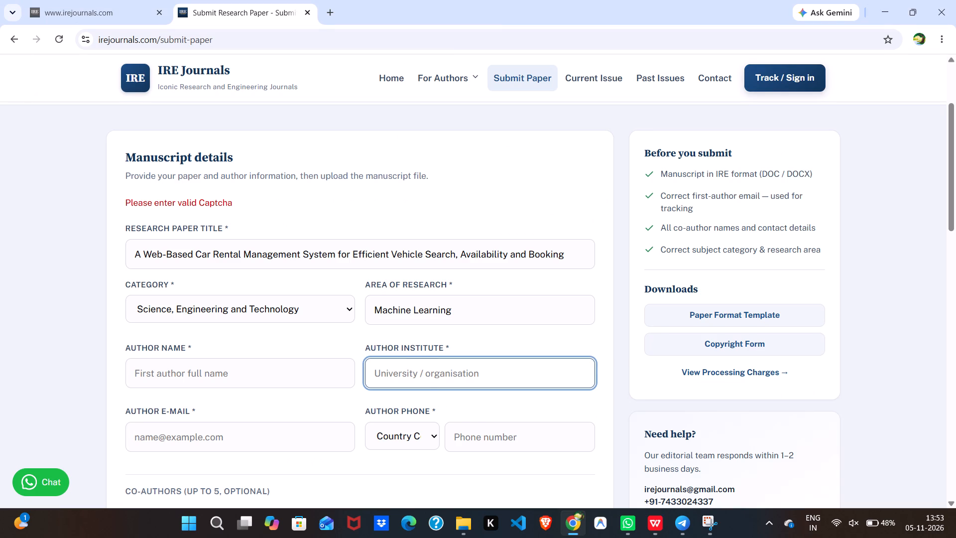
key(ctrl+v)
Enter the first author's name, as listed in the paper, in the author name field.
click(269, 365)
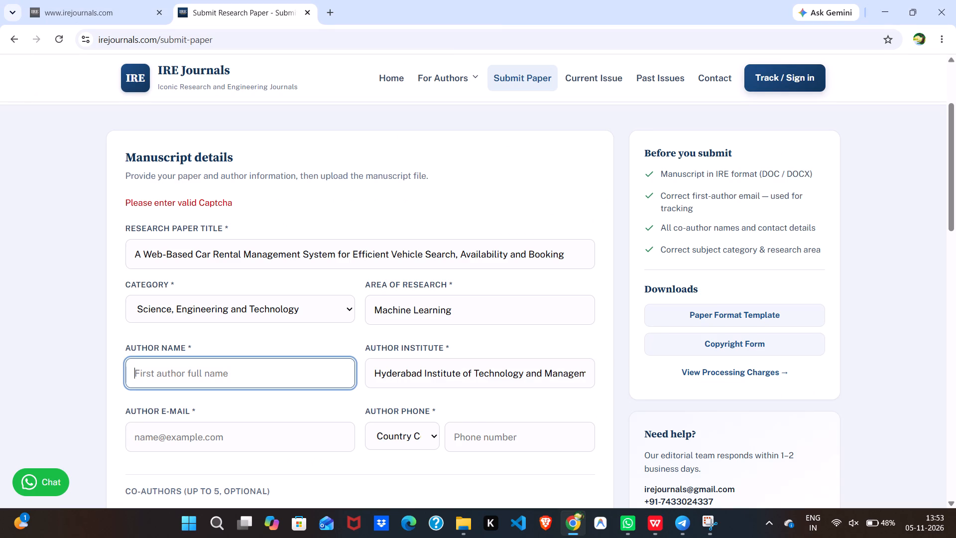
key(shift+m)
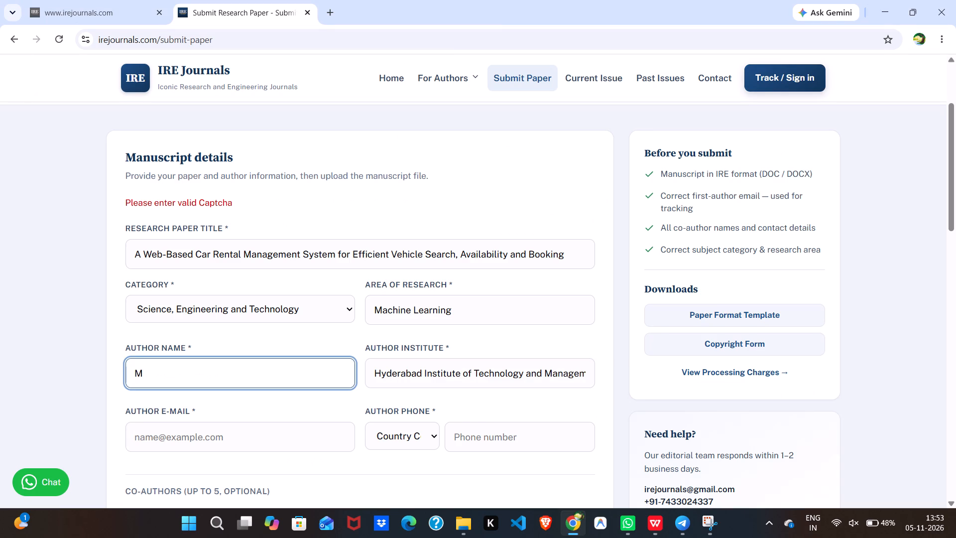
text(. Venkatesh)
Copy the first author's e-mail address from the paper's author table in WPS Office into the form's author e-mail field.
scroll(357, 399, down, 1)
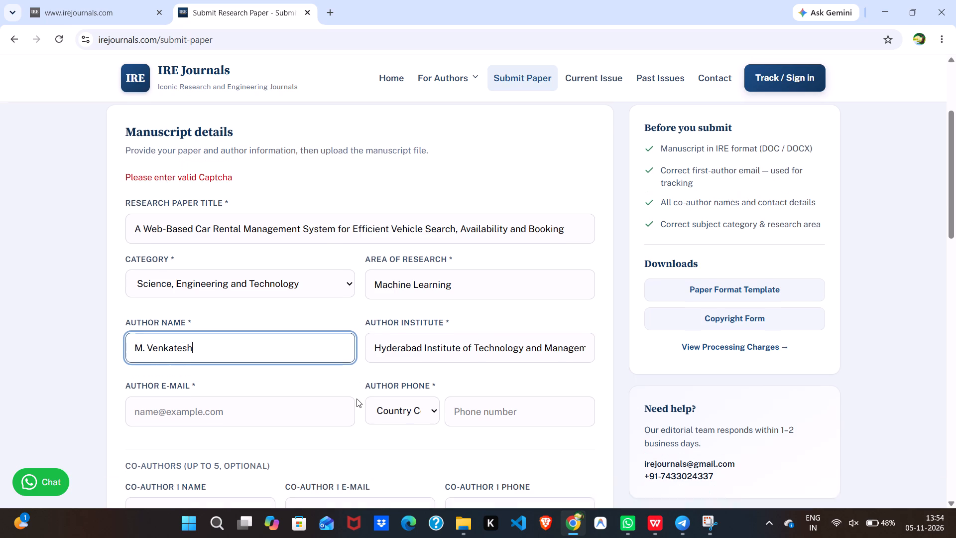
scroll(357, 399, down, 1)
click(294, 389)
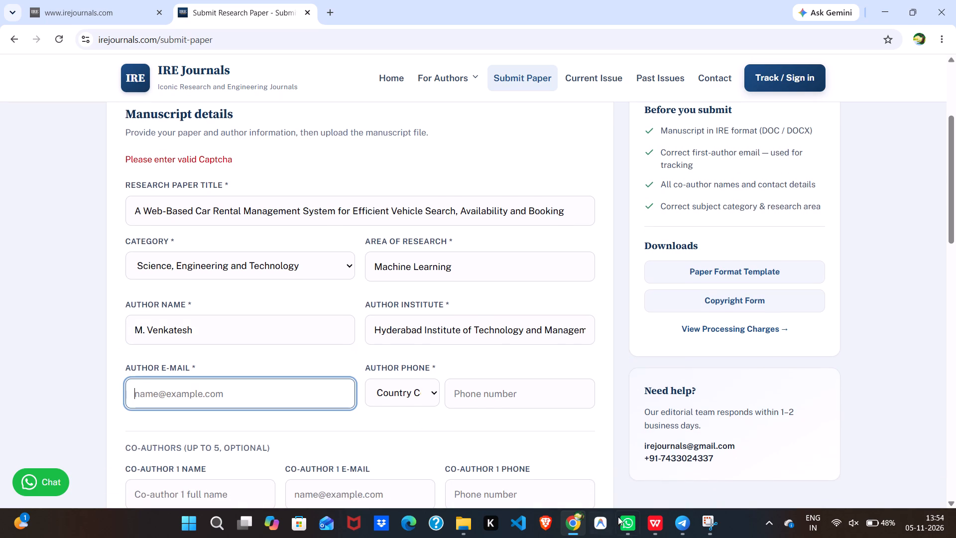
click(656, 525)
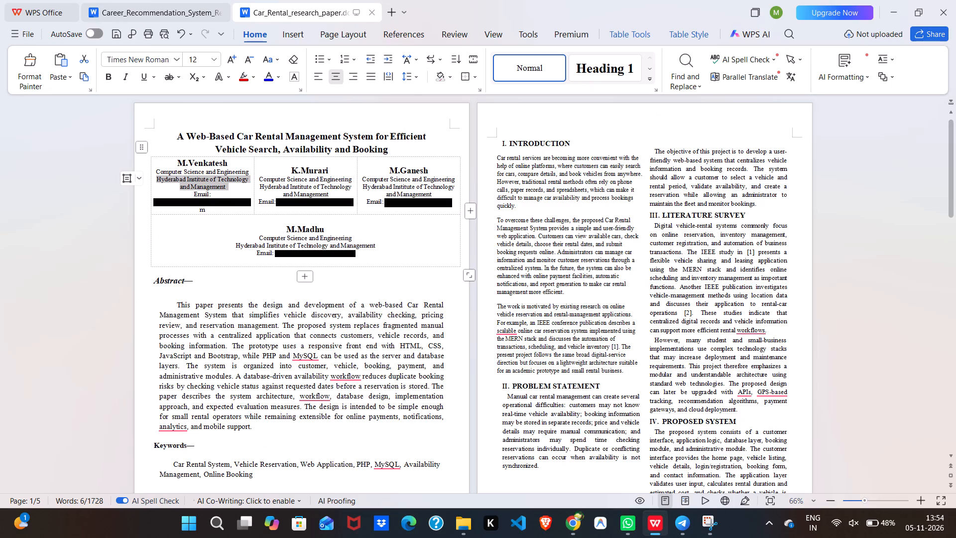
click(210, 210)
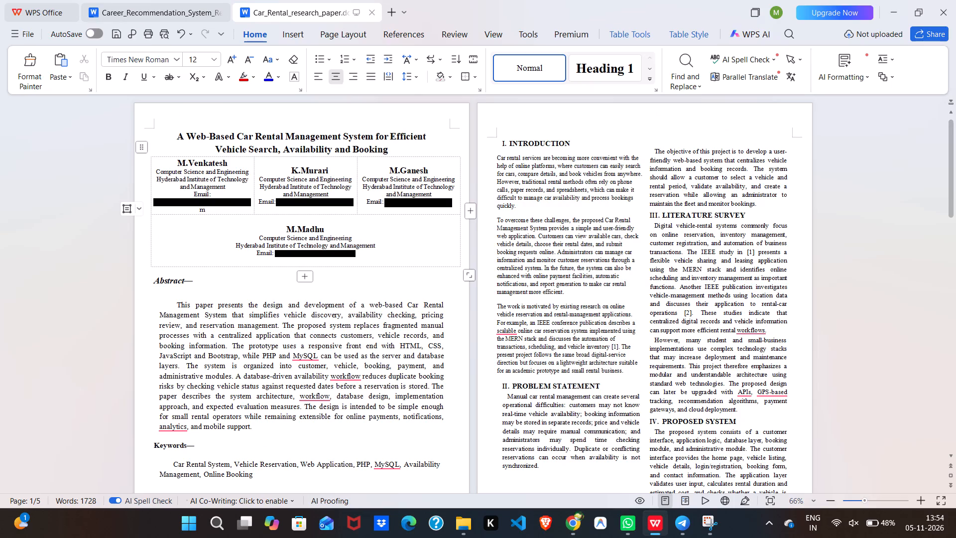
key(shift+Up)
key(shift+Left)
key(shift+Left)
key(shift+Left)
key(shift+Left)
key(shift+Left)
key(shift+Left)
key(shift+Left)
key(shift+Left)
key(shift+Left)
key(shift+Left)
key(shift+Left)
key(shift+Left)
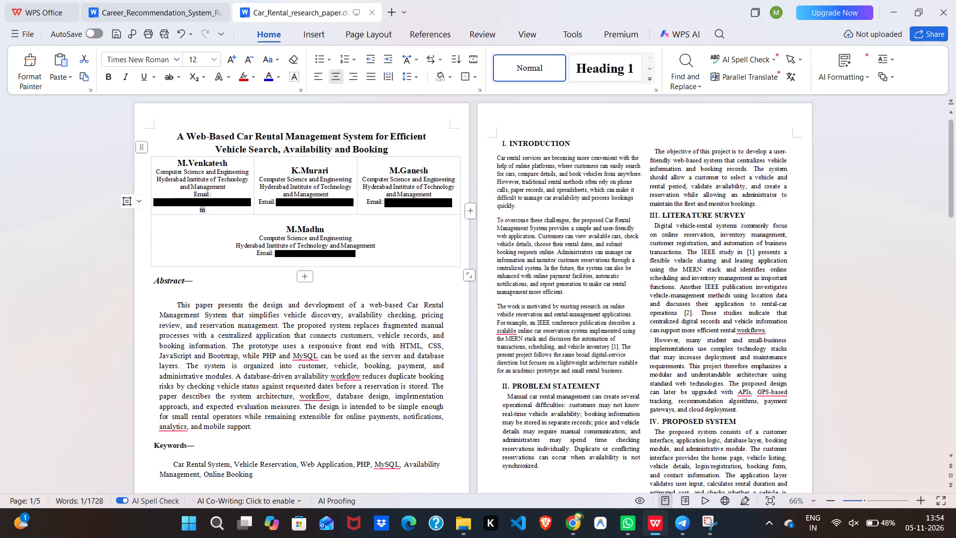
key(shift+Left)
key(shift+Left)
key(shift+Left)
key(shift+Left)
key(shift+Left)
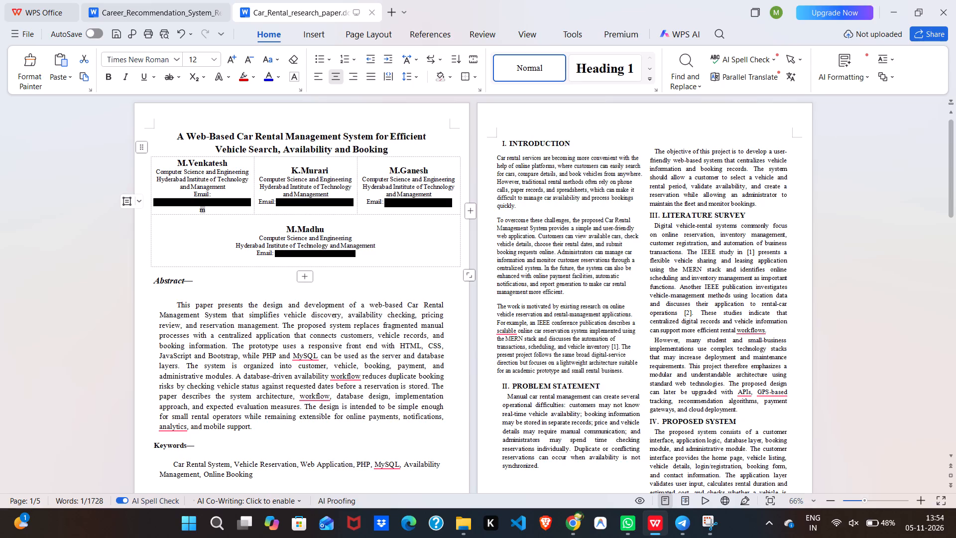
key(ctrl+c)
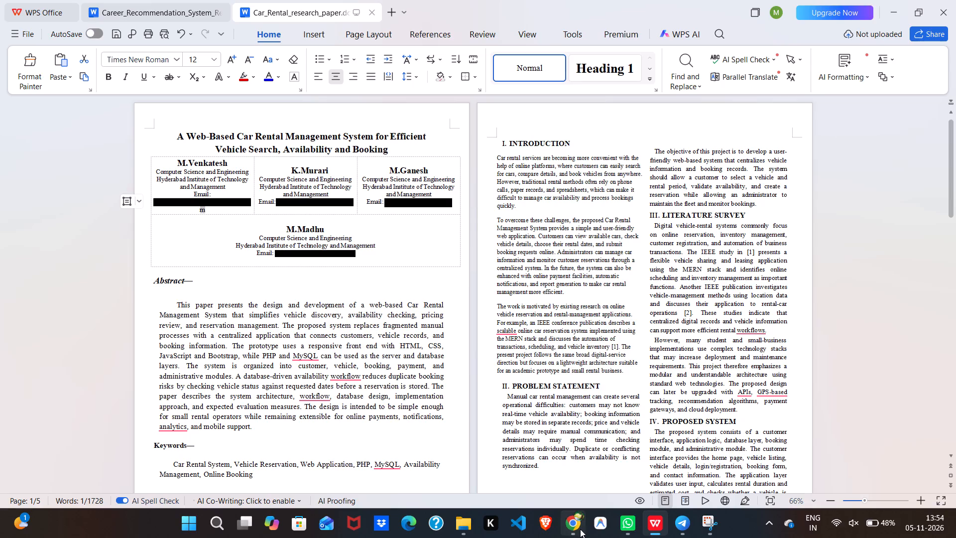
click(578, 529)
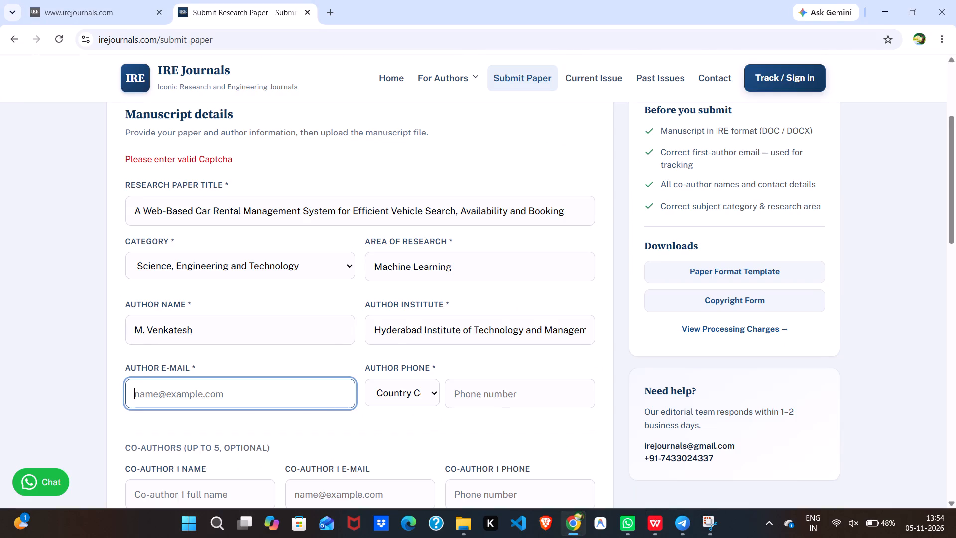
key(ctrl+v)
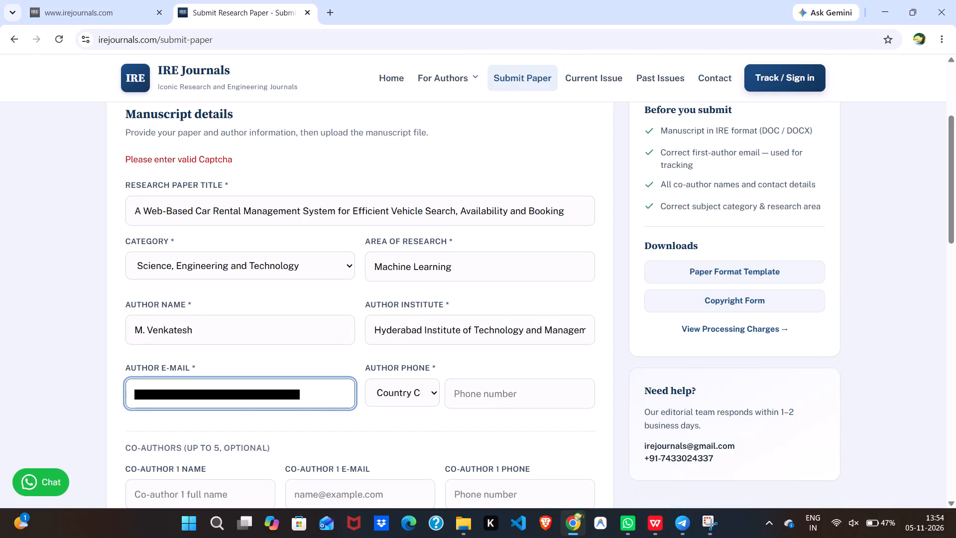
Open the country code choices for the author's phone number.
click(437, 395)
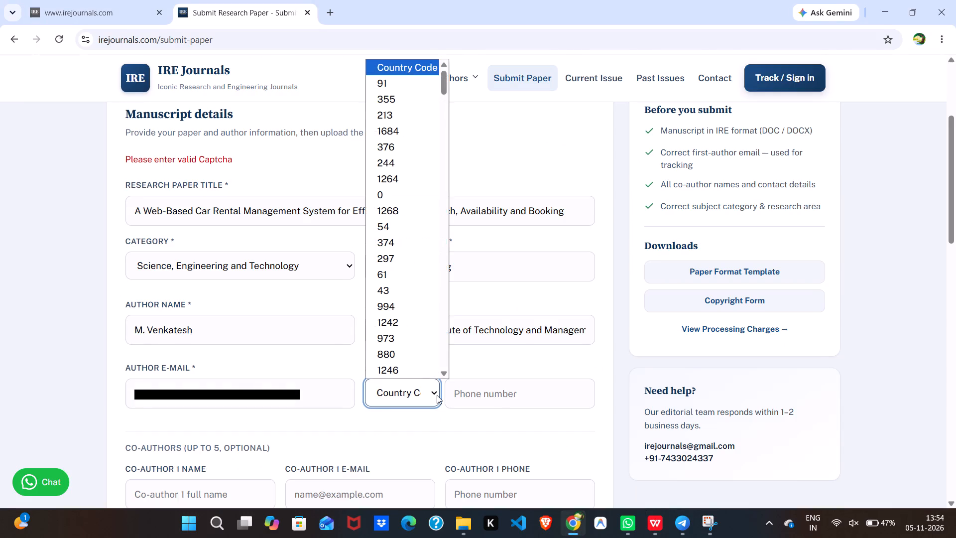
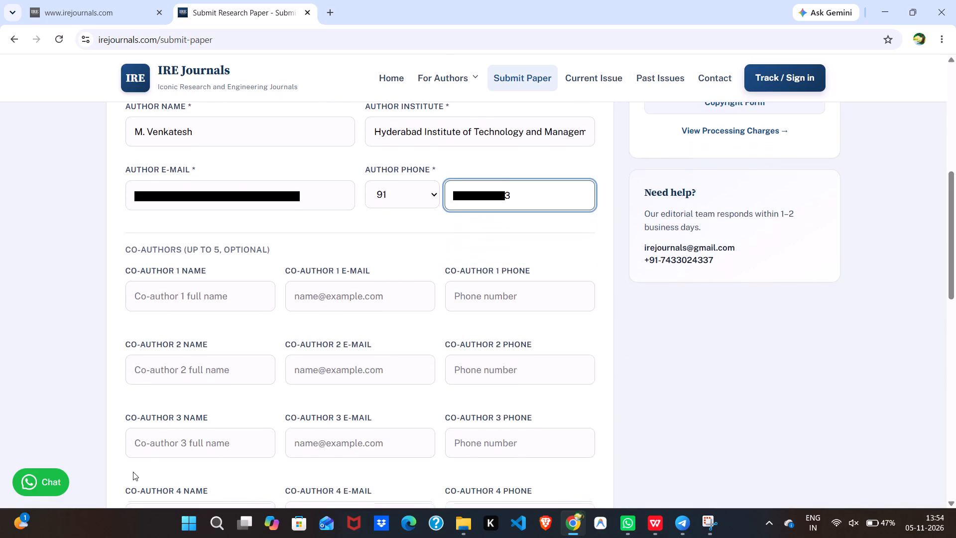
Enter the first co-author's name, with the initial K, in the form's co-author 1 name field.
click(177, 295)
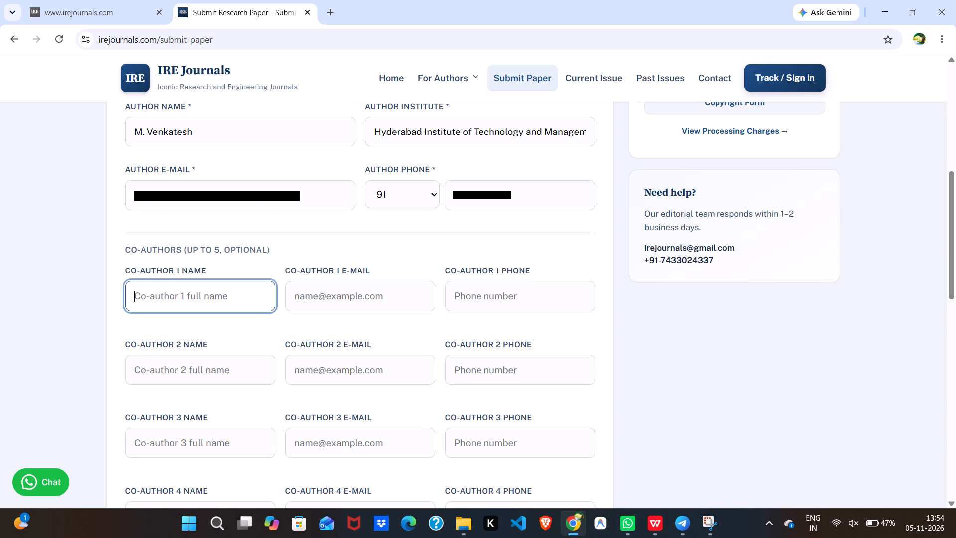
key(shift+m)
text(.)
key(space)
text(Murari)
click(173, 366)
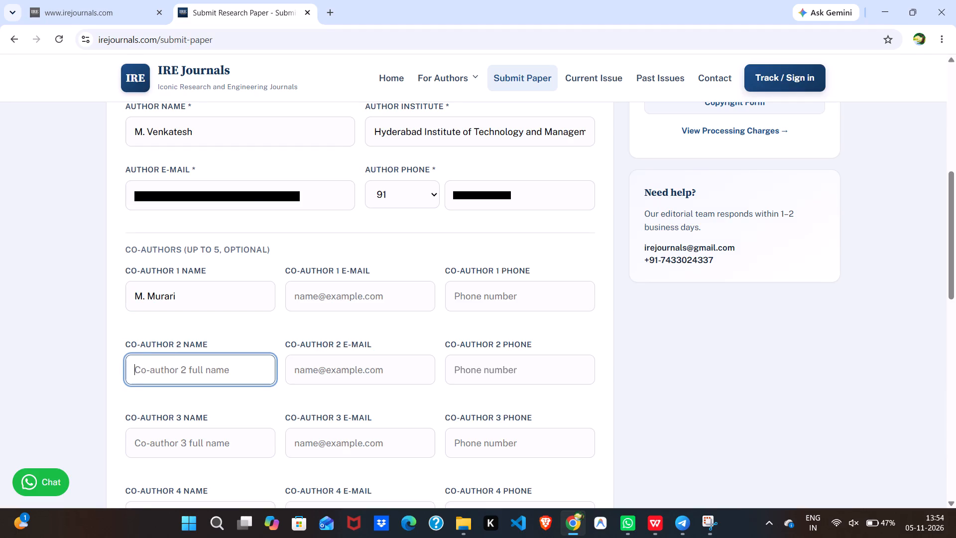
click(143, 296)
key(BackSpace)
key(shift+k)
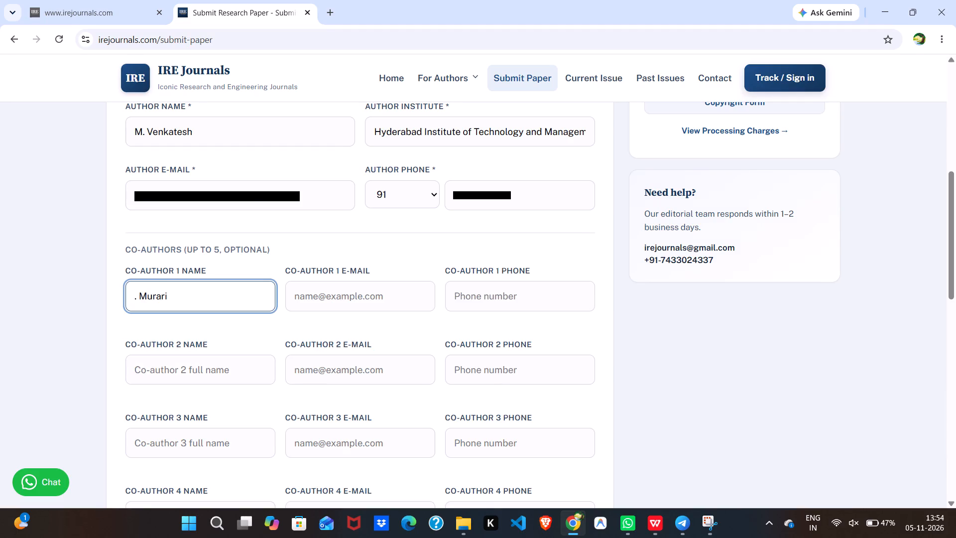
Enter the second co-author's name, with the initial M, in the form's co-author 2 name field.
click(149, 376)
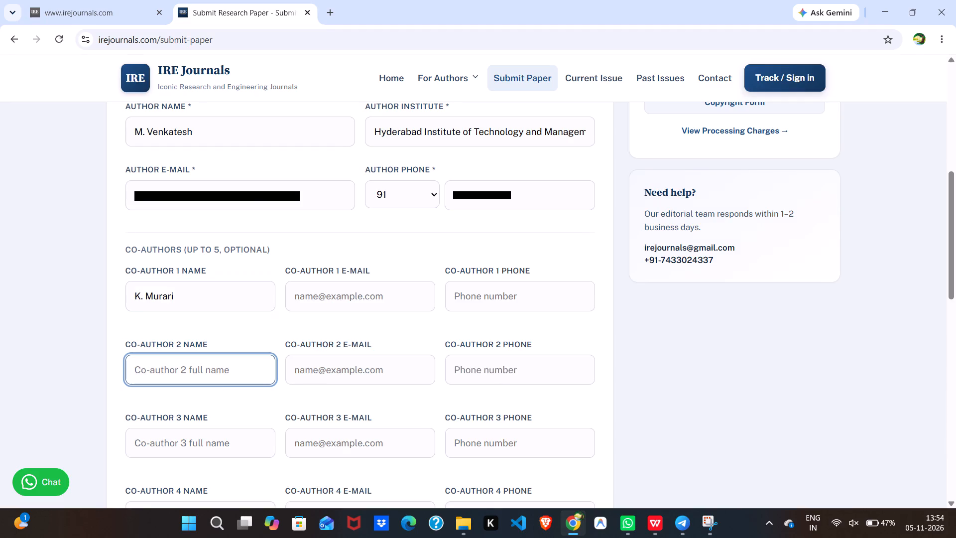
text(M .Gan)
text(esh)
Enter the third co-author's name, starting with the initial M, in the form's co-author 3 name field.
click(151, 441)
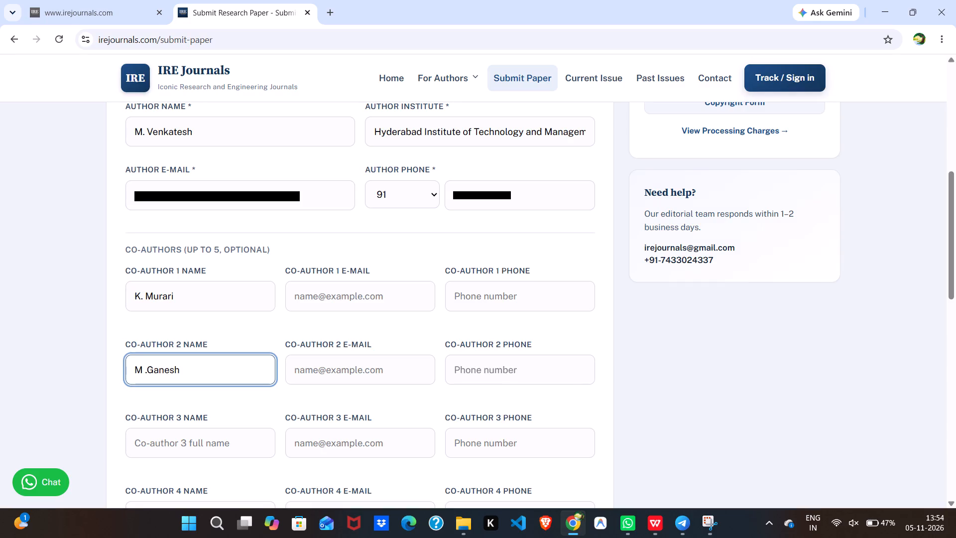
key(shift+m)
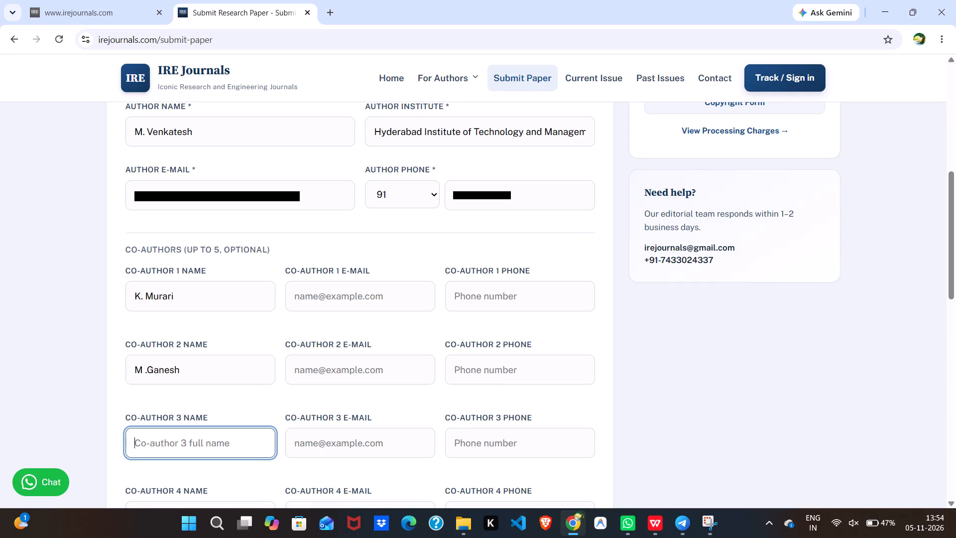
text(.)
key(space)
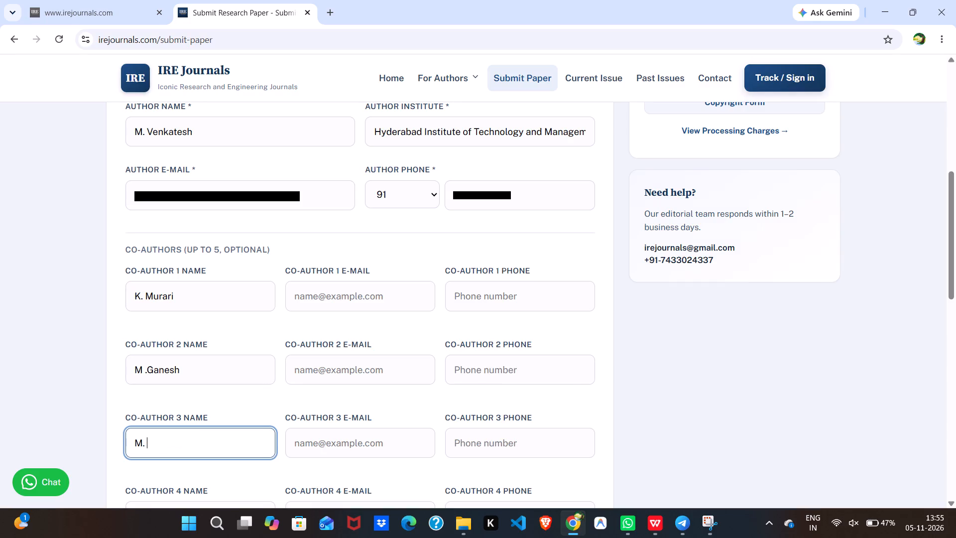
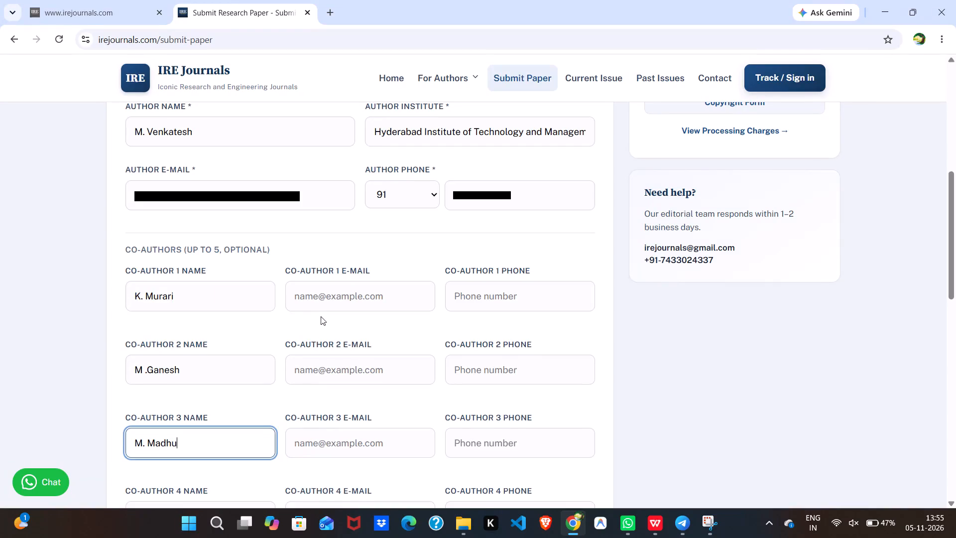
Copy the first co-author's e-mail address from the car rental paper in WPS Office into the submission form's co-author 1 e-mail field in Chrome.
click(331, 298)
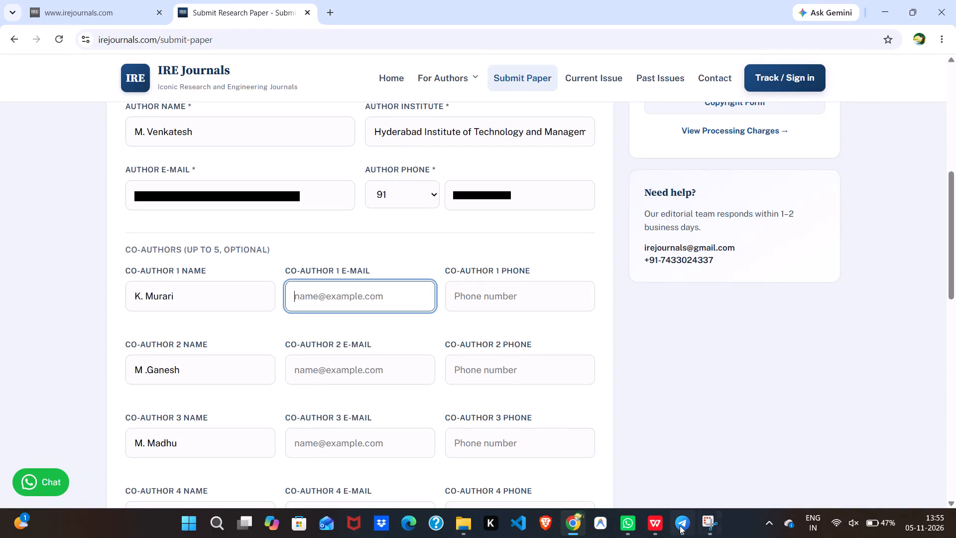
click(655, 532)
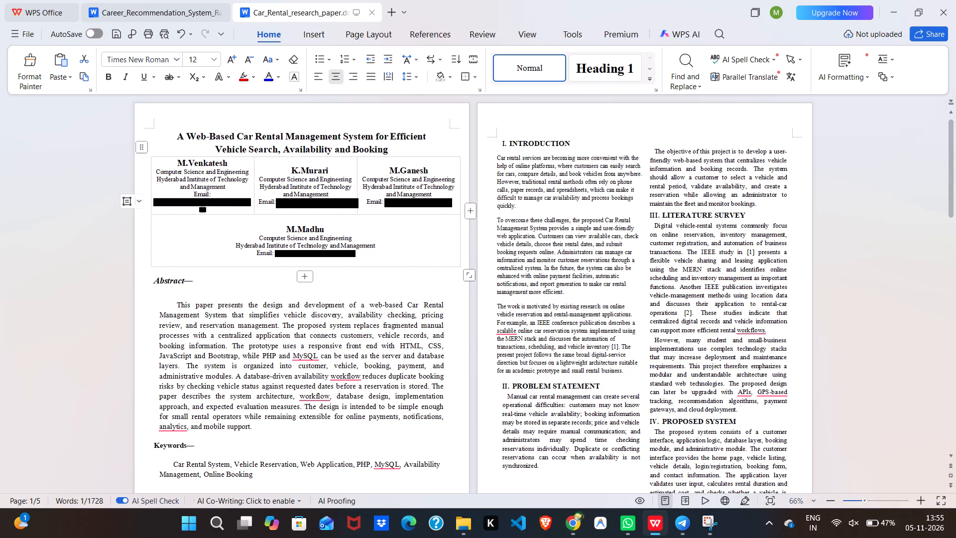
click(351, 202)
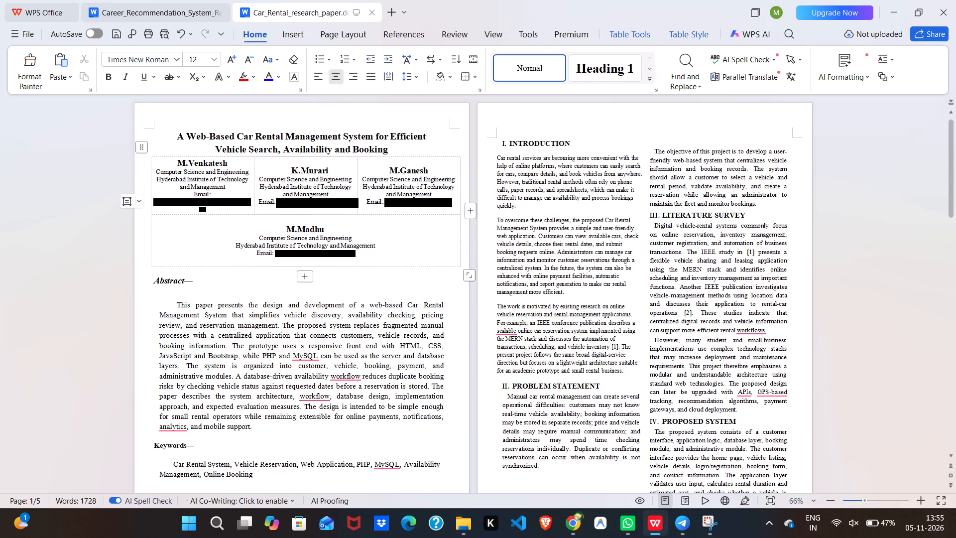
key(shift+Left)
key(shift+Left)
key(shift+Left)
key(shift+Left)
key(shift+Left)
key(shift+Left)
key(shift+Left)
key(shift+Left)
key(shift+Left)
key(shift+Left)
key(shift+Left)
key(shift+Left)
key(shift+Left)
key(shift+Left)
key(shift+Left)
key(shift+Left)
key(shift+Left)
key(shift+Left)
key(shift+Left)
key(shift+Left)
key(shift+Left)
key(shift+Left)
key(shift+Left)
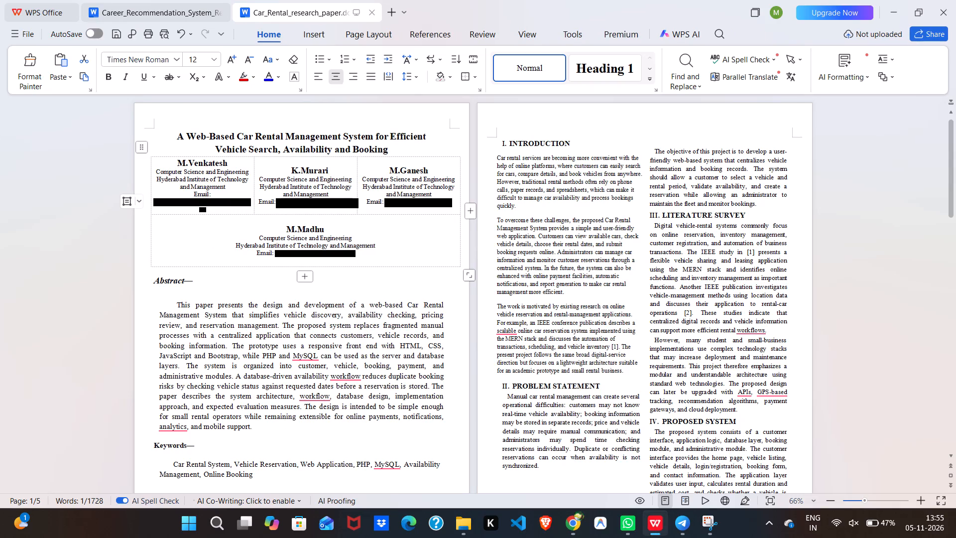
key(shift+Left)
key(ctrl+c)
click(573, 526)
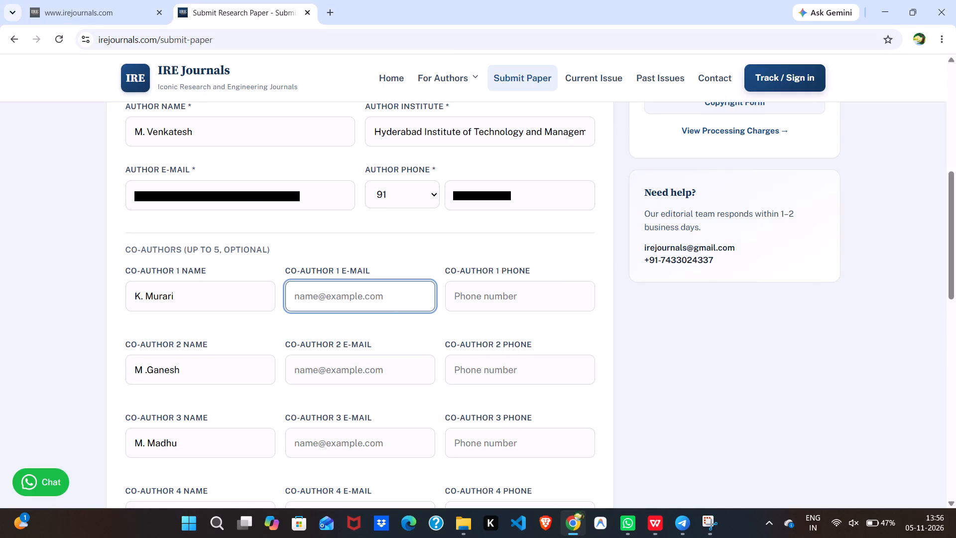
key(ctrl+v)
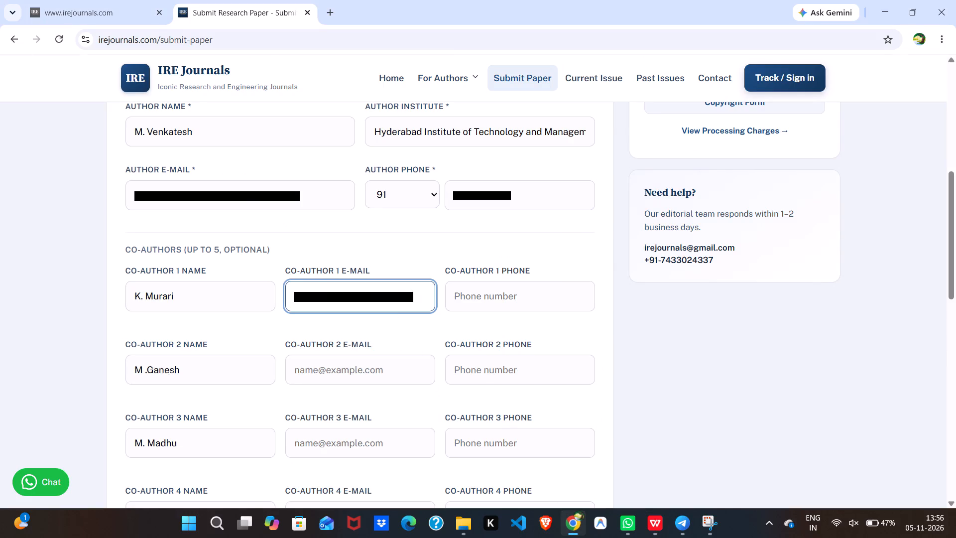
Copy the second co-author's e-mail address from the WPS Office paper into the co-author 2 e-mail field of the form in Chrome.
click(377, 359)
click(653, 524)
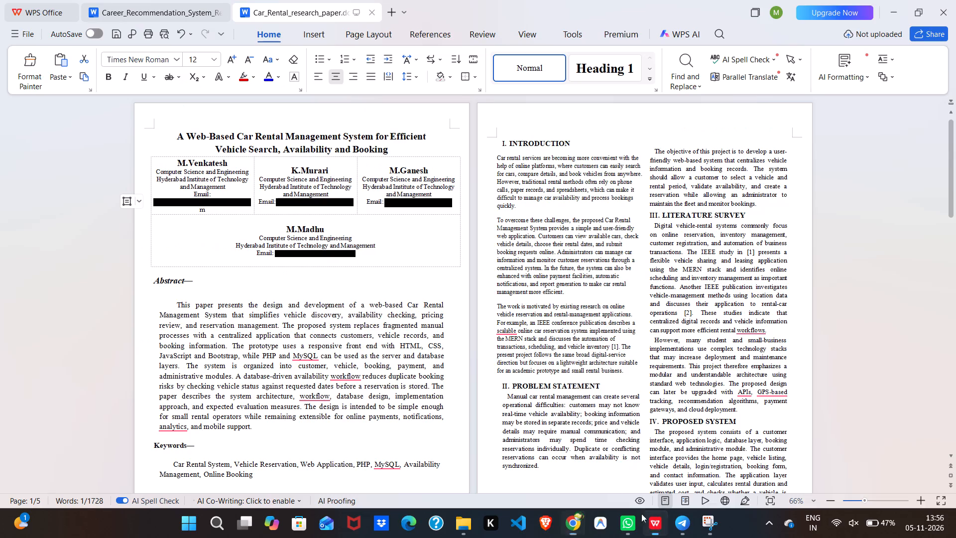
click(453, 205)
key(shift+Left)
key(shift+Left)
key(shift+Left)
key(shift+Left)
key(shift+Left)
key(shift+Left)
key(shift+Left)
key(shift+Left)
key(shift+Left)
key(shift+Left)
key(shift+Left)
key(shift+Left)
key(shift+Left)
key(shift+Left)
key(shift+Left)
key(shift+Left)
key(shift+Left)
key(shift+Left)
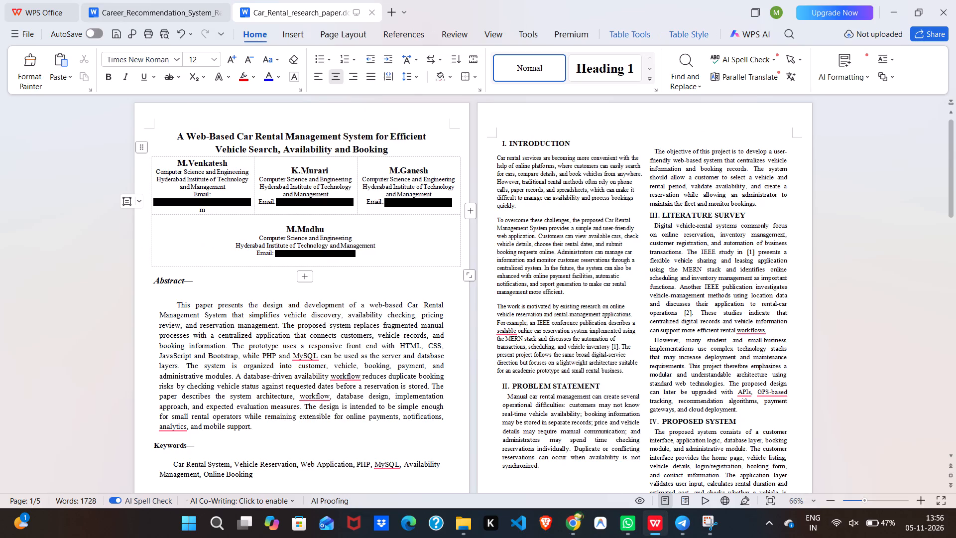
key(shift+Left)
key(shift+Left)
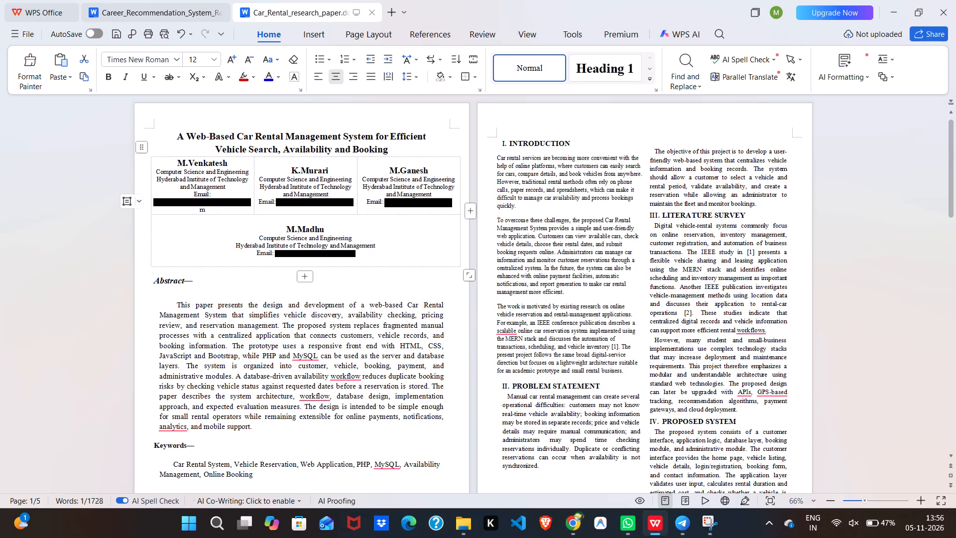
key(ctrl+c)
click(577, 526)
key(ctrl+v)
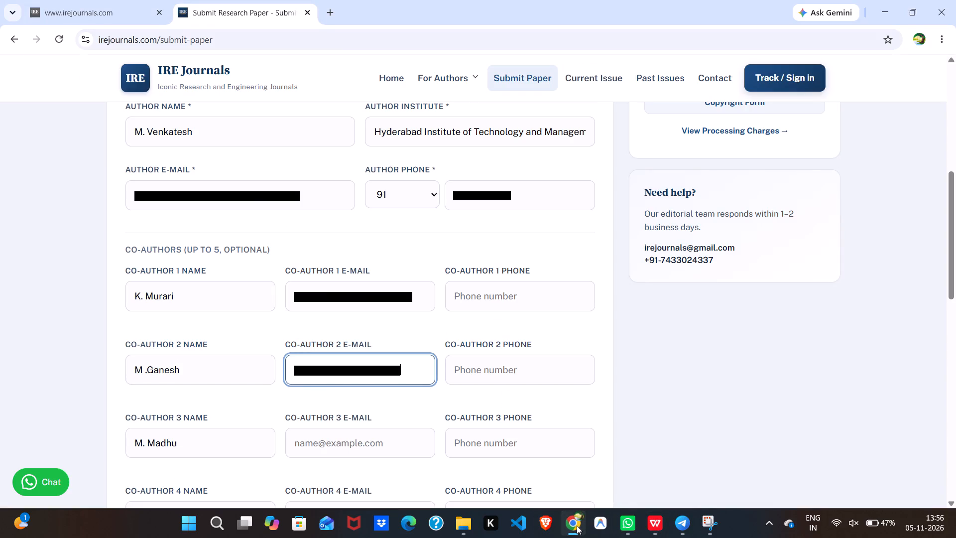
Copy the third co-author's e-mail address from the WPS Office paper into the co-author 3 e-mail field of the form in Chrome.
click(657, 529)
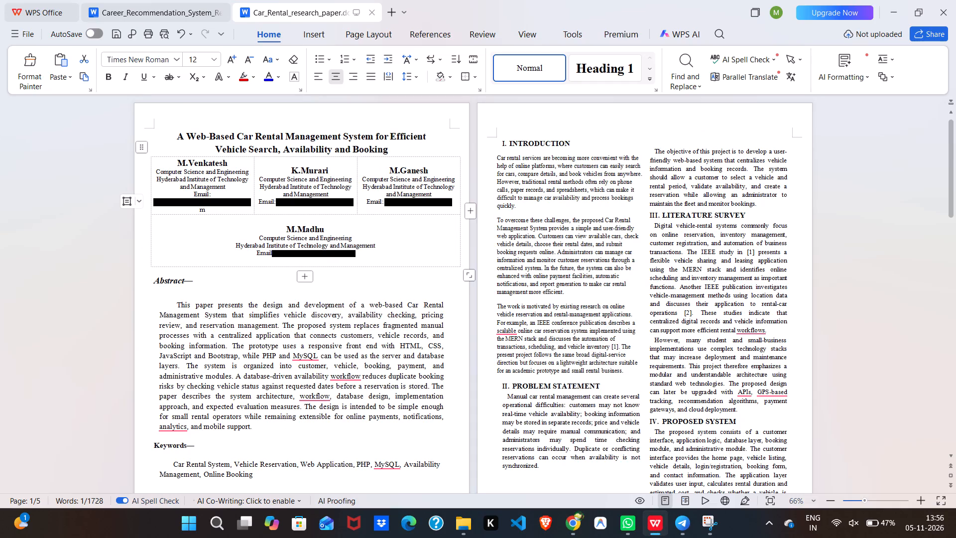
click(358, 254)
key(shift+Left)
key(shift+Left)
key(shift+Left)
key(shift+Left)
key(shift+Left)
key(shift+Left)
key(shift+Left)
key(shift+Left)
key(shift+Left)
key(shift+Left)
key(shift+Left)
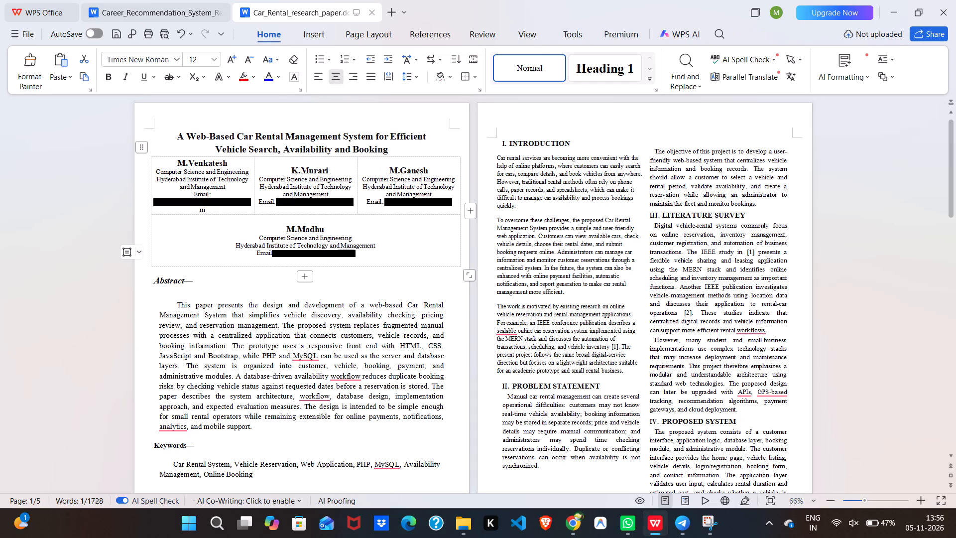
key(shift+Left)
key(shift+Left)
key(shift+Left)
key(shift+Left)
key(shift+Left)
key(shift+Left)
key(shift+Left)
key(shift+Left)
key(shift+Left)
key(shift+Left)
key(shift+Left)
key(shift+Left)
key(ctrl+c)
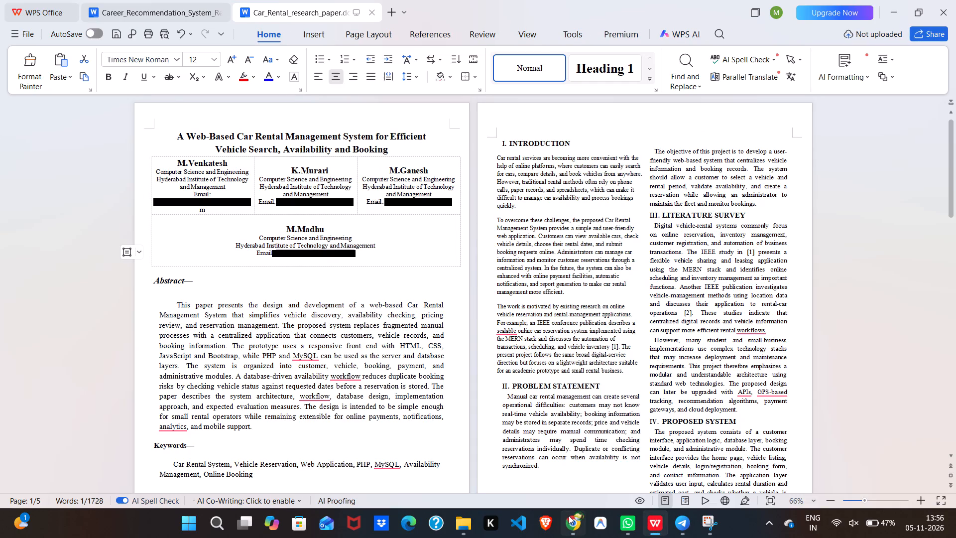
click(569, 516)
click(386, 437)
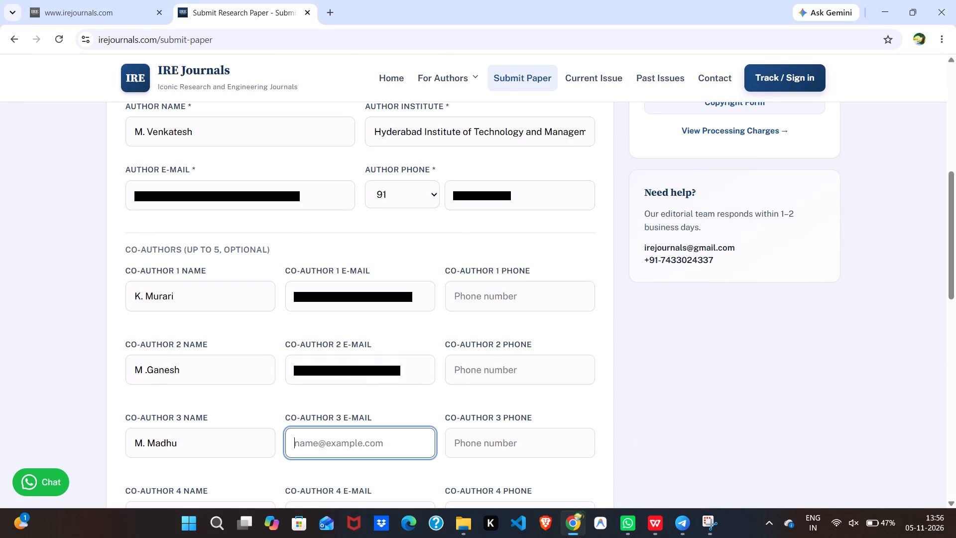
key(ctrl+v)
Open the co-author 1 phone field for entry in the submission form.
click(494, 300)
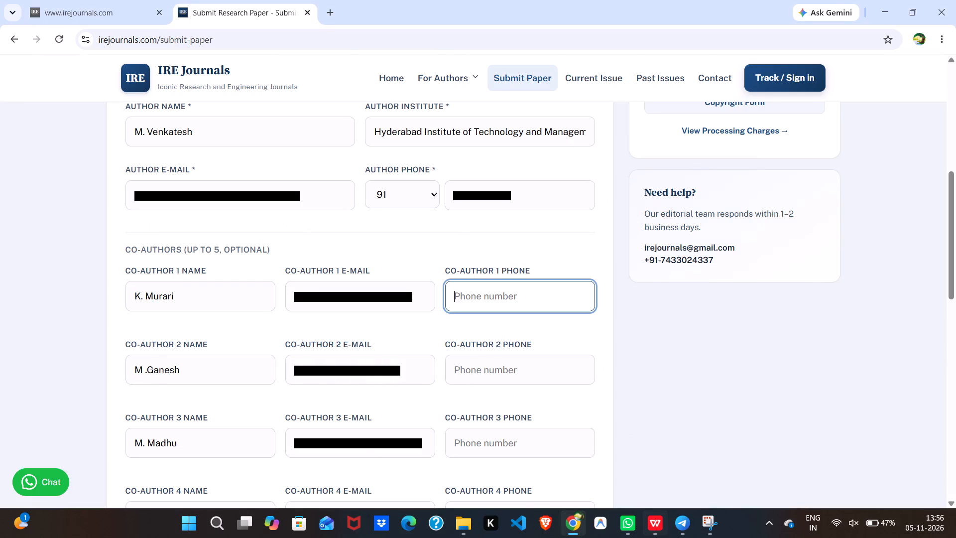
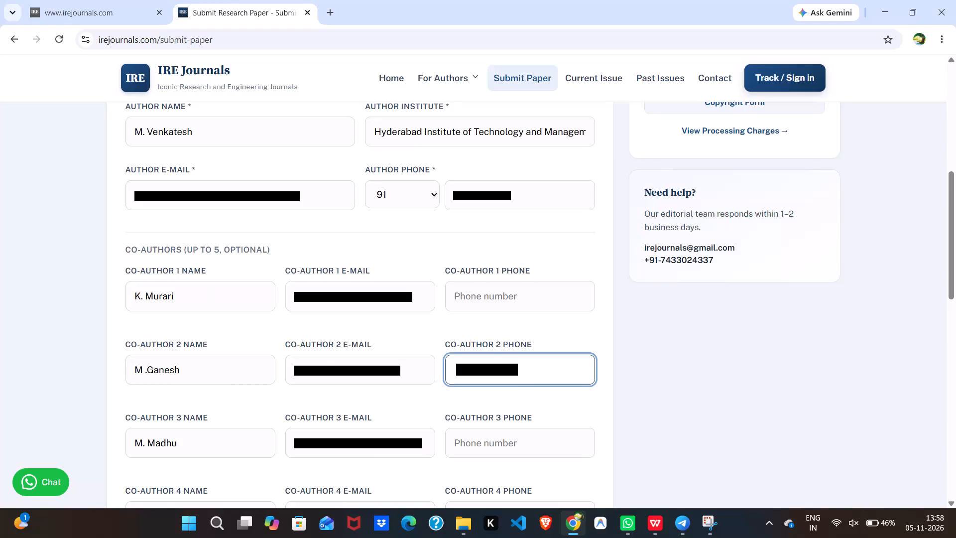
Delete one character inside the phone number entered for co-author 2 in the submission form.
key(Left)
key(Left)
key(Left)
key(BackSpace)
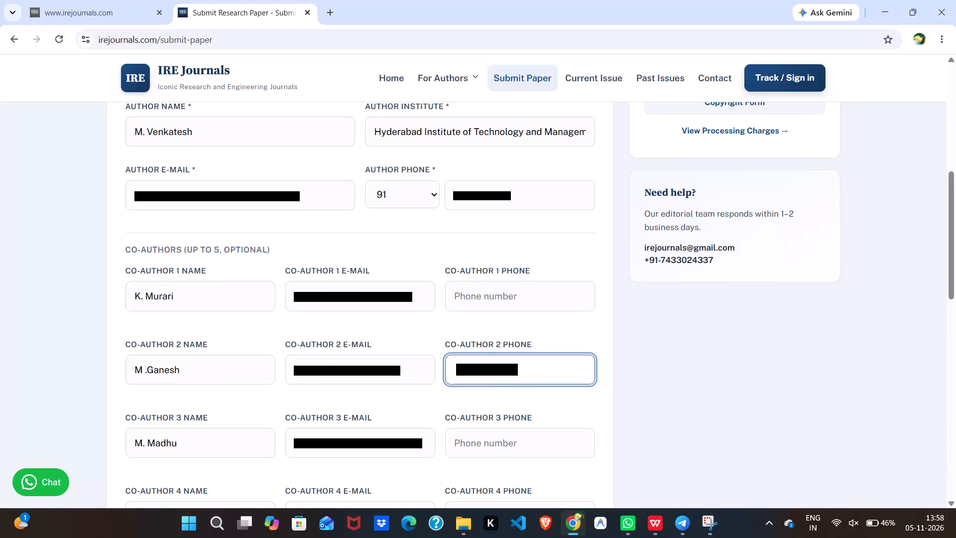
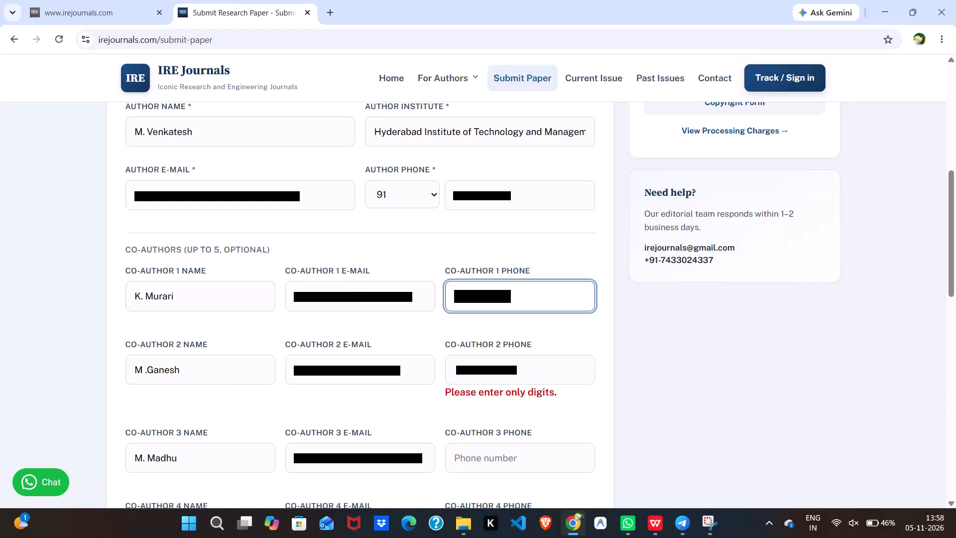
Delete one stray character from co-author 1's phone number and the leading one from co-author 2's phone number.
key(BackSpace)
click(458, 369)
key(BackSpace)
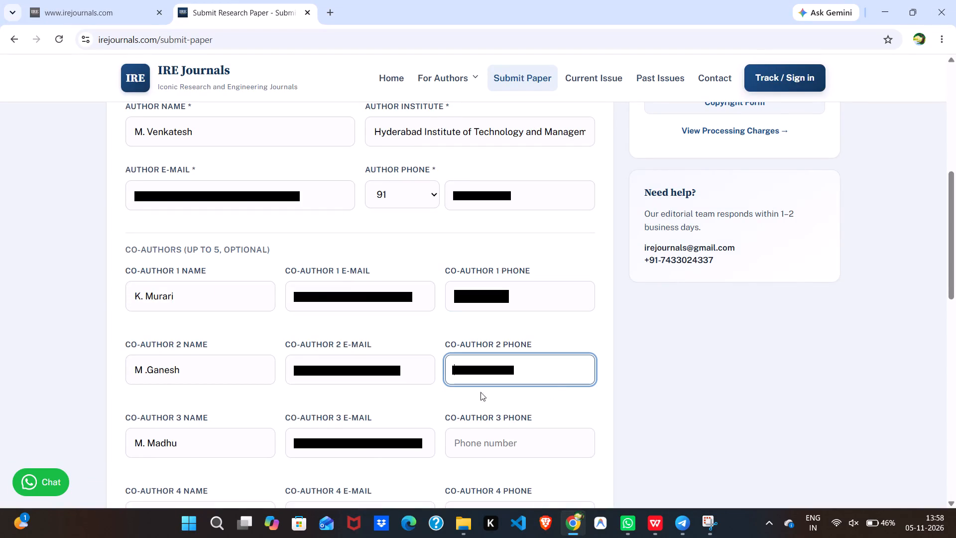
Open the empty phone number field of co-author 3 for entry.
click(495, 436)
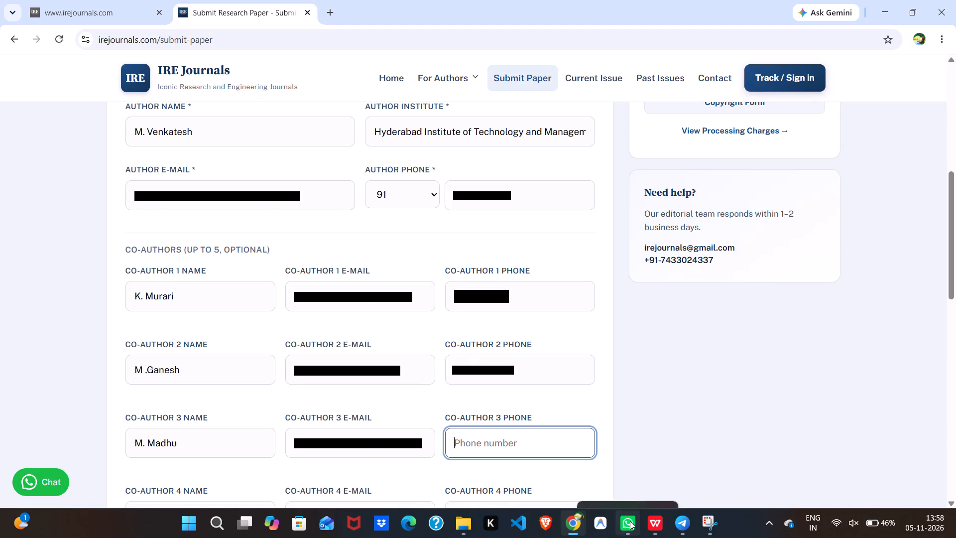
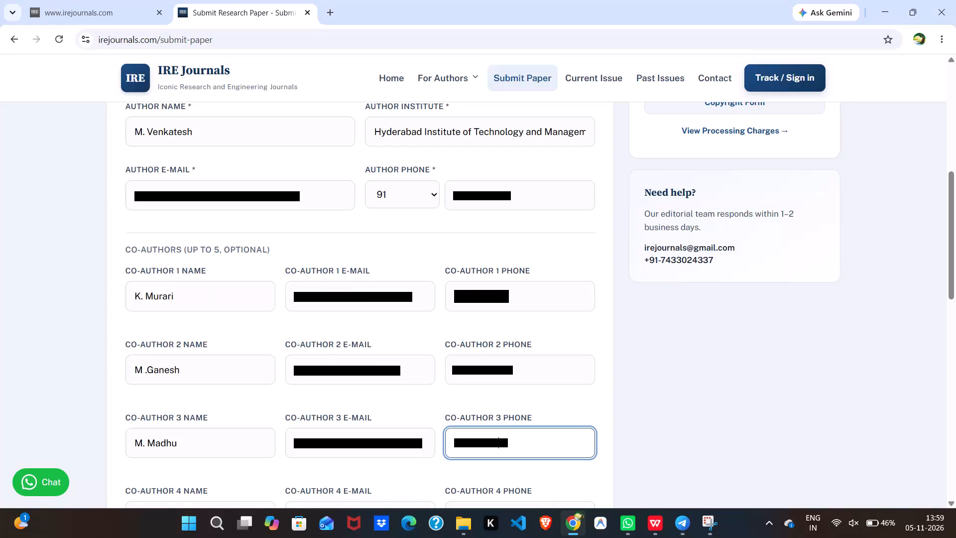
Delete the stray character inside co-author 3's phone number.
key(Left)
key(Left)
key(Left)
key(BackSpace)
Enter the author's postal address, with village, mandal and district, in the required address field.
scroll(462, 402, down, 1)
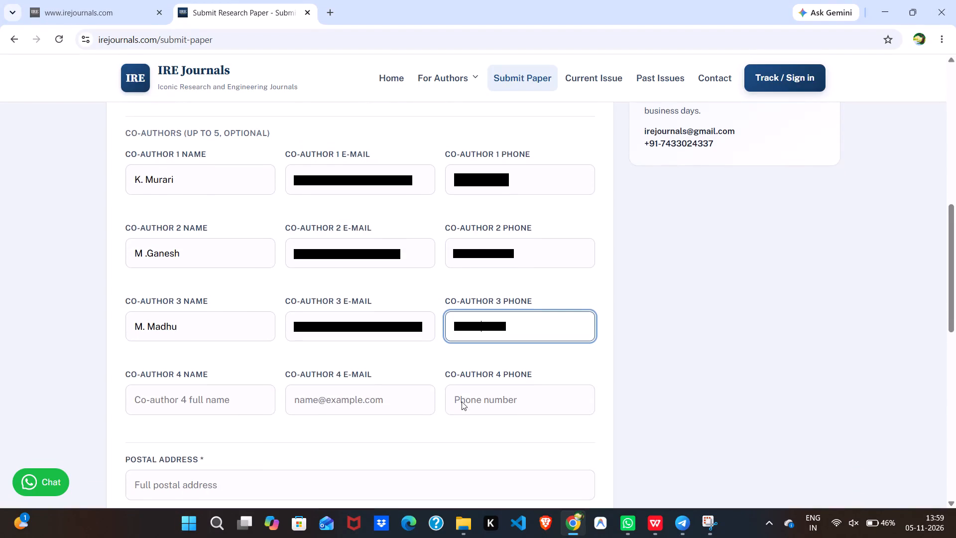
scroll(462, 402, down, 2)
click(338, 439)
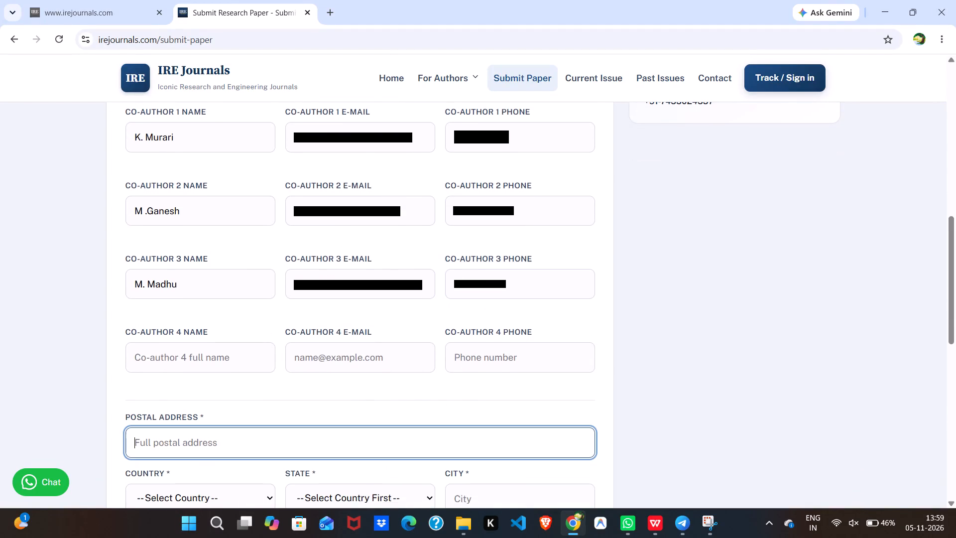
key(shift+n)
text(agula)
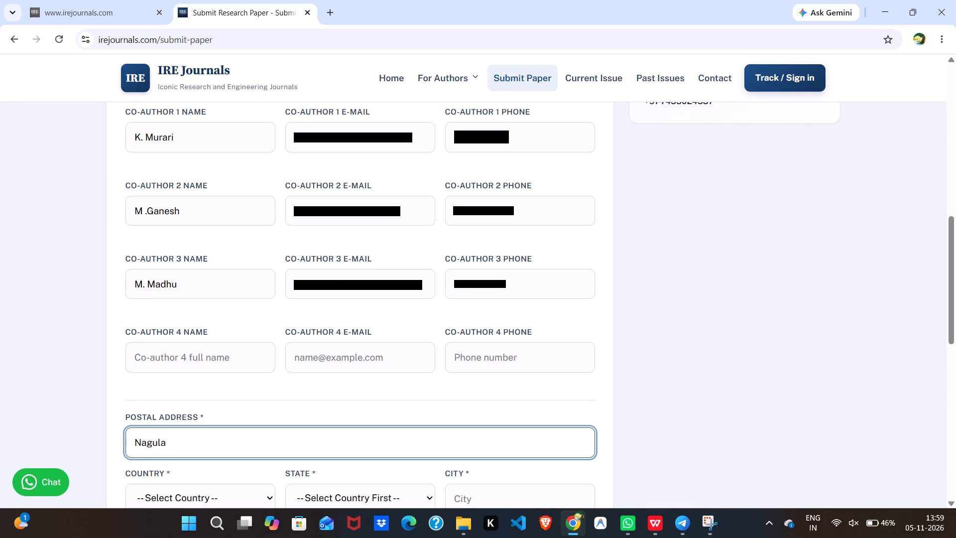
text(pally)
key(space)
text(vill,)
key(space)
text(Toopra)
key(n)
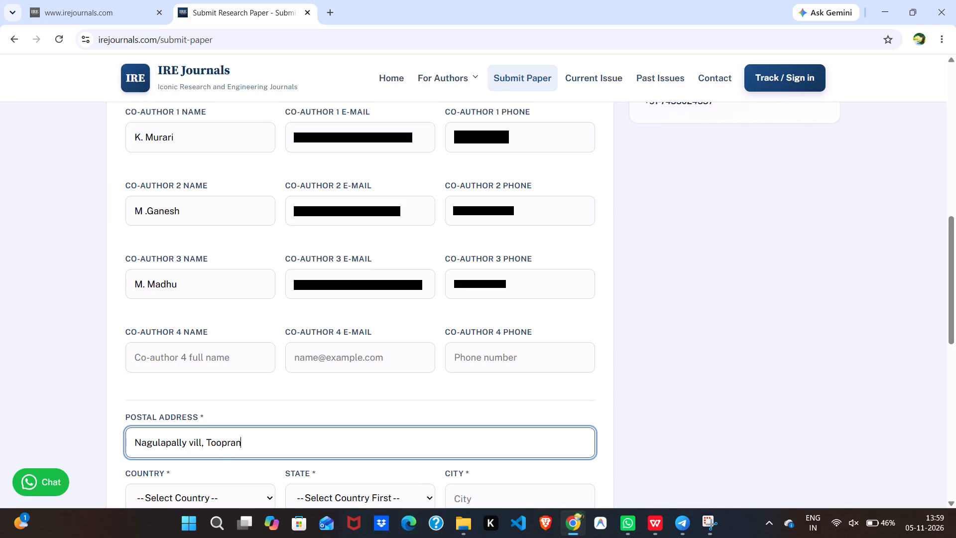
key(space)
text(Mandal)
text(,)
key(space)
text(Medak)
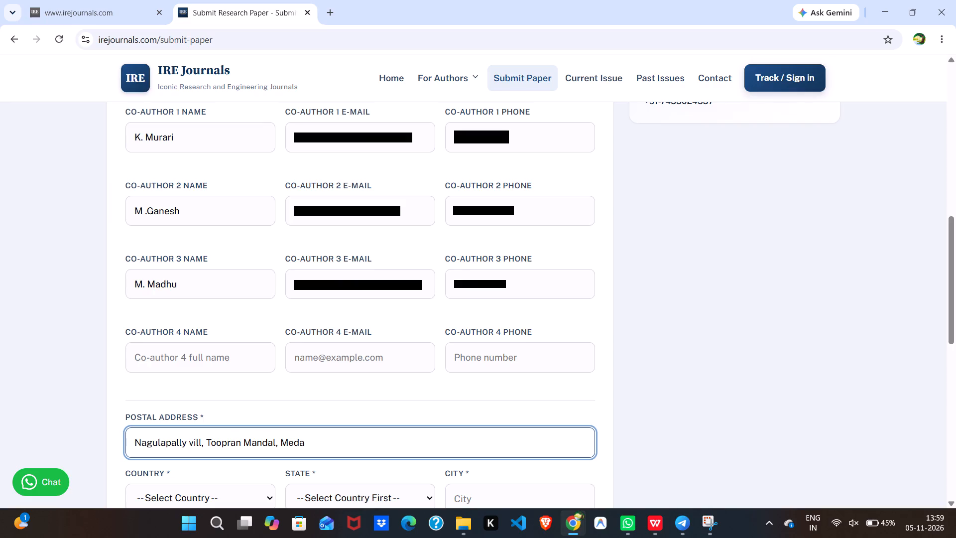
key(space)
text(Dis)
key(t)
Set the address location to country India, state Telangana and city Hyderabad.
scroll(335, 427, down, 2)
click(268, 390)
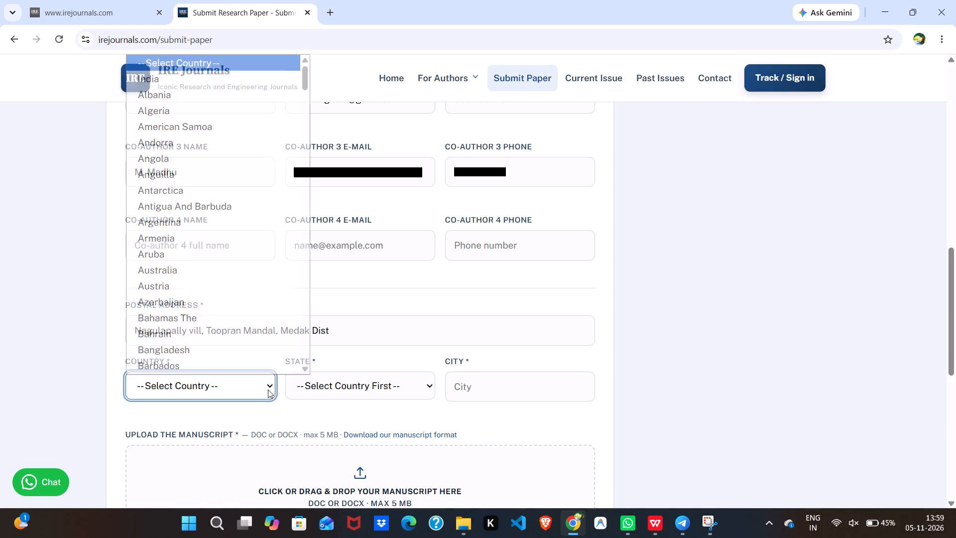
text(in)
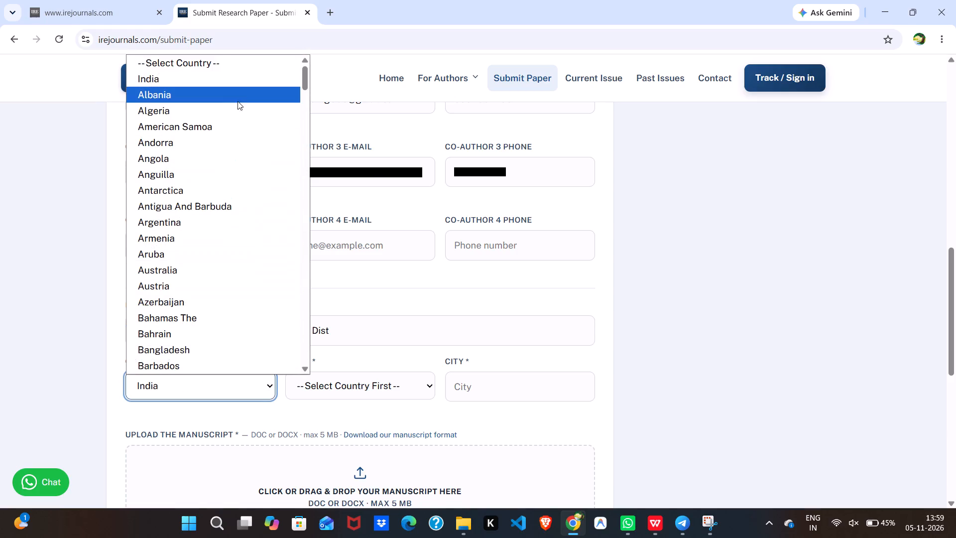
click(237, 82)
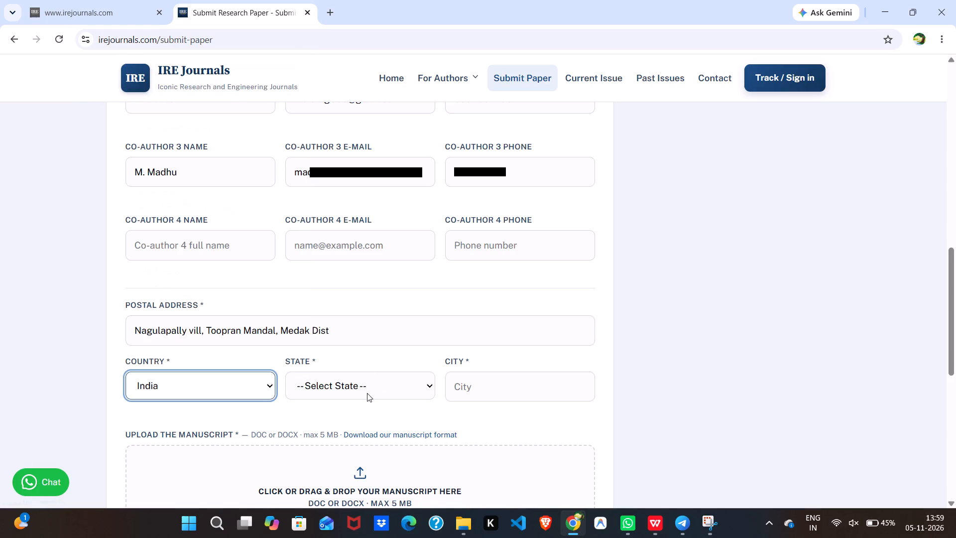
click(394, 390)
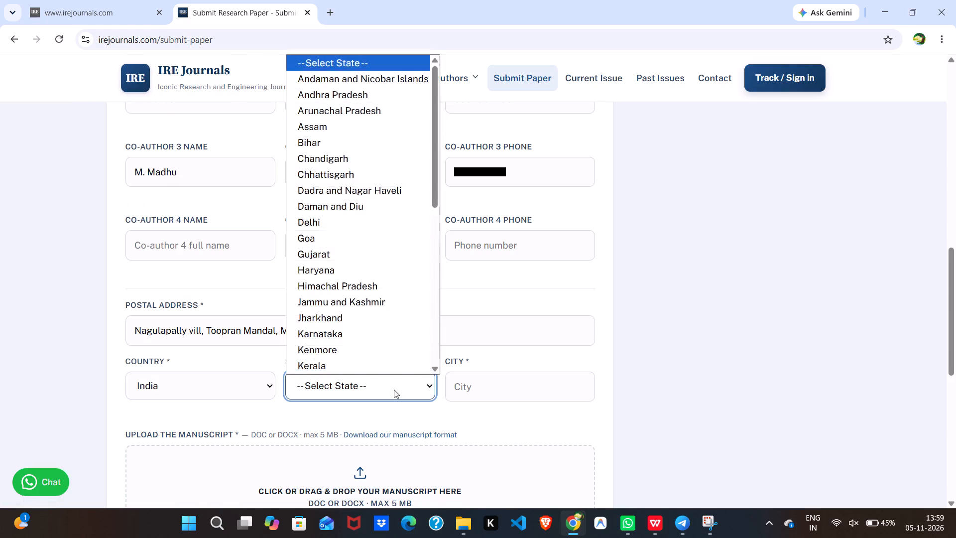
text(te)
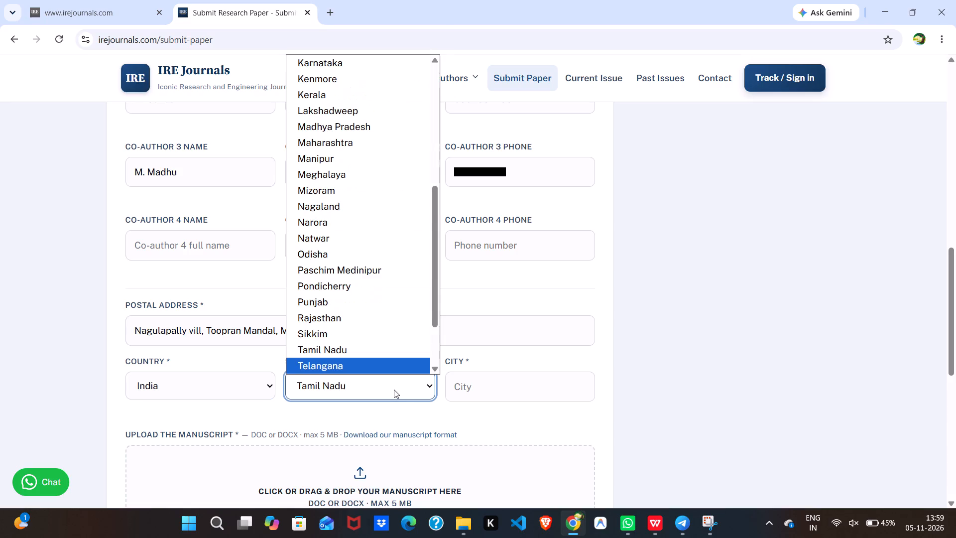
key(Return)
click(465, 391)
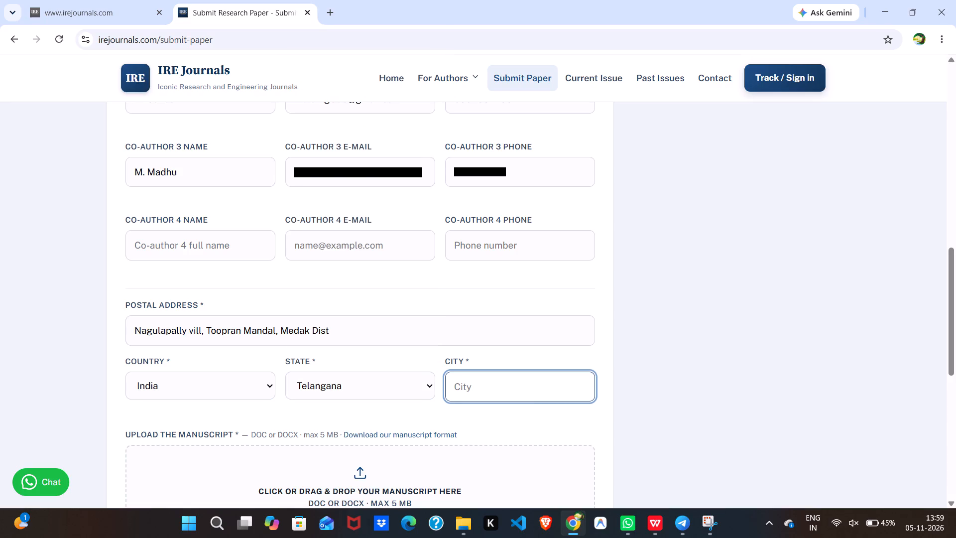
text(hy)
key(BackSpace)
key(BackSpace)
text(Hyderabad)
Attach Car_Rental_research_paper.docx from the Downloads folder as the manuscript.
scroll(445, 414, down, 2)
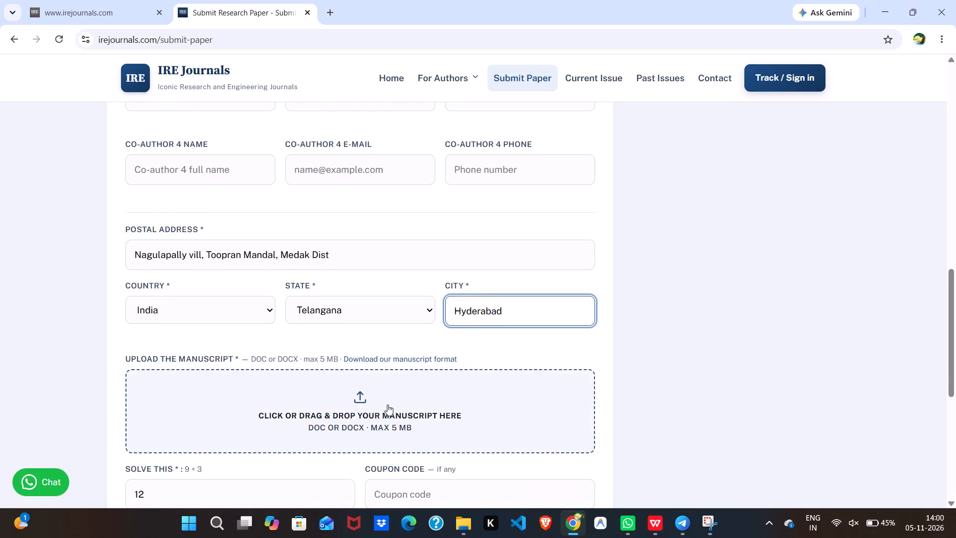
click(358, 400)
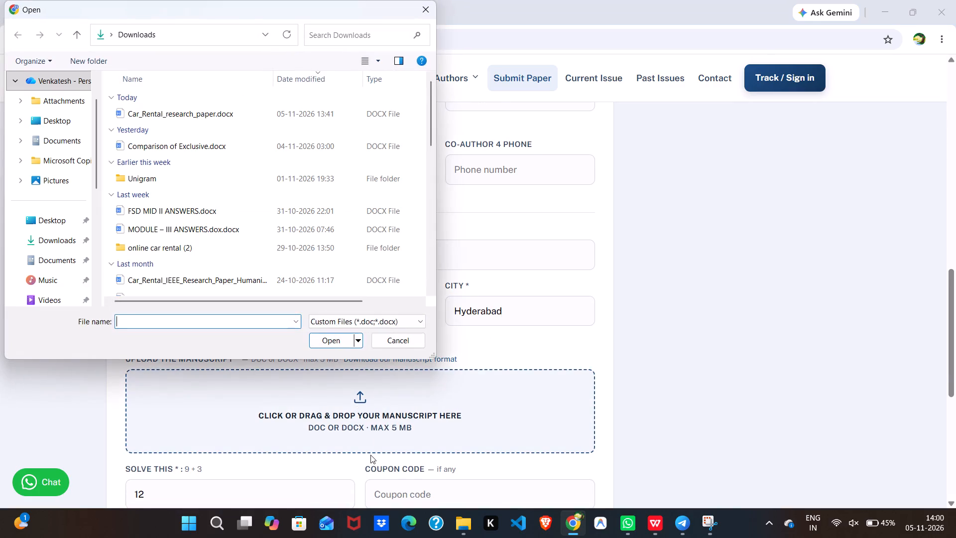
double_click(199, 116)
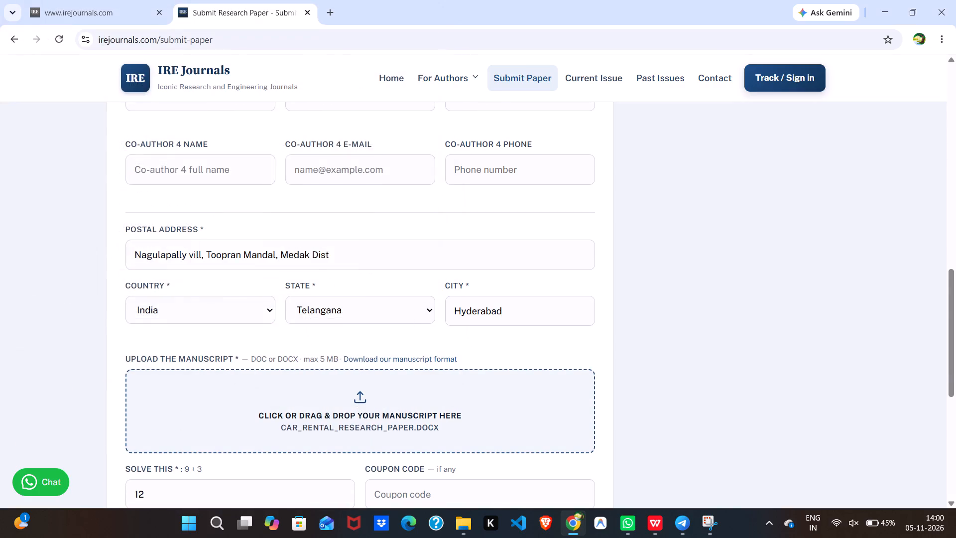
Review the completed form, checking the verification answer, manuscript file, address, co-author, author and paper details.
scroll(318, 256, down, 2)
click(256, 321)
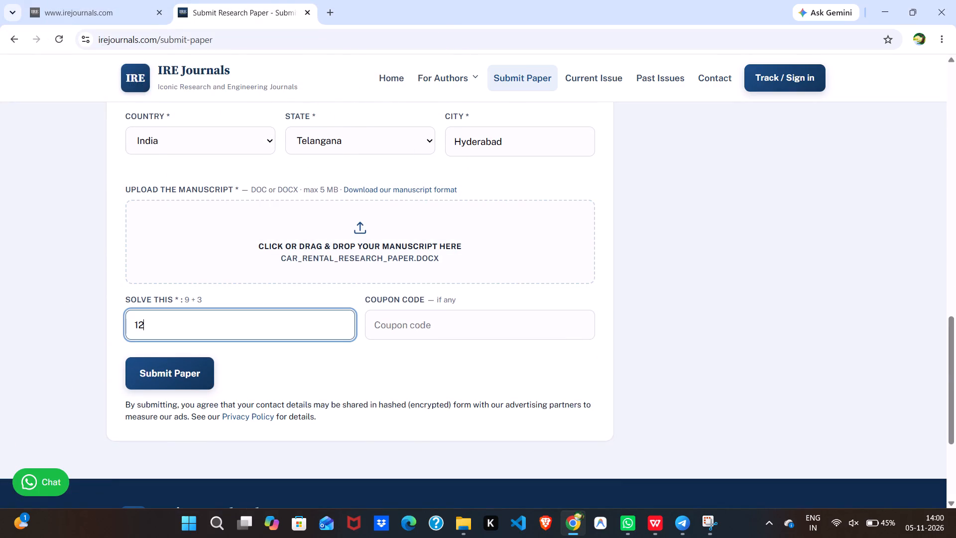
scroll(424, 290, up, 2)
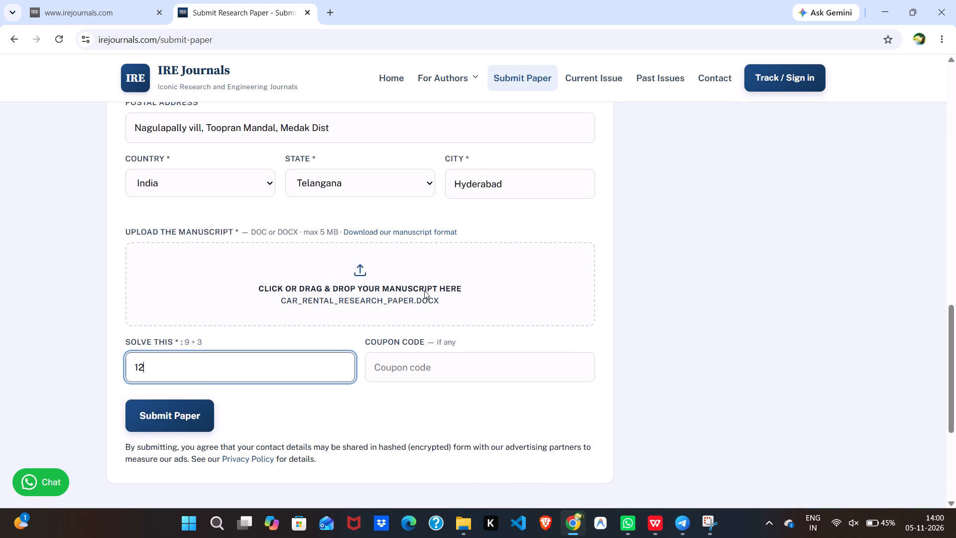
scroll(424, 290, up, 3)
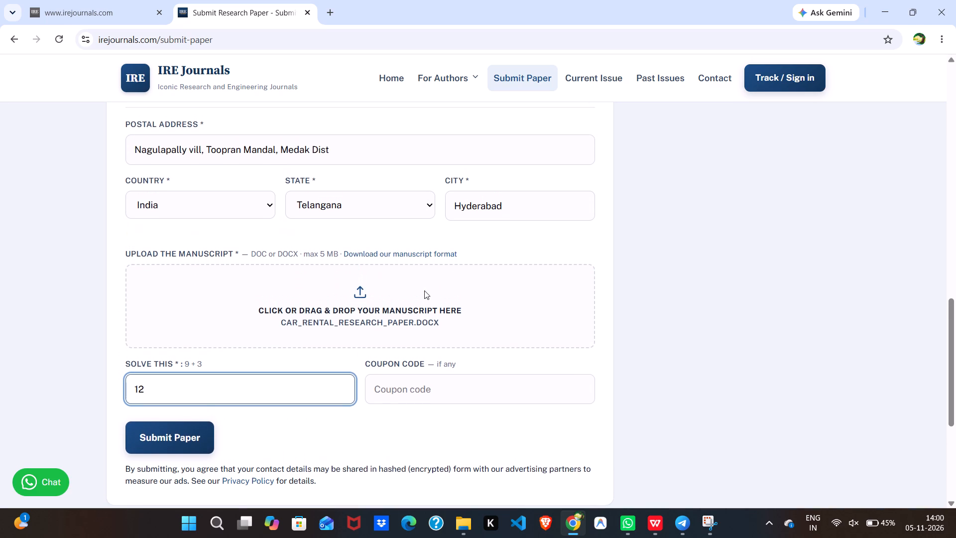
scroll(424, 290, up, 1)
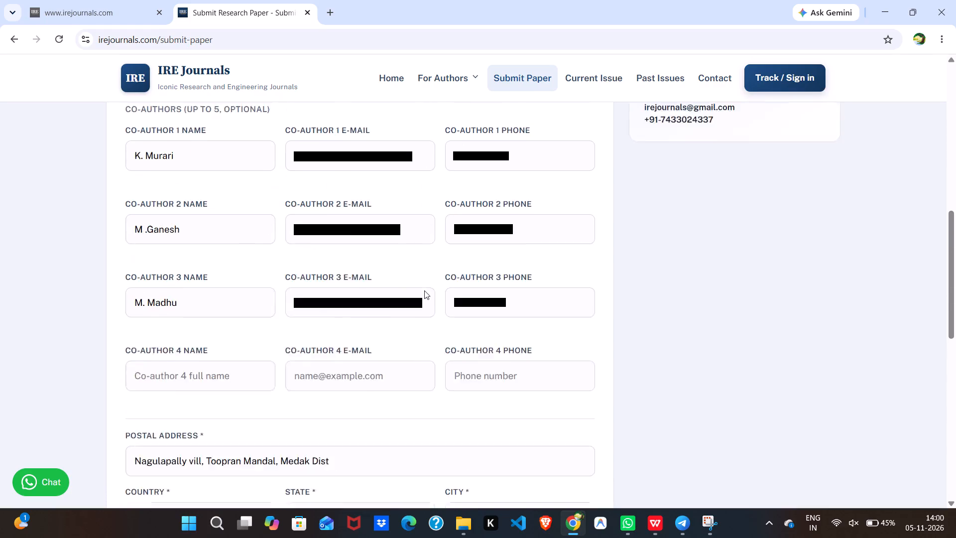
scroll(424, 290, up, 2)
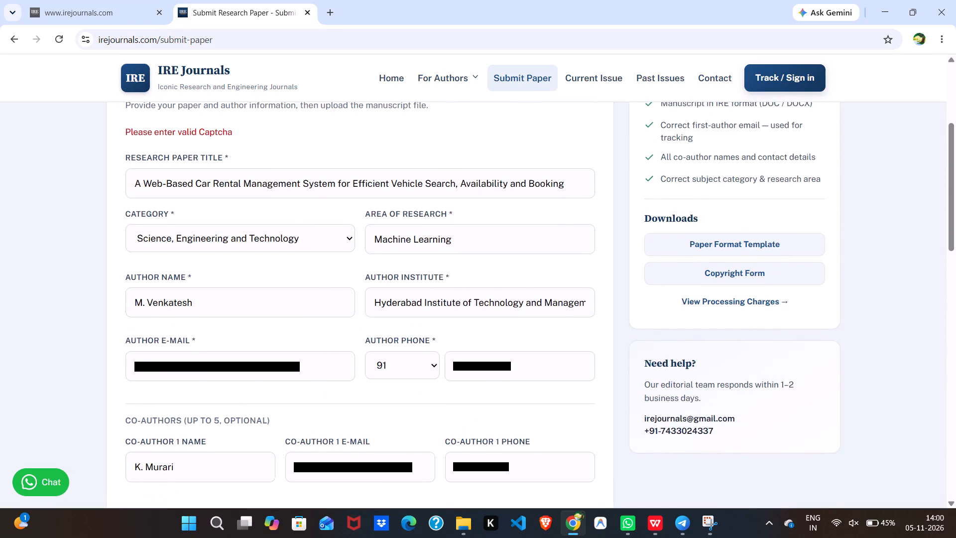
scroll(424, 290, up, 1)
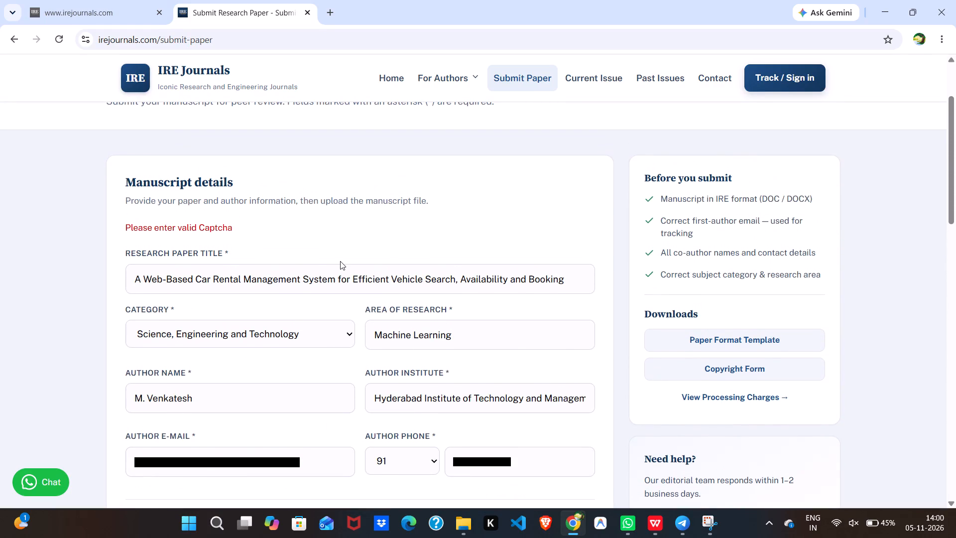
scroll(374, 297, down, 7)
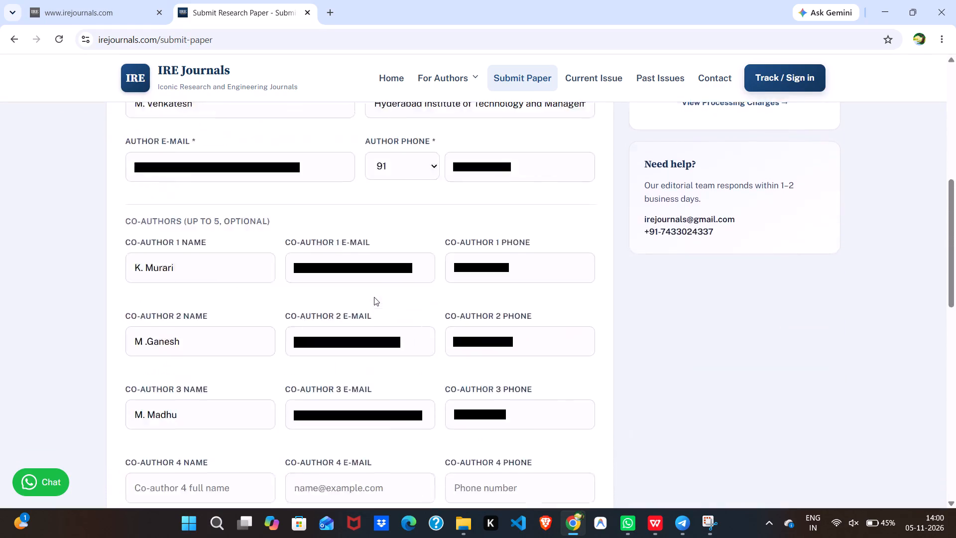
scroll(374, 297, down, 4)
scroll(343, 254, up, 1)
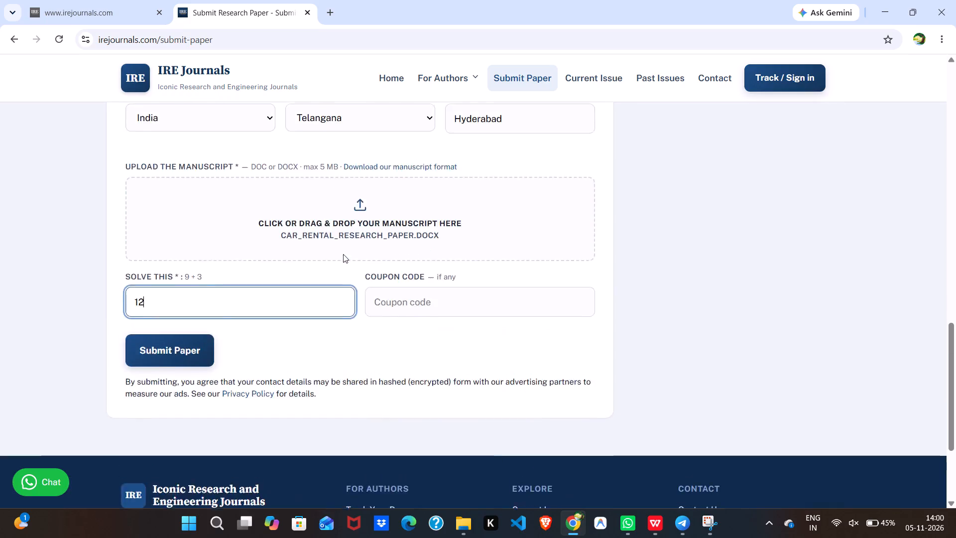
scroll(343, 254, up, 5)
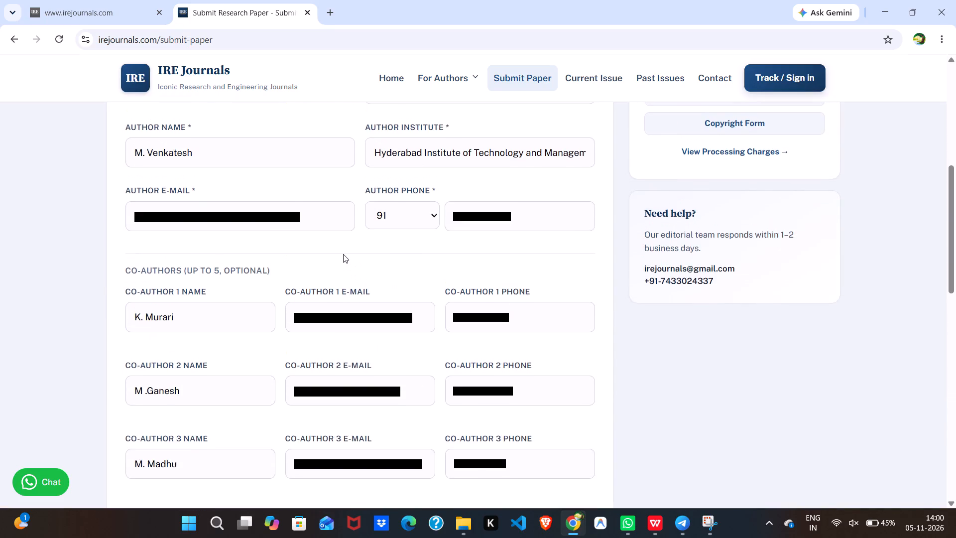
scroll(343, 254, up, 2)
scroll(343, 254, down, 1)
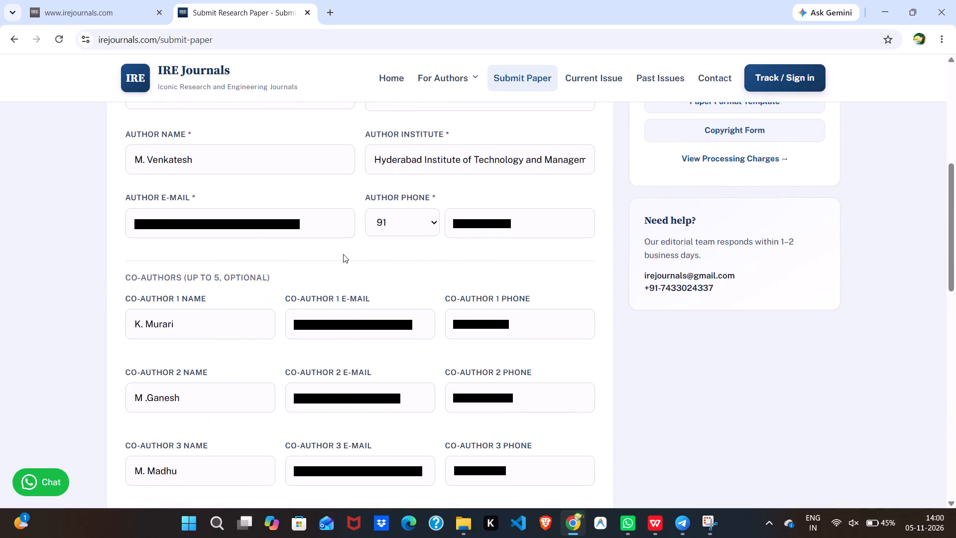
Submit the completed paper form to the journal.
scroll(343, 254, down, 8)
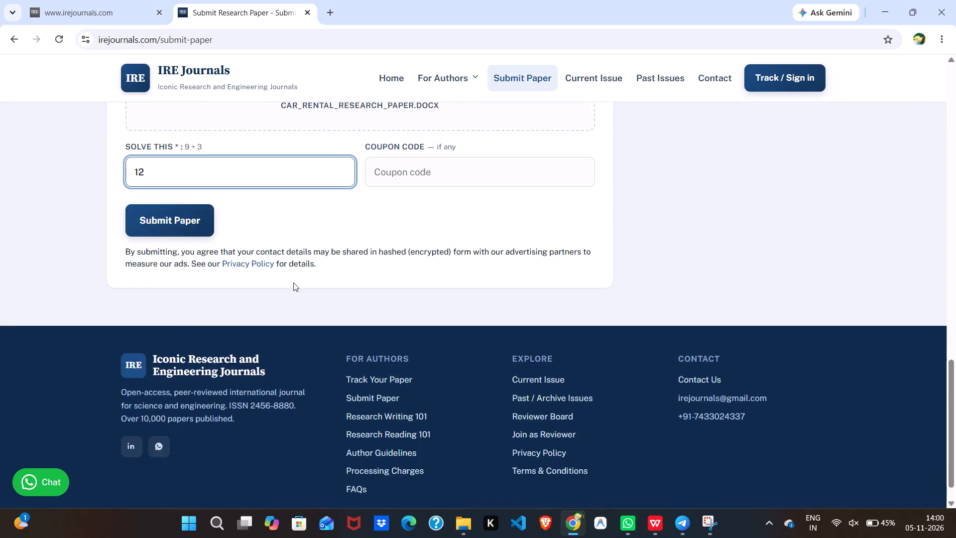
click(156, 174)
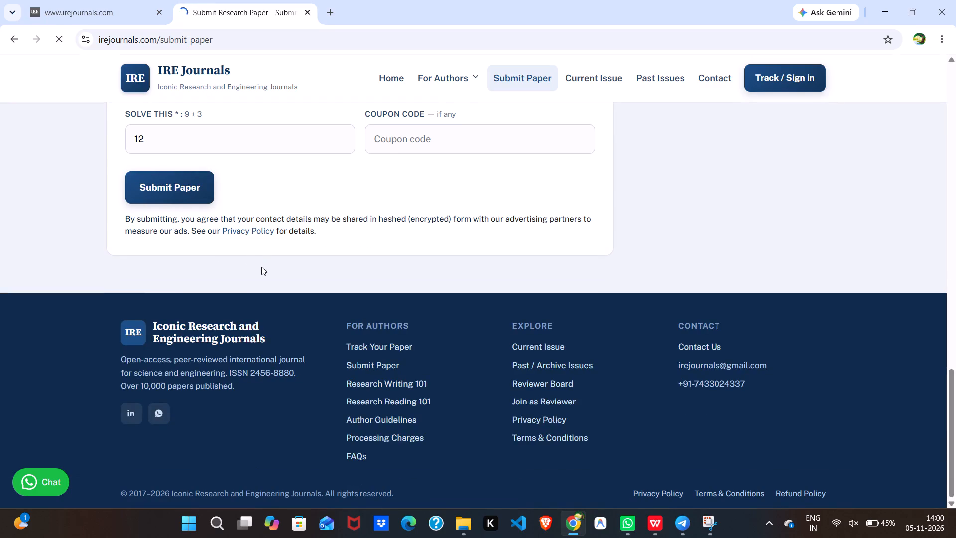
scroll(261, 267, up, 6)
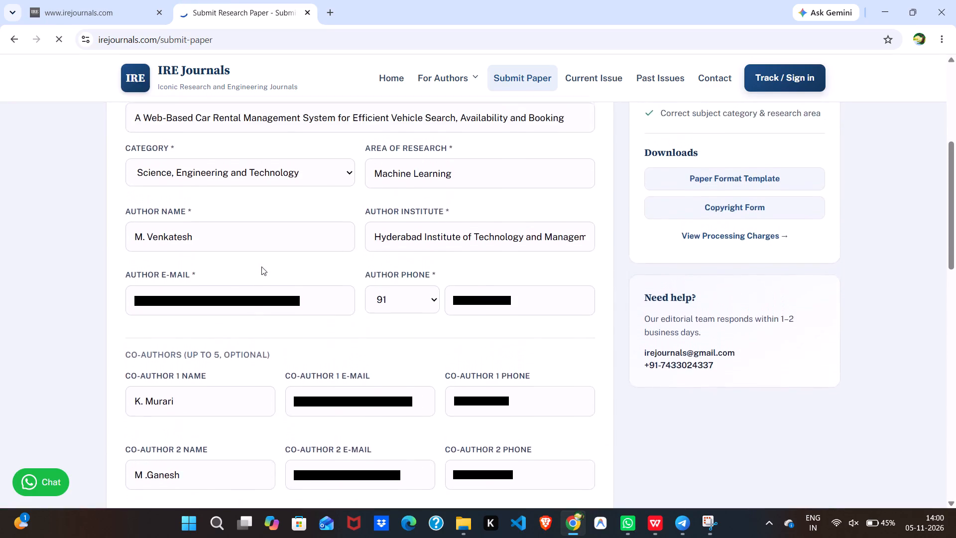
scroll(261, 267, up, 5)
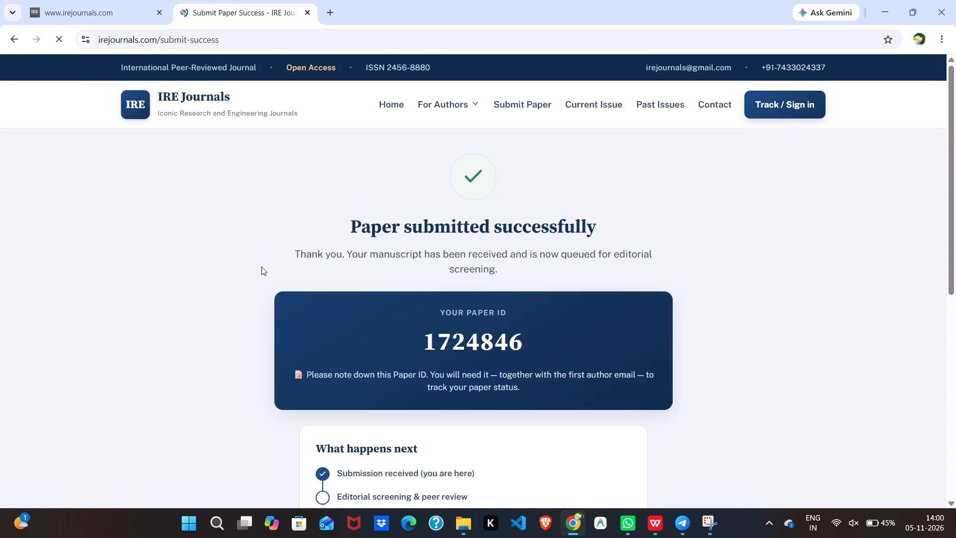
Copy the assigned paper ID, open the paper tracking page and enter it as the Paper ID for author sign-in.
drag(525, 344, 424, 349)
key(ctrl+c)
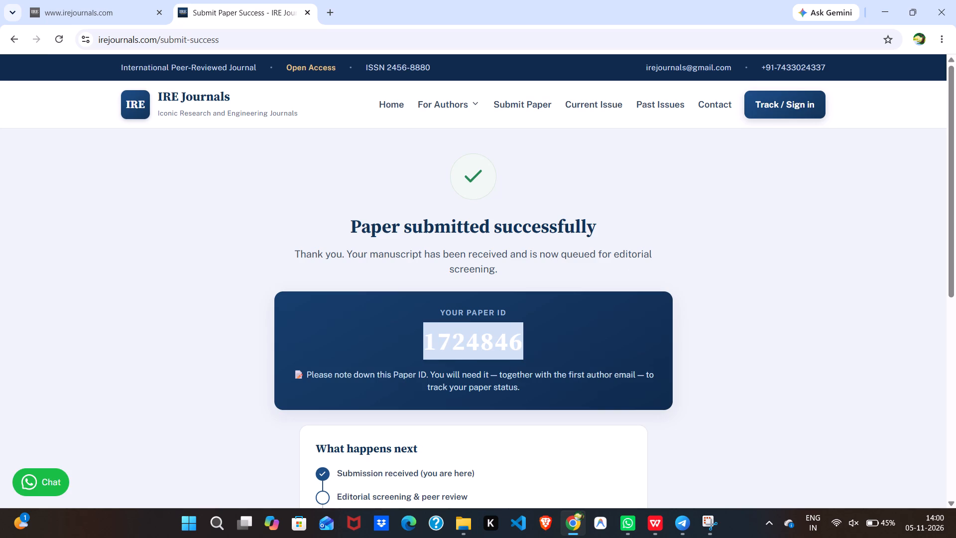
scroll(617, 447, down, 4)
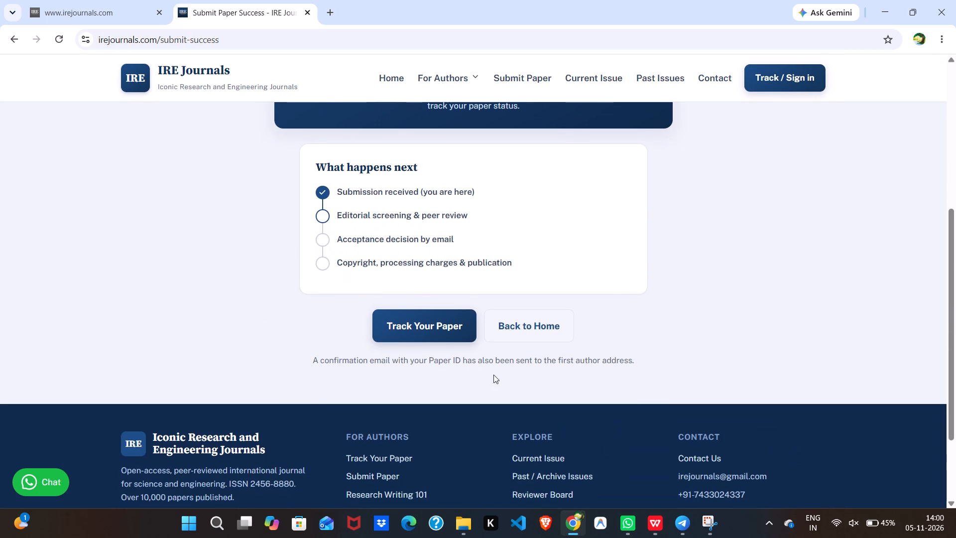
click(461, 337)
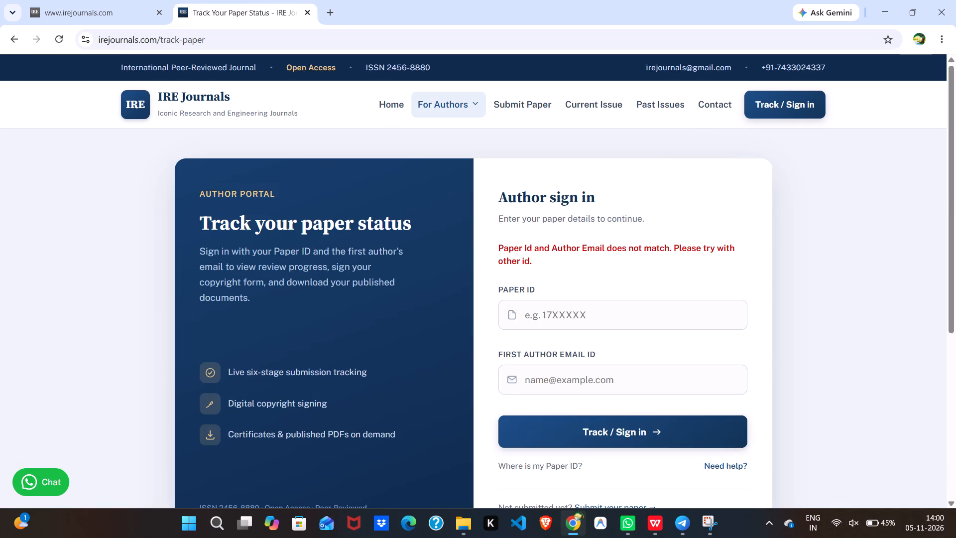
click(539, 312)
key(ctrl+v)
Copy the first author's email from the car rental manuscript in WPS Office, enter it in the Chrome tracking form and sign in.
click(564, 381)
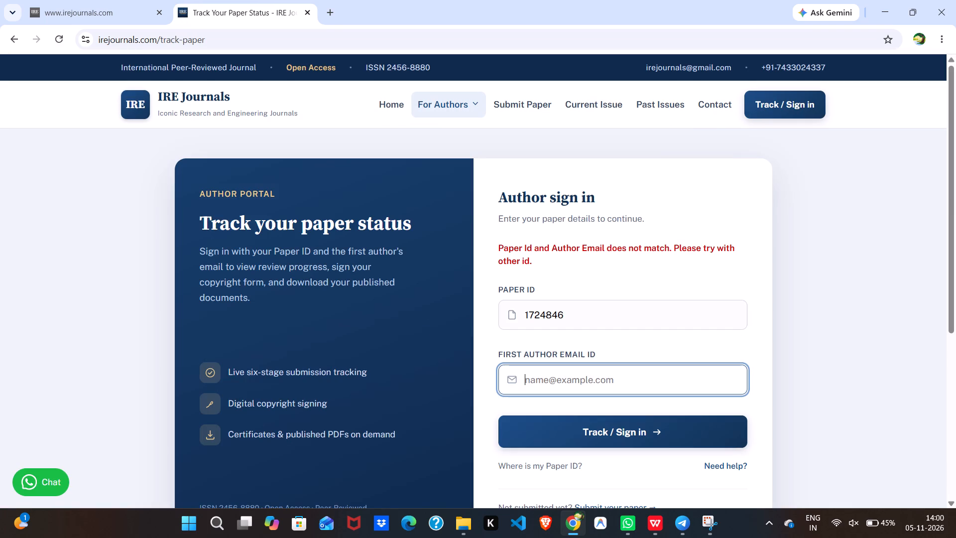
click(652, 532)
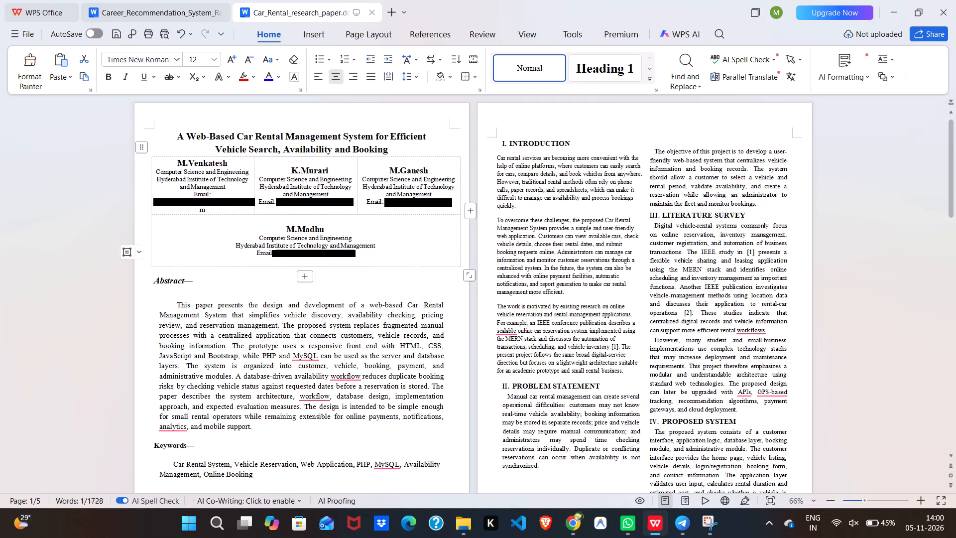
drag(218, 210, 156, 203)
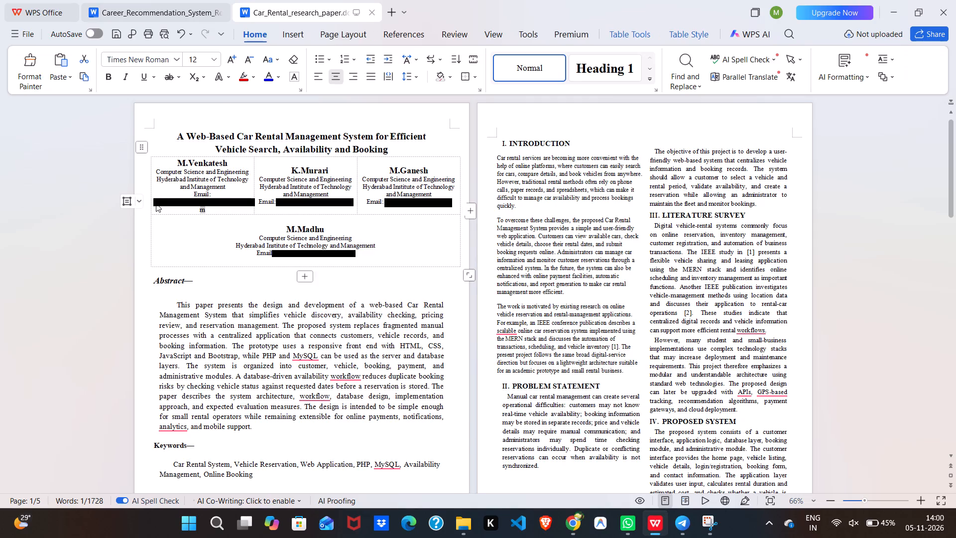
key(ctrl+c)
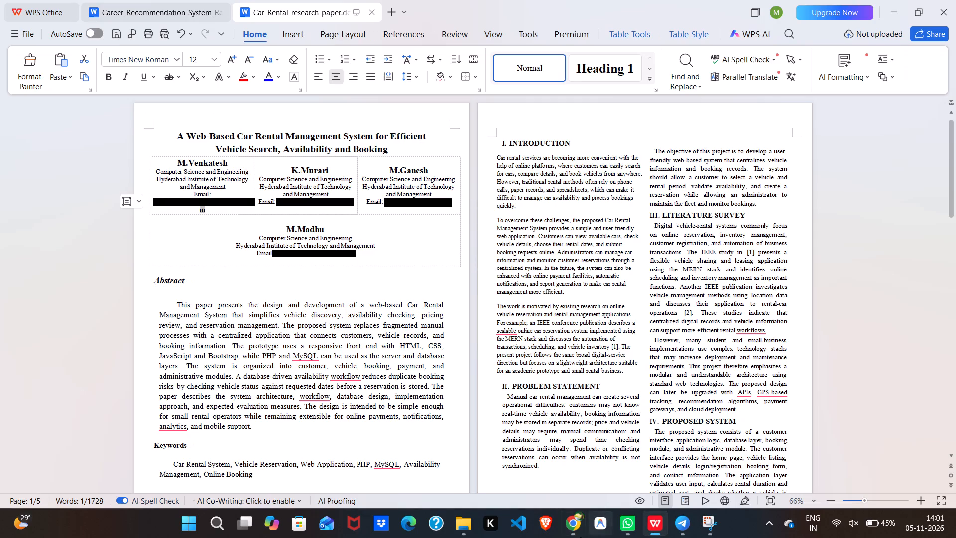
click(566, 528)
key(ctrl+v)
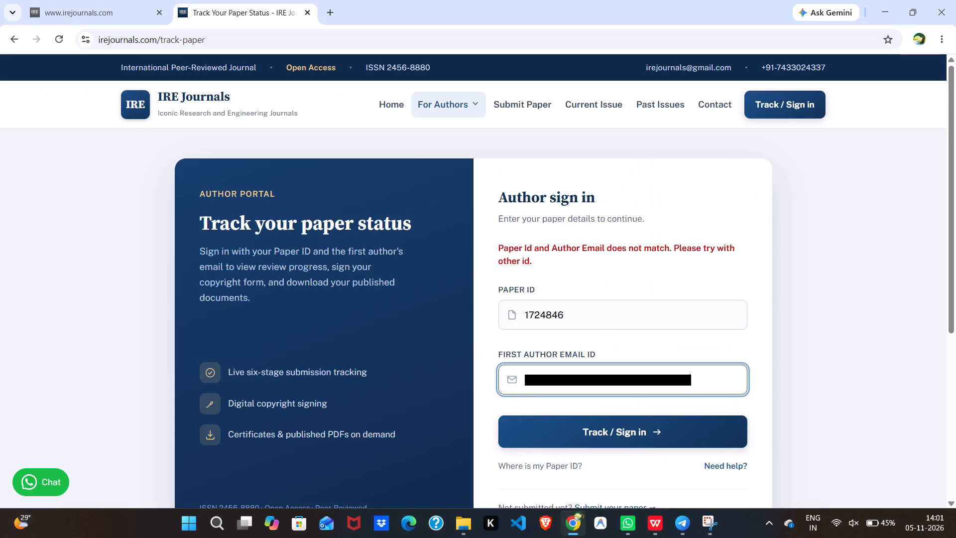
key(Return)
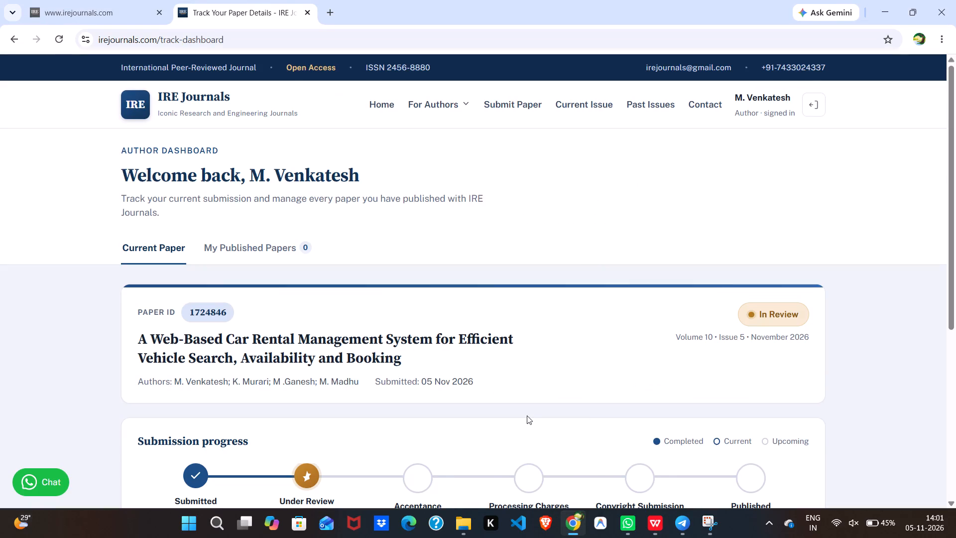
Examine the car rental paper's ID, review status and submission progress stages on the author dashboard.
scroll(527, 415, down, 2)
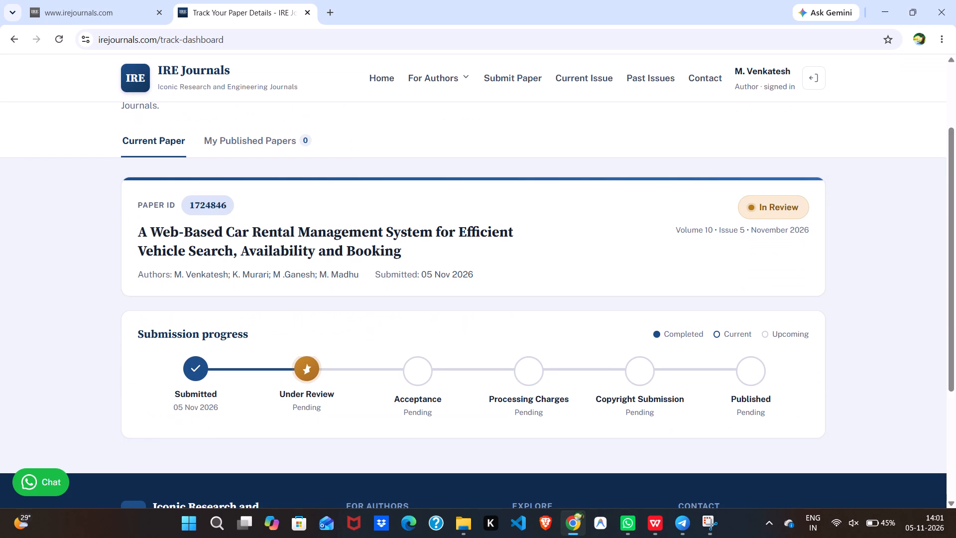
scroll(542, 316, down, 1)
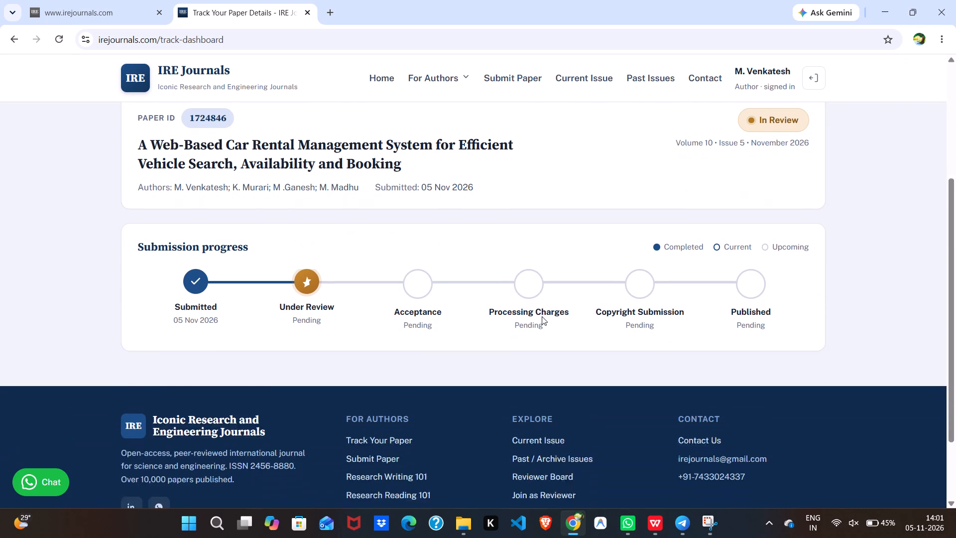
scroll(542, 316, down, 1)
scroll(542, 316, up, 7)
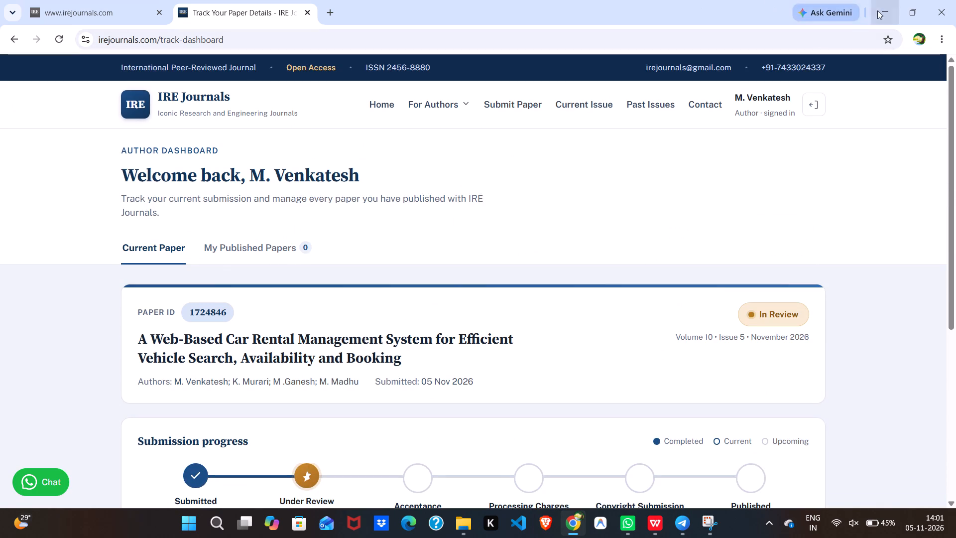
drag(227, 311, 203, 311)
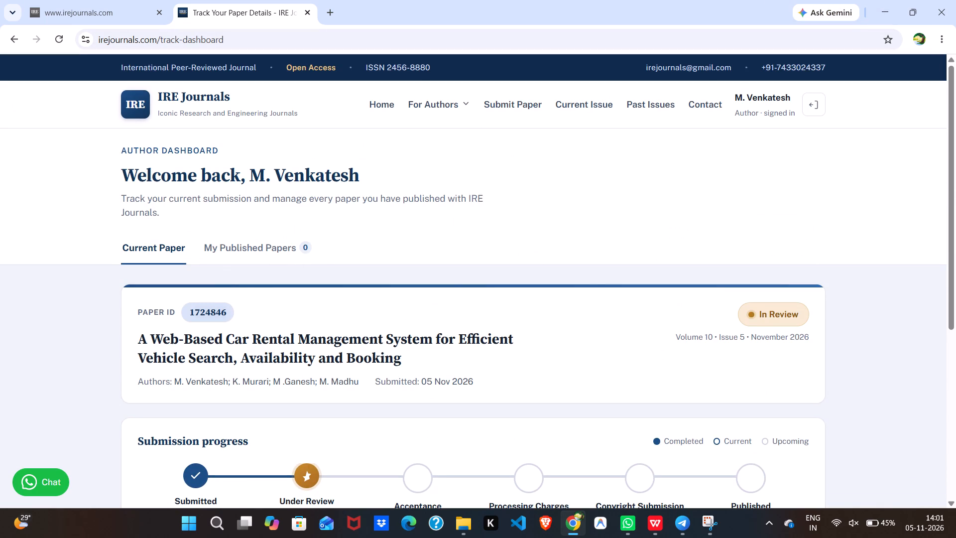
drag(203, 311, 192, 311)
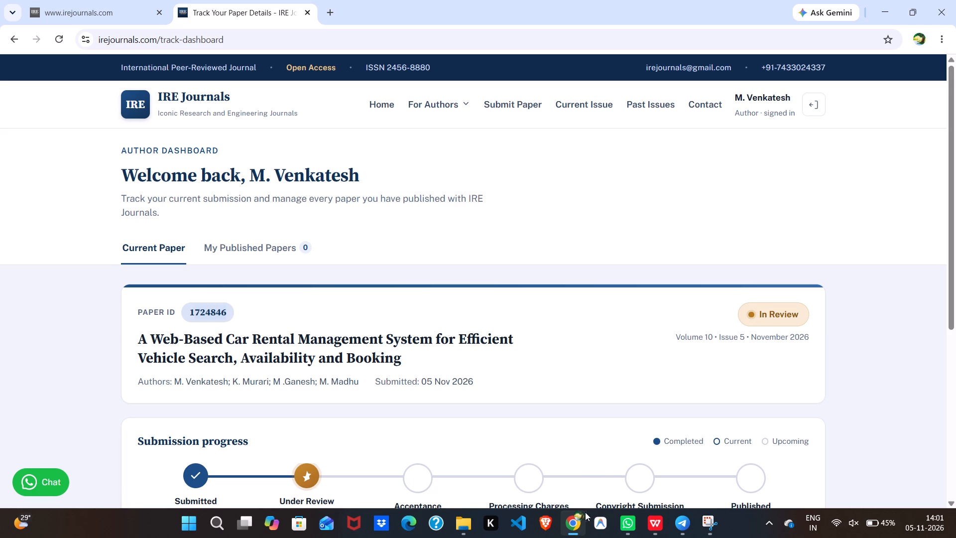
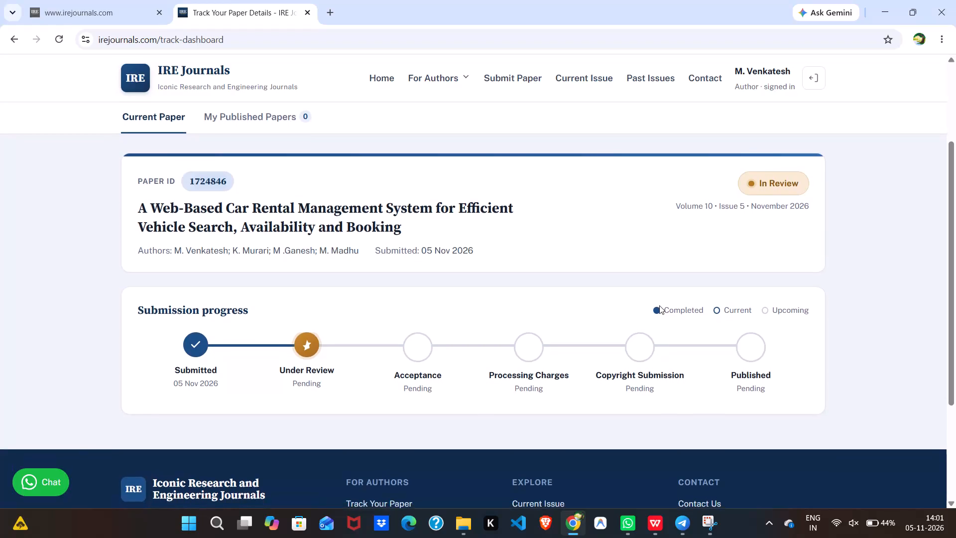
Review the full author dashboard page, from the car rental paper's details and submission progress down to the footer links.
scroll(659, 305, down, 1)
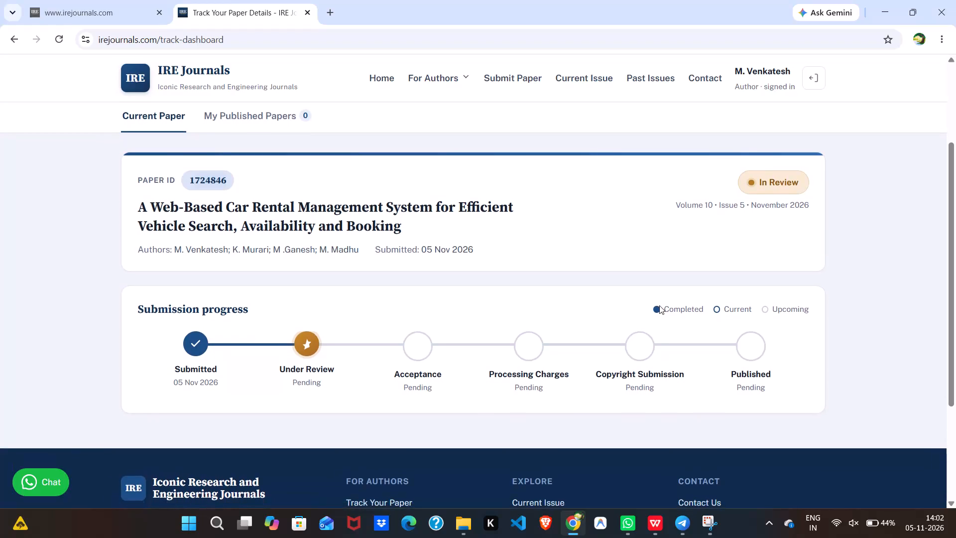
scroll(659, 305, down, 2)
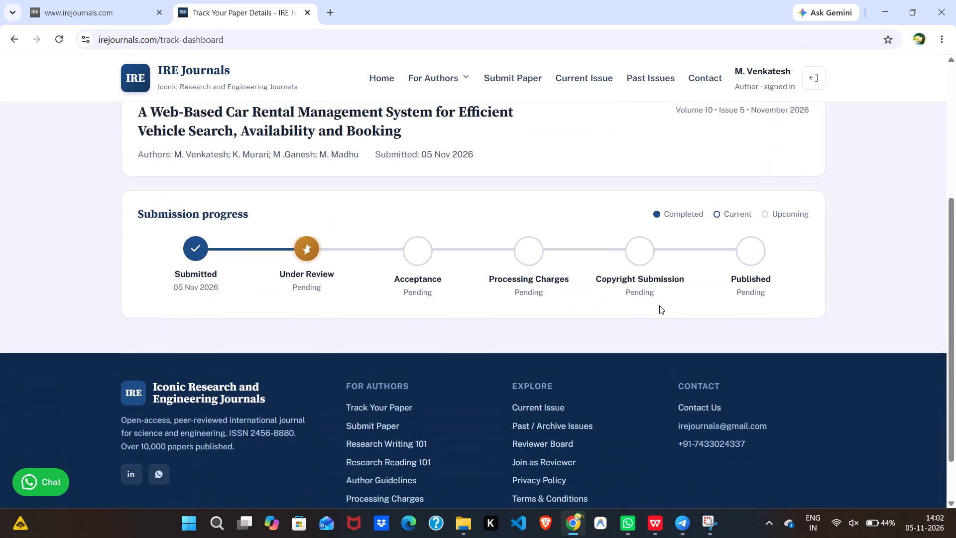
scroll(659, 305, down, 2)
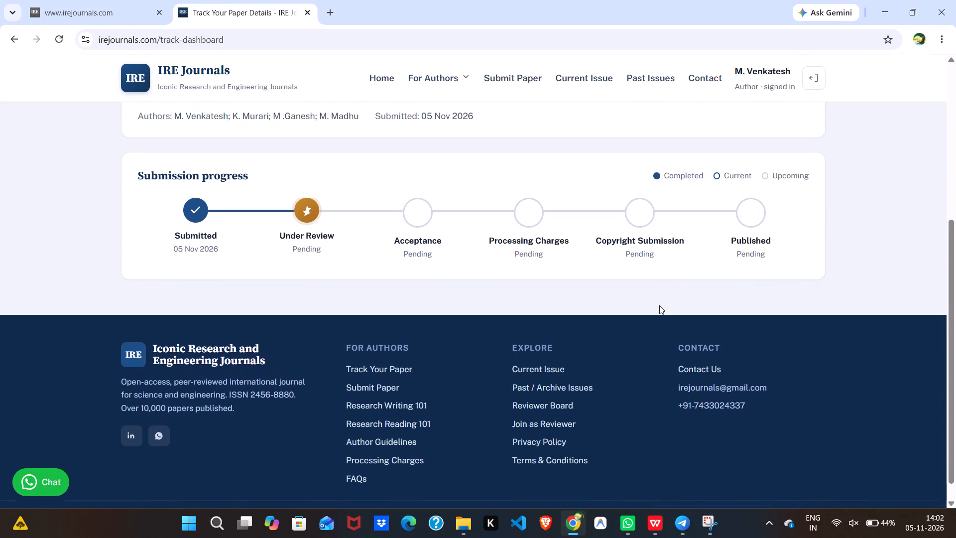
scroll(659, 305, down, 5)
scroll(659, 305, up, 7)
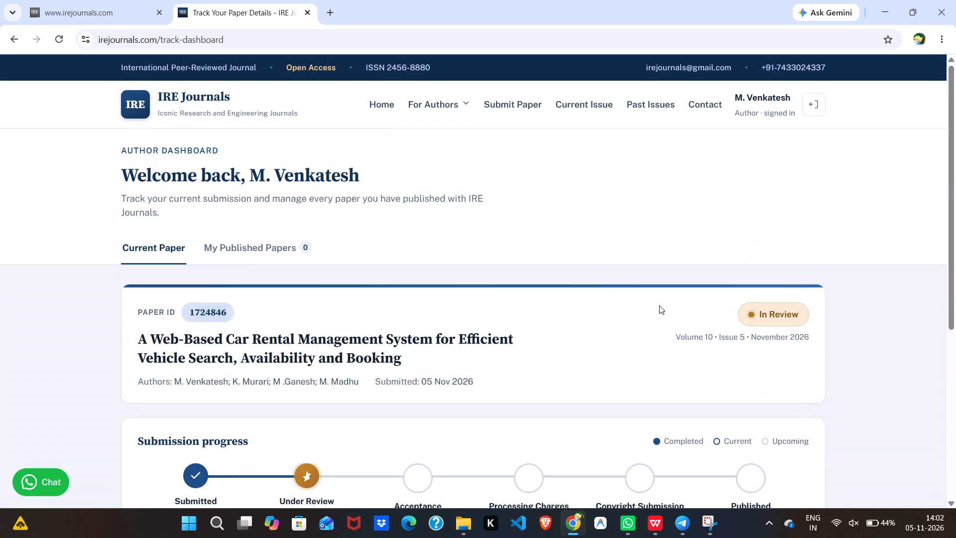
scroll(648, 242, down, 4)
scroll(648, 242, up, 8)
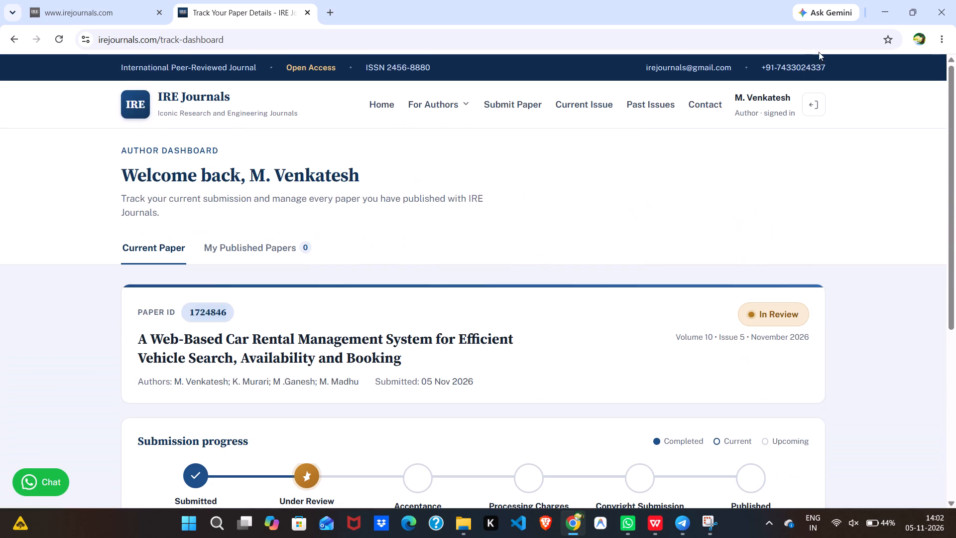
Minimize the Chrome, WPS Office and File Explorer windows to show the desktop.
click(879, 13)
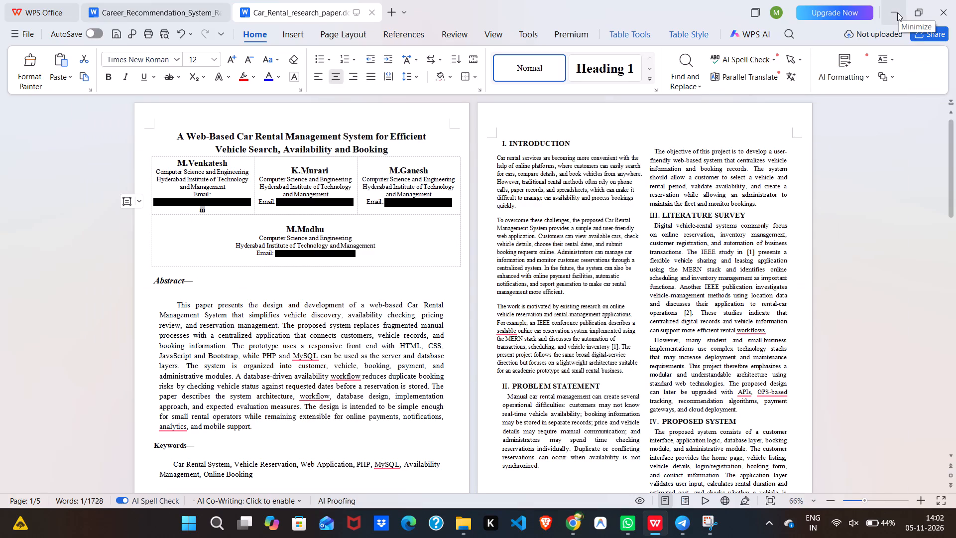
click(897, 12)
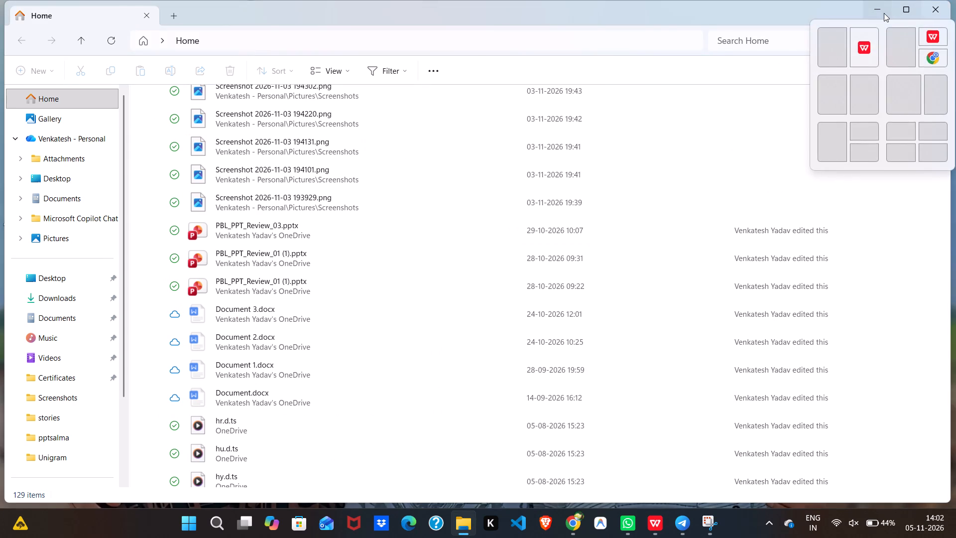
click(883, 13)
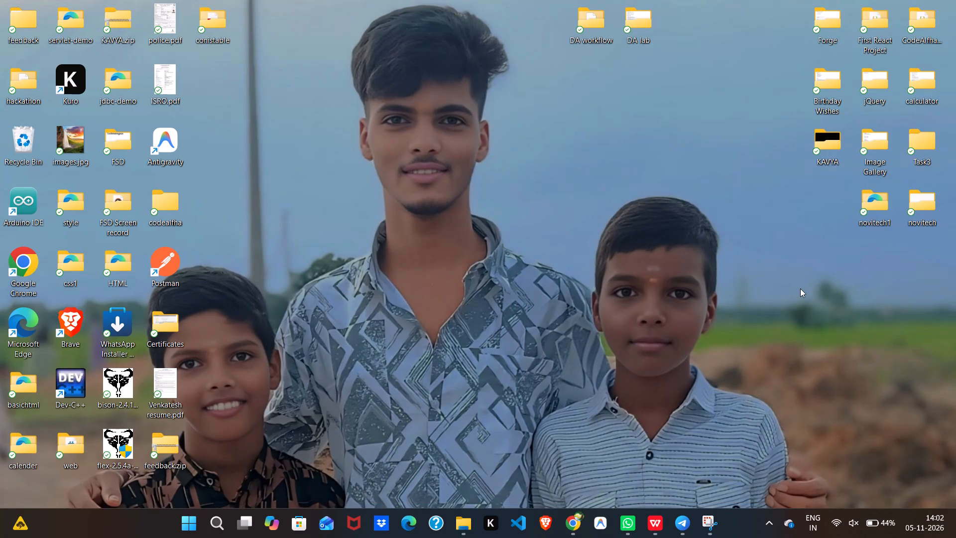
Put the computer into Sleep mode from the Shut Down Windows dialog.
key(alt+F4)
key(Left)
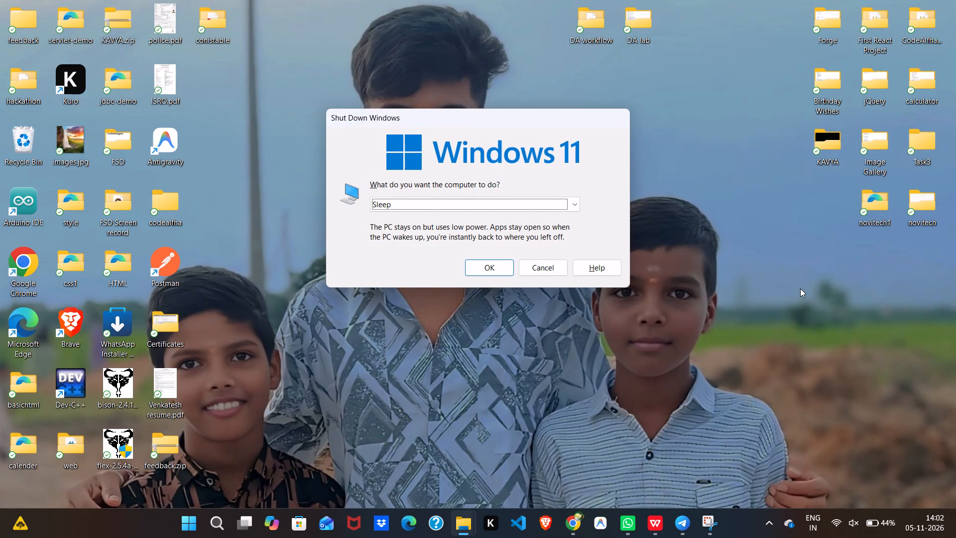
key(Return)
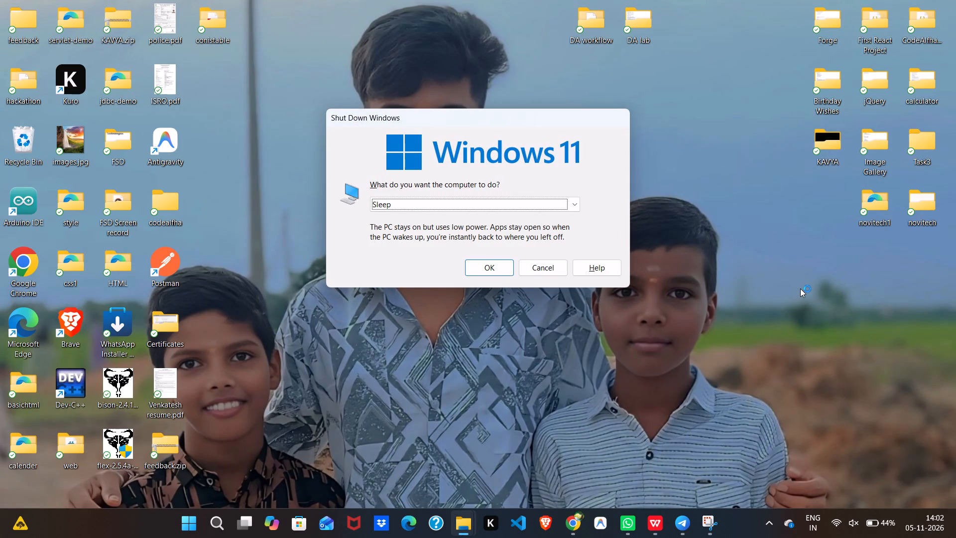